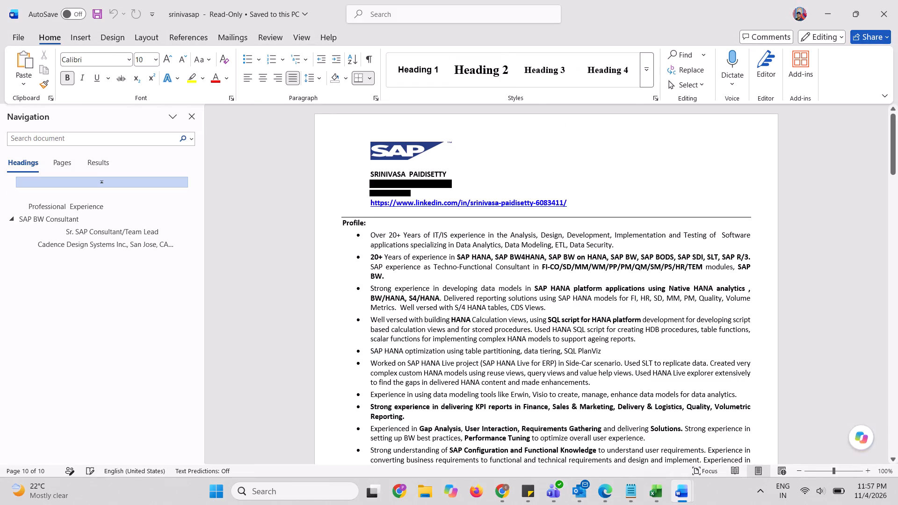
Search the candidate's SAP resume for the copied term "archiving".
{"action": "key", "text": "ctrl+v"}
{"action": "key", "text": "BackSpace"}
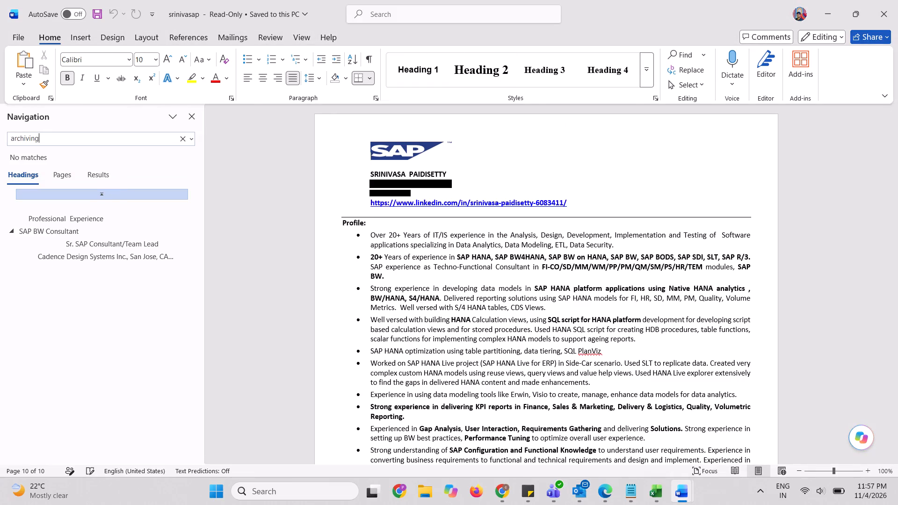
{"action": "key", "text": "Return"}
{"action": "key", "text": "Return"}
{"action": "key", "text": "Return"}
{"action": "key", "text": "Return"}
{"action": "key", "text": "Return"}
{"action": "key", "text": "Return"}
{"action": "key", "text": "Return"}
{"action": "key", "text": "Return"}
{"action": "key", "text": "Return"}
{"action": "key", "text": "Return"}
{"action": "key", "text": "Return"}
{"action": "key", "text": "Return"}
{"action": "key", "text": "Return"}
{"action": "key", "text": "Return"}
Shorten the resume search term to "archi" and go through the first two matches.
{"action": "key", "text": "BackSpace"}
{"action": "key", "text": "BackSpace"}
{"action": "key", "text": "BackSpace"}
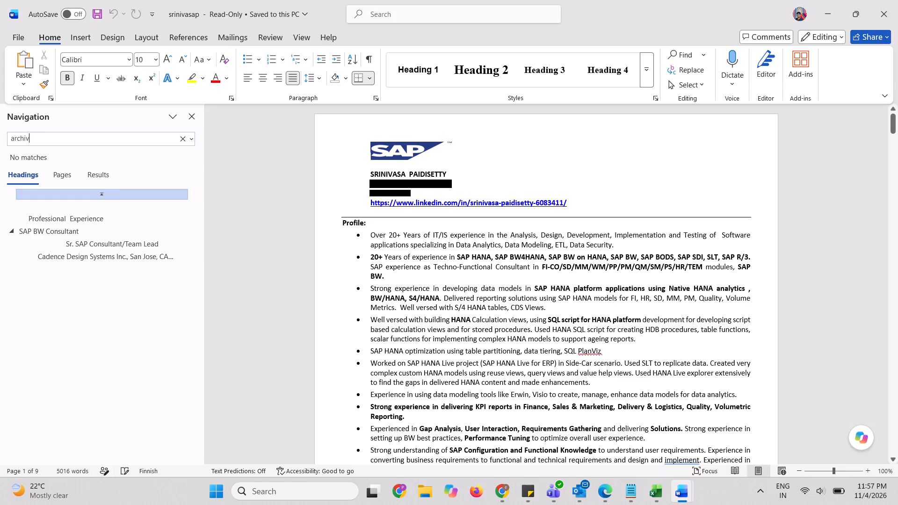
{"action": "key", "text": "BackSpace"}
{"action": "key", "text": "Return"}
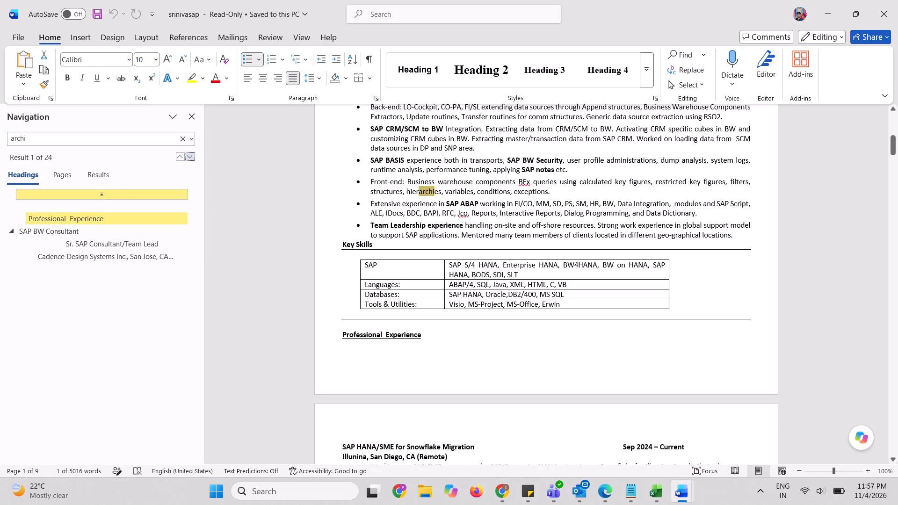
{"action": "key", "text": "Return"}
Close the candidate's SAP resume document.
{"action": "left_click", "coordinate": [897, 5]}
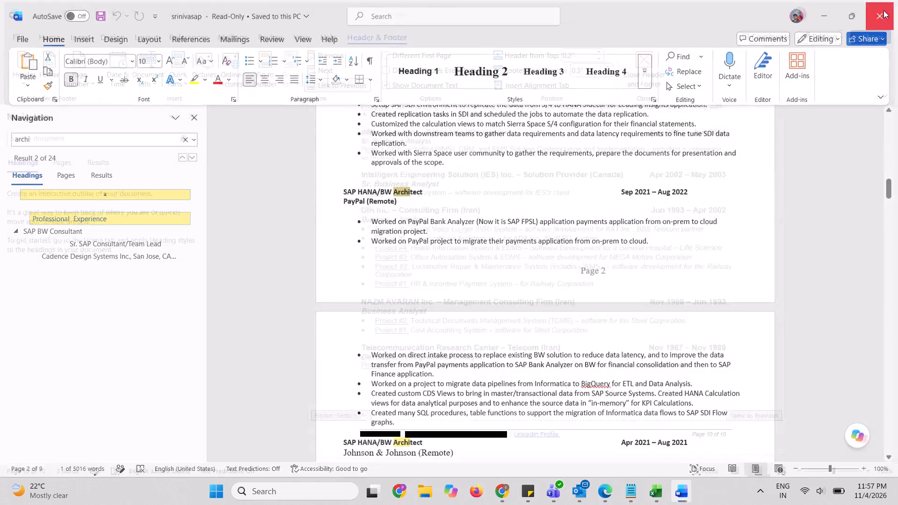
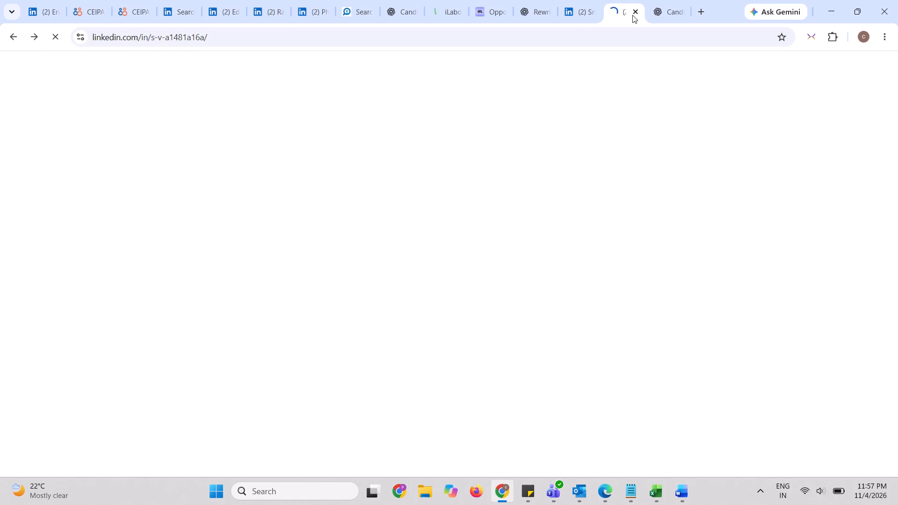
{"action": "left_click", "coordinate": [635, 11]}
{"action": "left_click", "coordinate": [590, 9]}
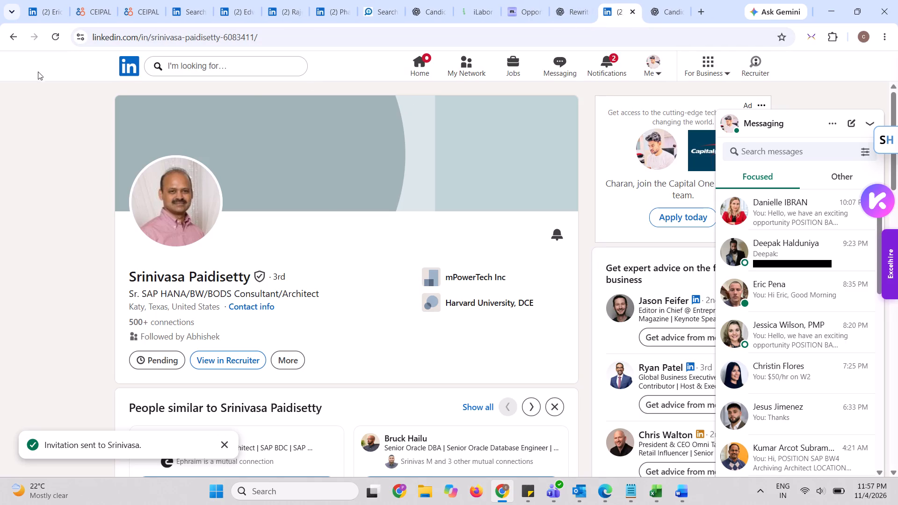
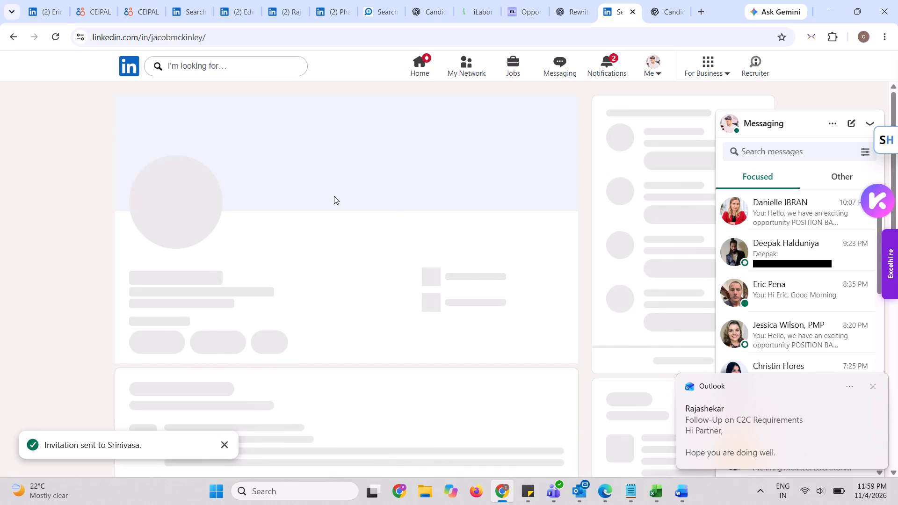
Start an in-page text search on the release manager candidate's LinkedIn profile.
{"action": "key", "text": "ctrl+f"}
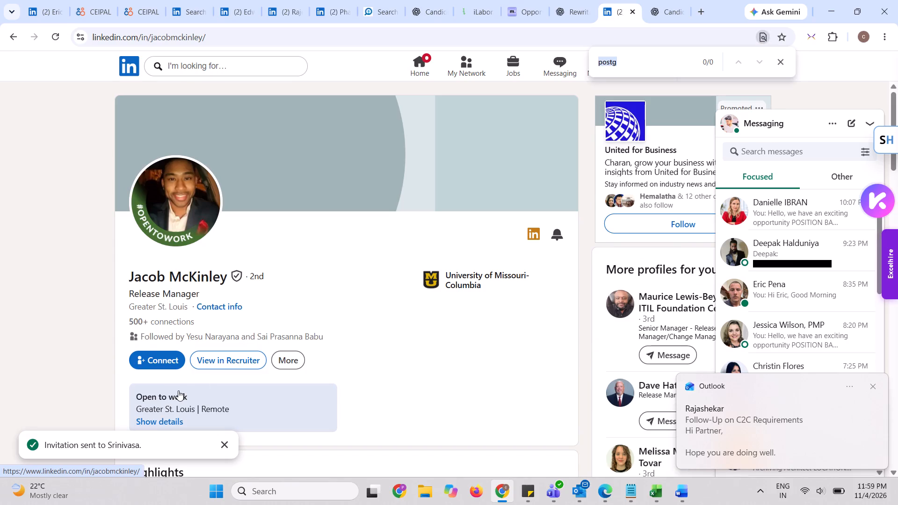
Search the Release Manager candidate's LinkedIn profile page for "mdm".
{"action": "type", "text": "mcm"}
{"action": "key", "text": "BackSpace"}
{"action": "key", "text": "BackSpace"}
{"action": "type", "text": "dm"}
Look through the candidate's About and Experience sections and expand the full description of the Health Care Service Corporation role.
{"action": "scroll", "coordinate": [233, 342], "scroll_direction": "down", "scroll_amount": 3}
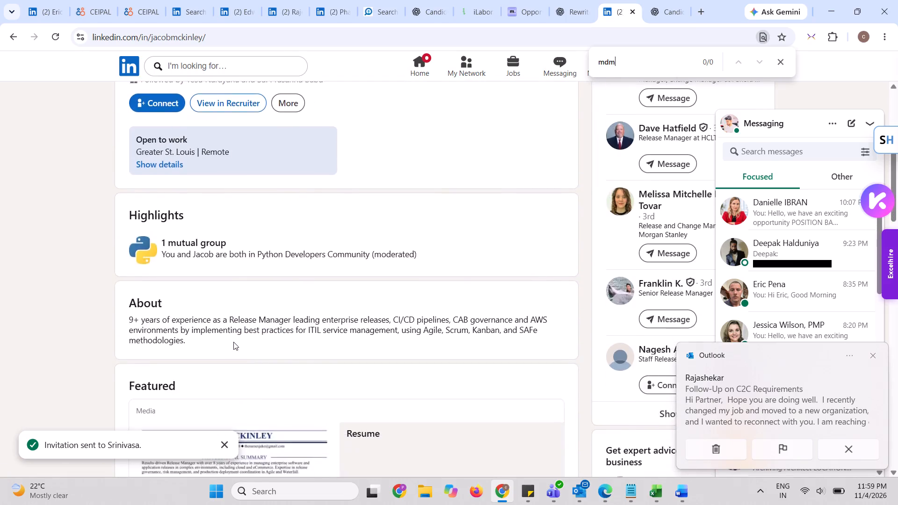
{"action": "scroll", "coordinate": [233, 342], "scroll_direction": "down", "scroll_amount": 3}
{"action": "scroll", "coordinate": [269, 286], "scroll_direction": "down", "scroll_amount": 3}
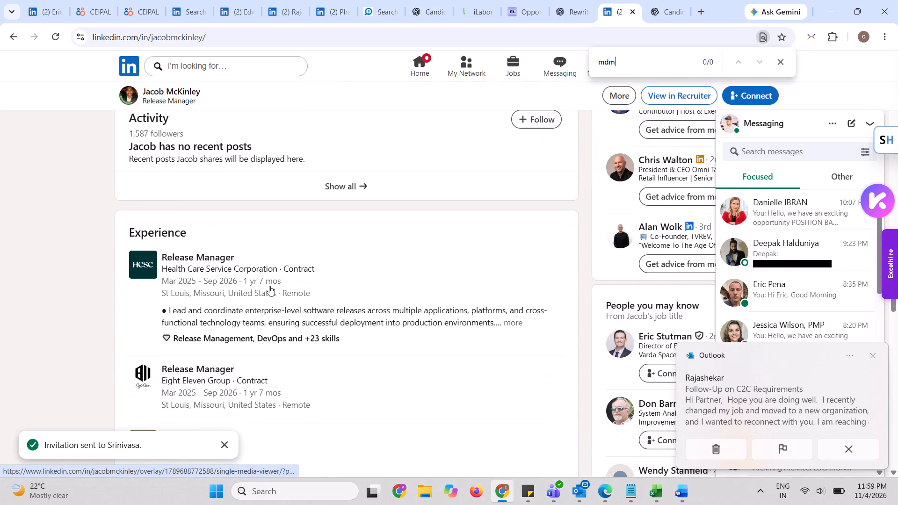
{"action": "scroll", "coordinate": [391, 304], "scroll_direction": "down", "scroll_amount": 2}
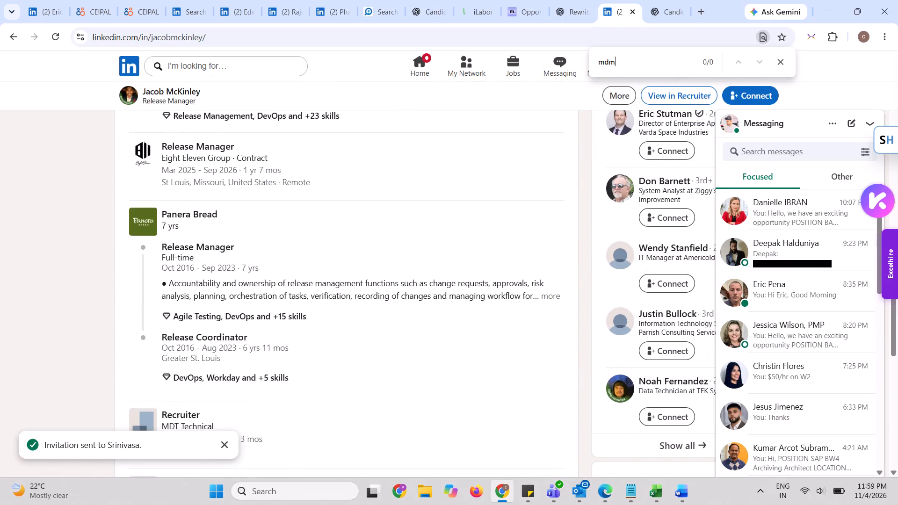
{"action": "scroll", "coordinate": [391, 304], "scroll_direction": "down", "scroll_amount": 1}
{"action": "scroll", "coordinate": [315, 317], "scroll_direction": "up", "scroll_amount": 1}
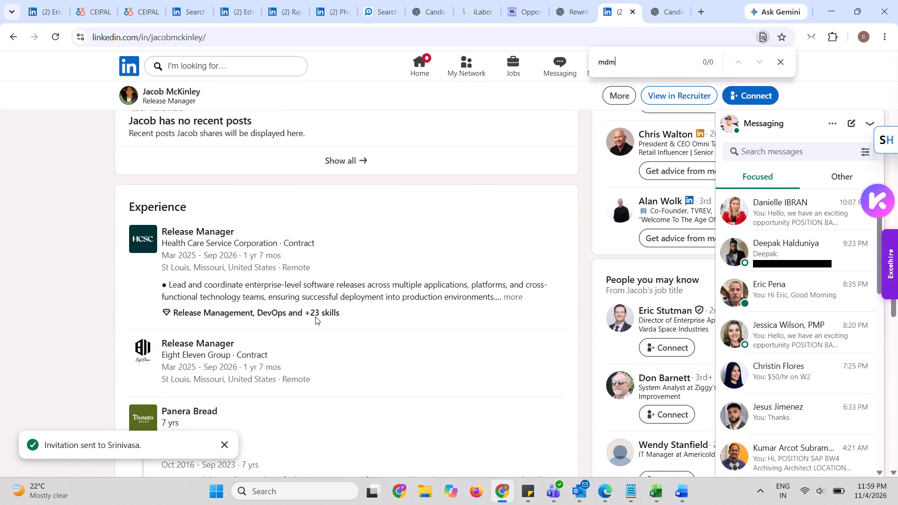
{"action": "scroll", "coordinate": [315, 317], "scroll_direction": "up", "scroll_amount": 1}
{"action": "left_click", "coordinate": [511, 296]}
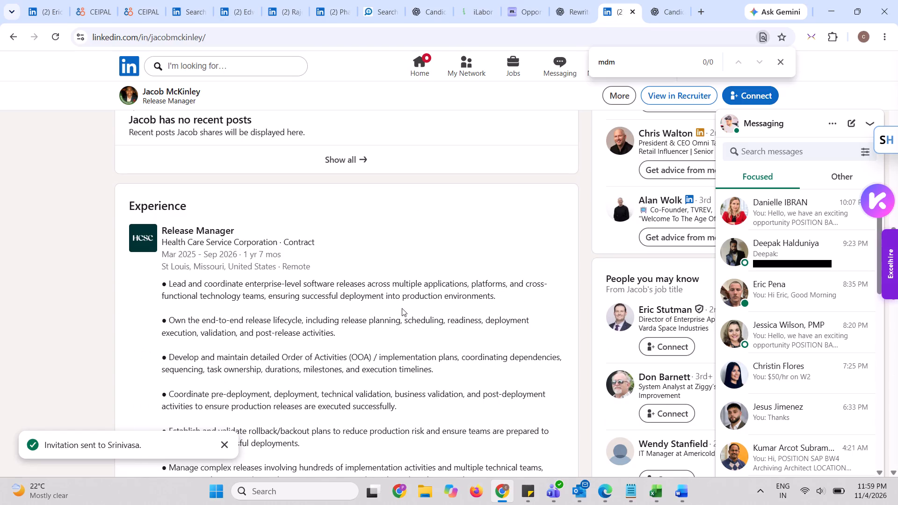
Open the resume attached in the Featured section of the Release Manager candidate's profile.
{"action": "scroll", "coordinate": [402, 308], "scroll_direction": "up", "scroll_amount": 1}
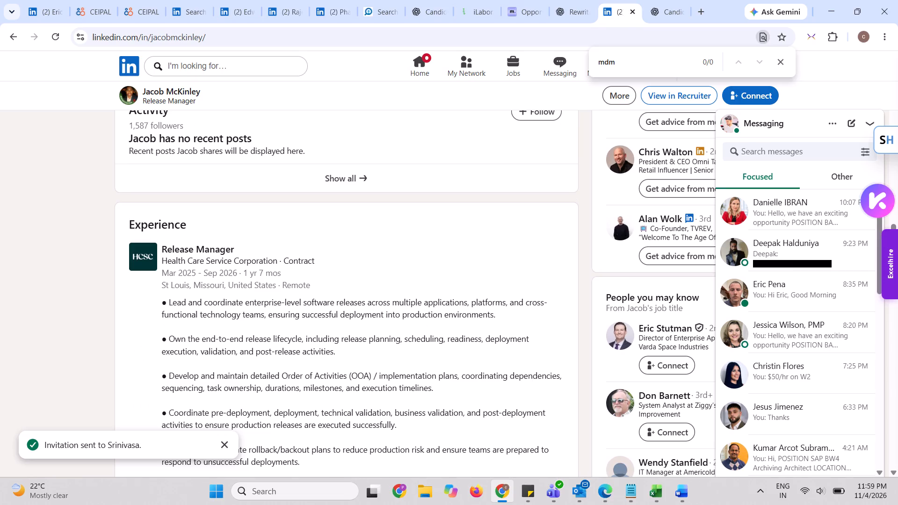
{"action": "scroll", "coordinate": [362, 302], "scroll_direction": "up", "scroll_amount": 6}
{"action": "scroll", "coordinate": [362, 302], "scroll_direction": "down", "scroll_amount": 3}
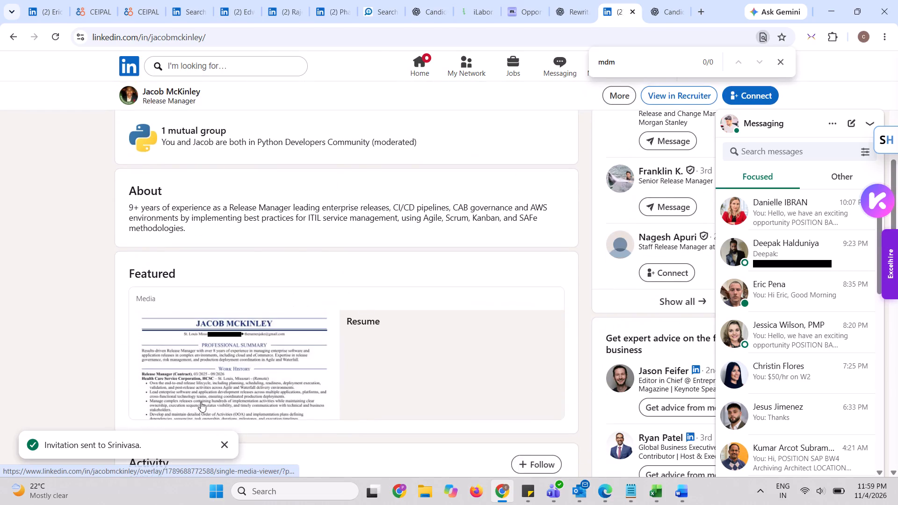
{"action": "left_click", "coordinate": [227, 386]}
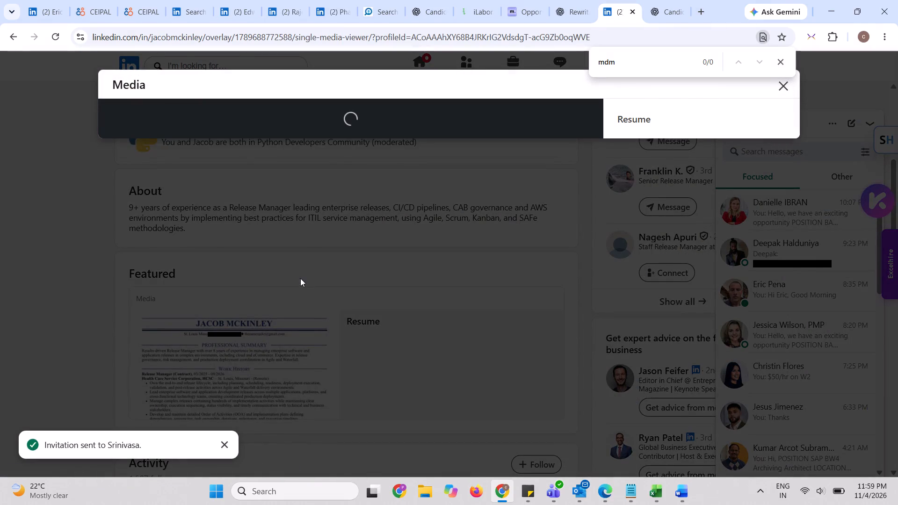
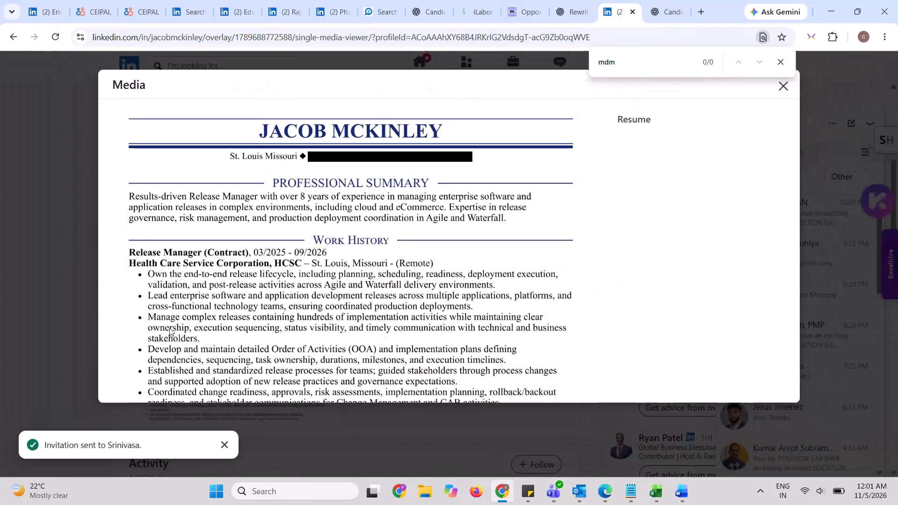
Reopen the resume from the Featured section of the Release Manager candidate's profile and dismiss the in-page search for "mdm".
{"action": "left_click", "coordinate": [81, 345]}
{"action": "scroll", "coordinate": [218, 339], "scroll_direction": "down", "scroll_amount": 1}
{"action": "left_click", "coordinate": [445, 300]}
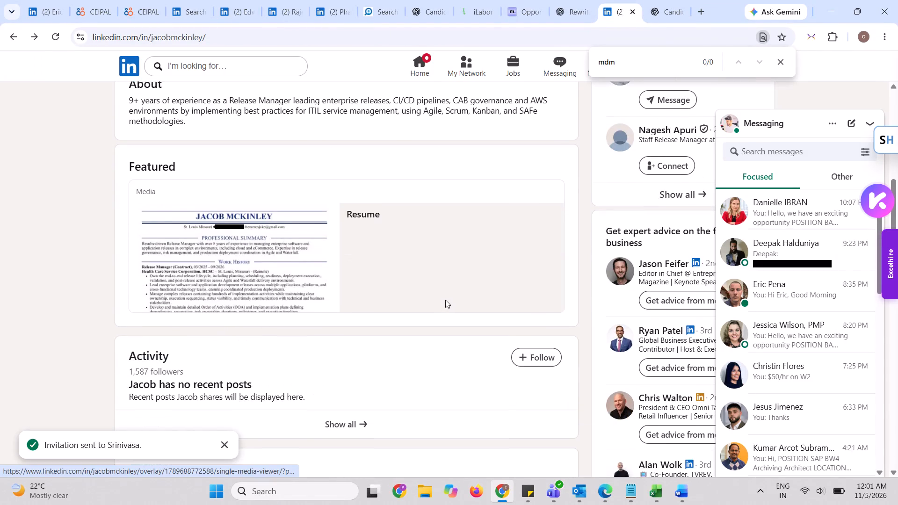
{"action": "scroll", "coordinate": [370, 259], "scroll_direction": "down", "scroll_amount": 2}
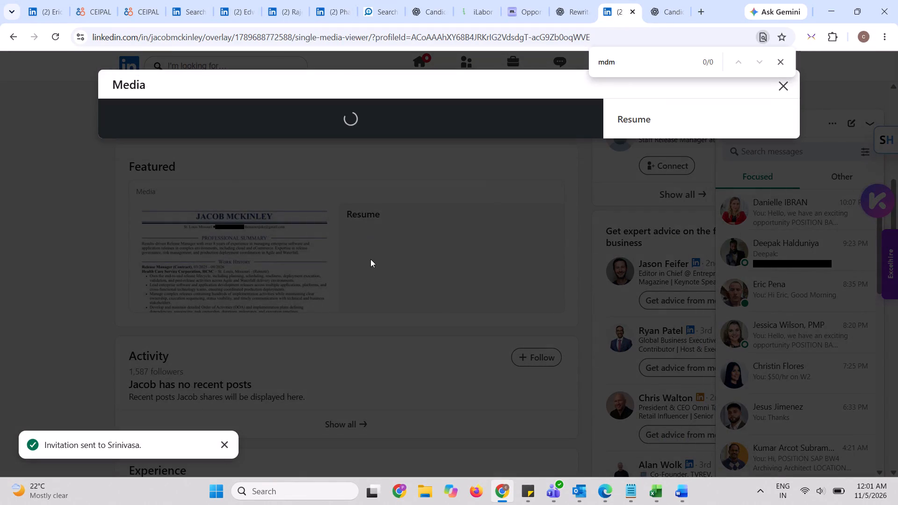
{"action": "left_click", "coordinate": [629, 120]}
{"action": "left_click", "coordinate": [778, 60]}
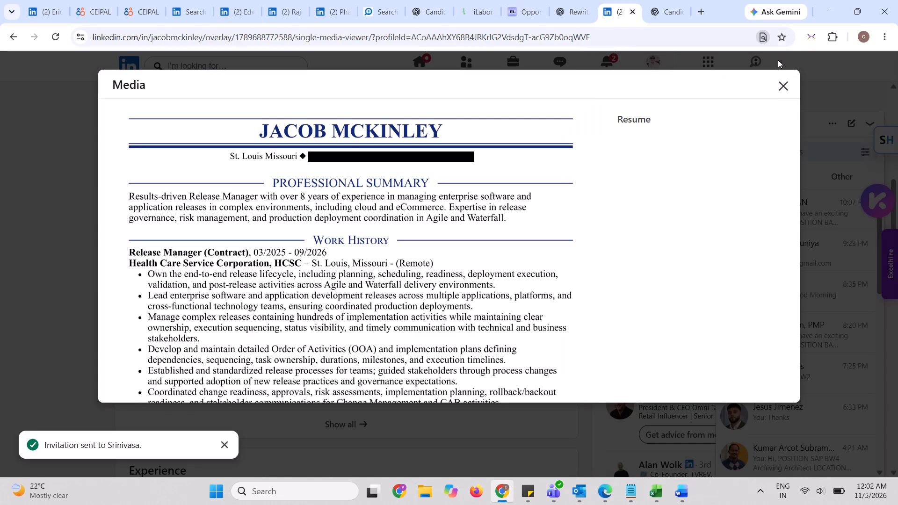
Look over the Release Manager candidate's resume in the media viewer and close it to return to the profile.
{"action": "scroll", "coordinate": [414, 266], "scroll_direction": "down", "scroll_amount": 1}
{"action": "left_click", "coordinate": [218, 339]}
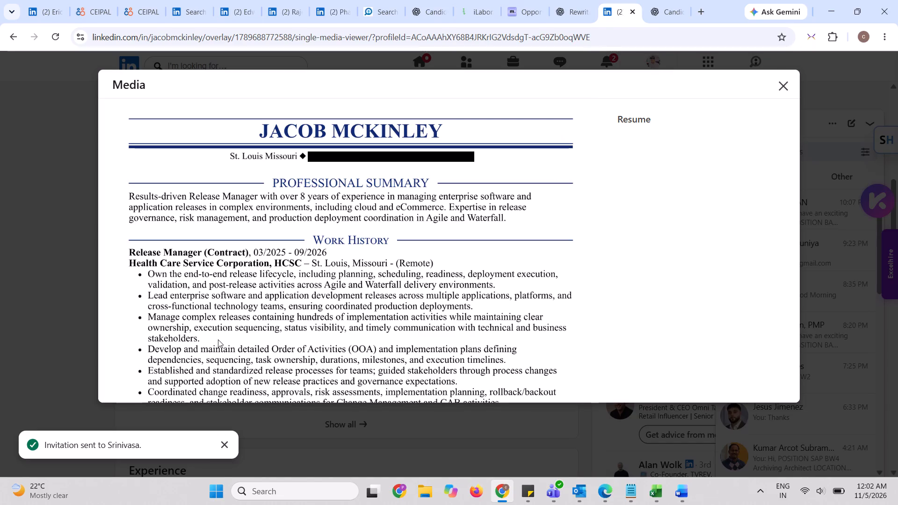
{"action": "double_click", "coordinate": [218, 339]}
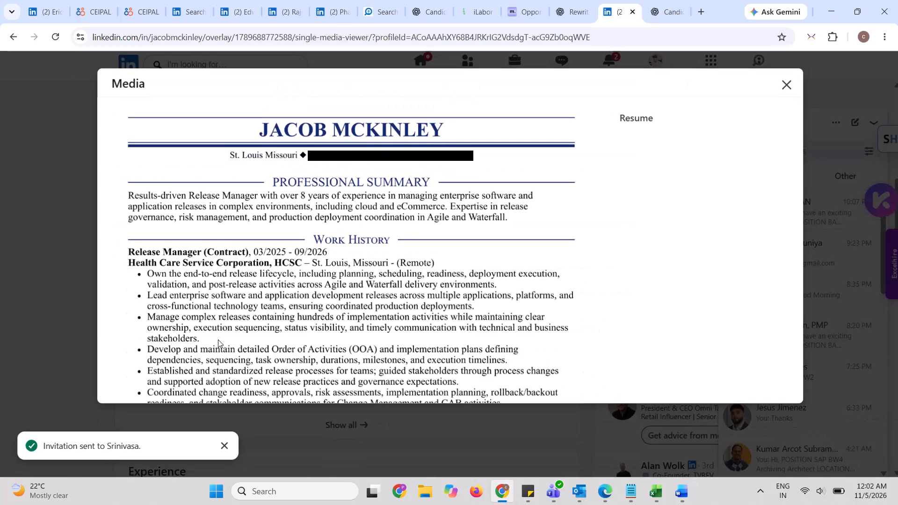
{"action": "left_click", "coordinate": [26, 268]}
Search the Release Manager candidate's profile page for "master" and look through the Experience and Education sections.
{"action": "scroll", "coordinate": [268, 344], "scroll_direction": "down", "scroll_amount": 1}
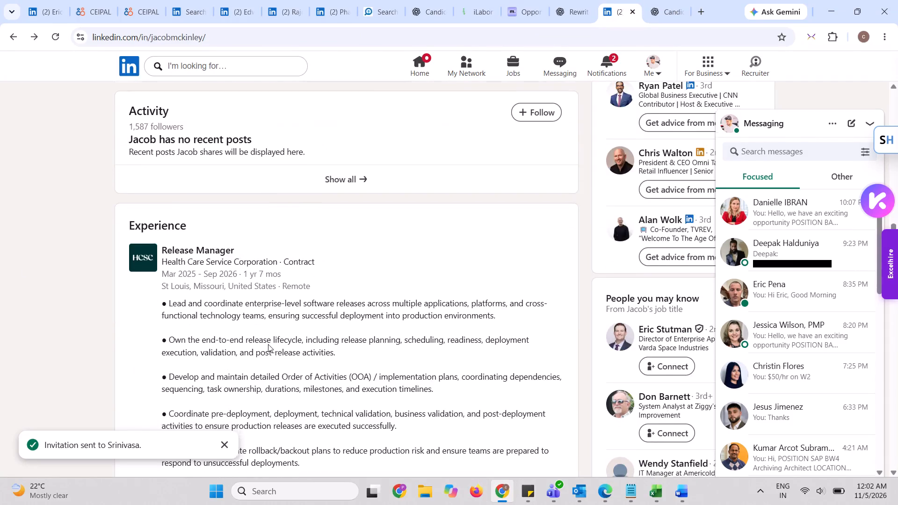
{"action": "scroll", "coordinate": [268, 344], "scroll_direction": "down", "scroll_amount": 3}
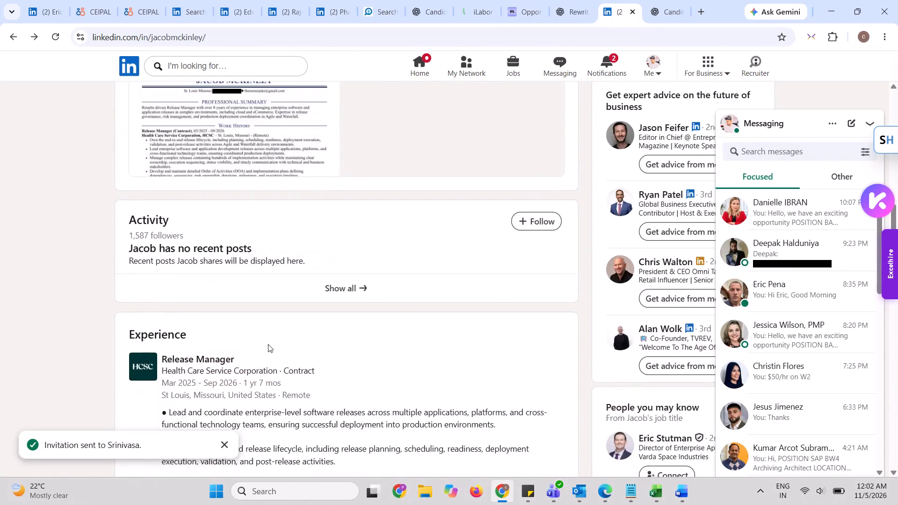
{"action": "scroll", "coordinate": [268, 344], "scroll_direction": "down", "scroll_amount": 3}
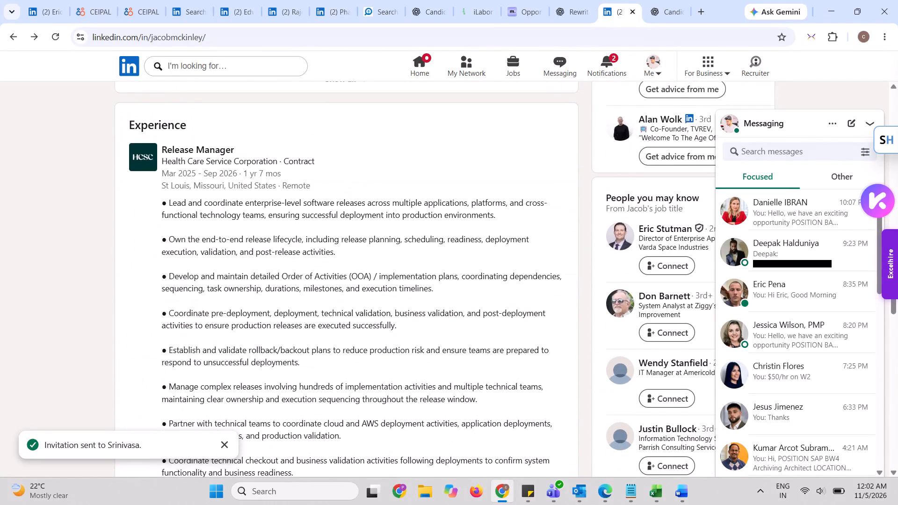
{"action": "key", "text": "ctrl+f"}
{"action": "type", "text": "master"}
{"action": "scroll", "coordinate": [268, 344], "scroll_direction": "down", "scroll_amount": 5}
{"action": "scroll", "coordinate": [268, 344], "scroll_direction": "up", "scroll_amount": 1}
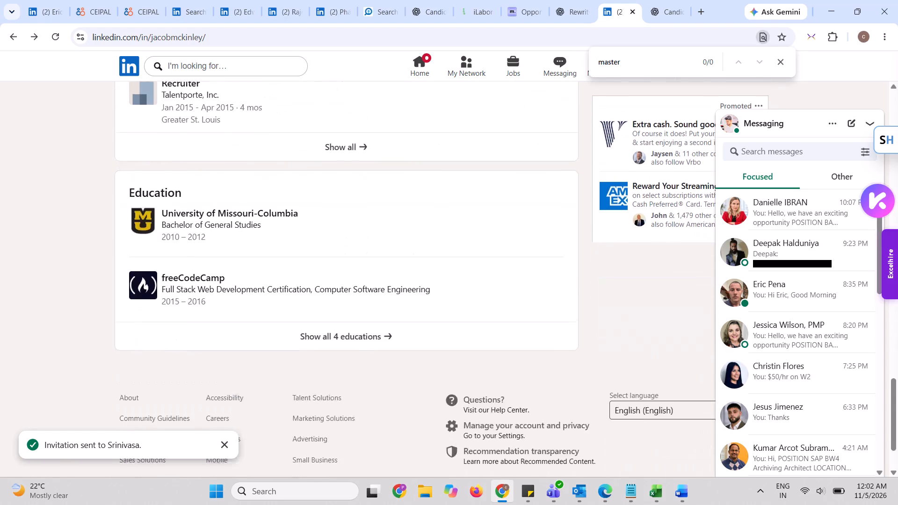
{"action": "scroll", "coordinate": [268, 344], "scroll_direction": "up", "scroll_amount": 1}
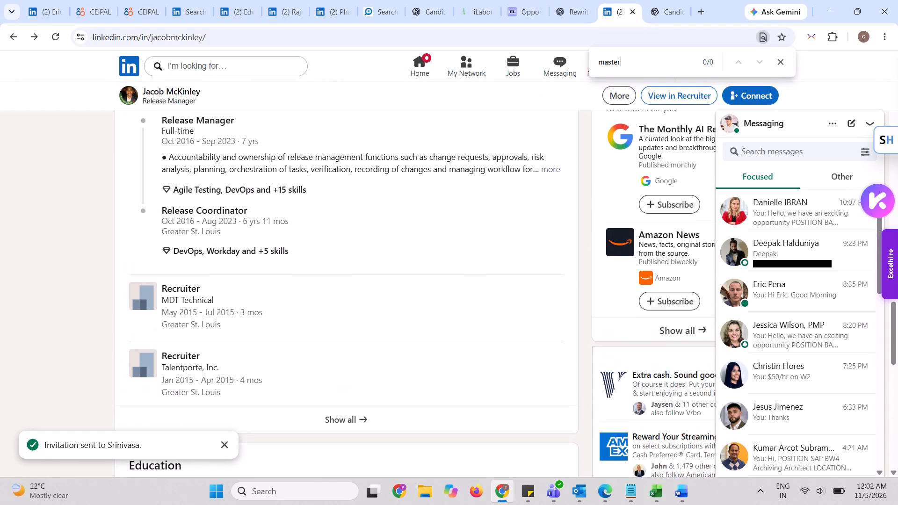
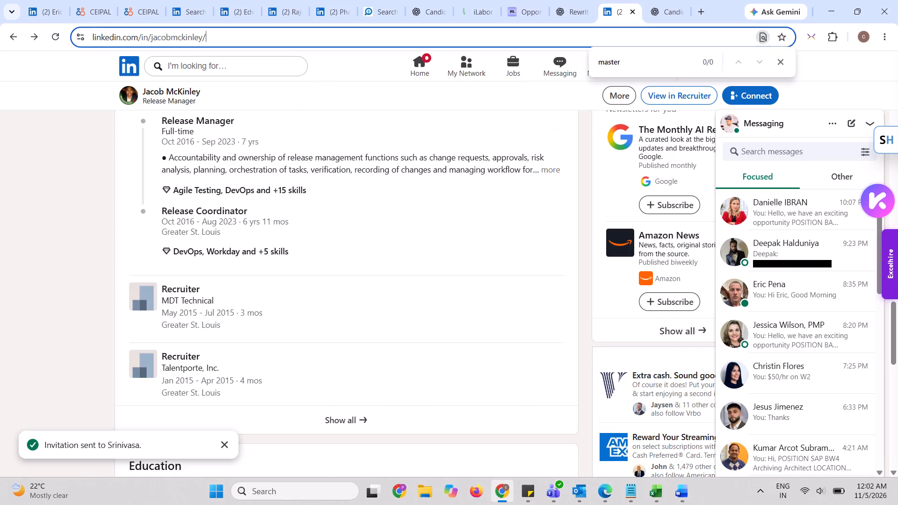
{"action": "key", "text": "ctrl+v"}
{"action": "key", "text": "Return"}
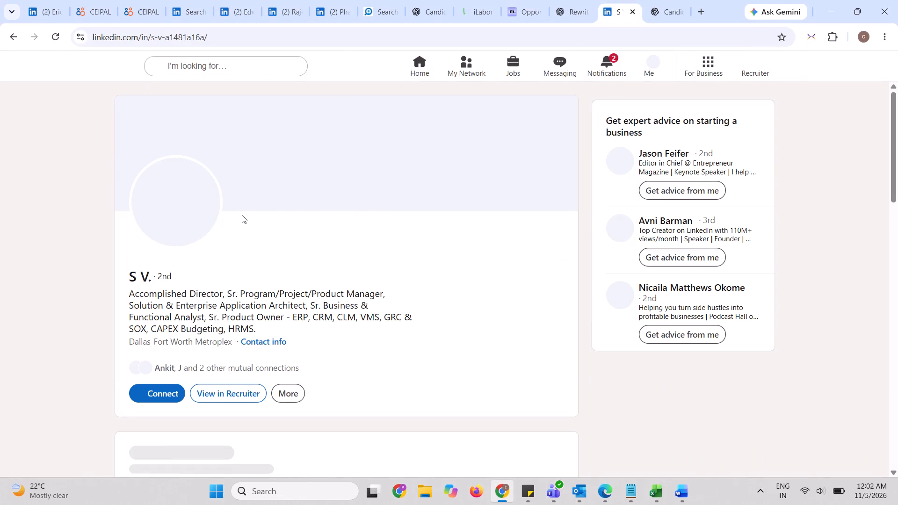
Open the About this member details for the Dallas-Fort Worth candidate's LinkedIn profile.
{"action": "left_click", "coordinate": [293, 388]}
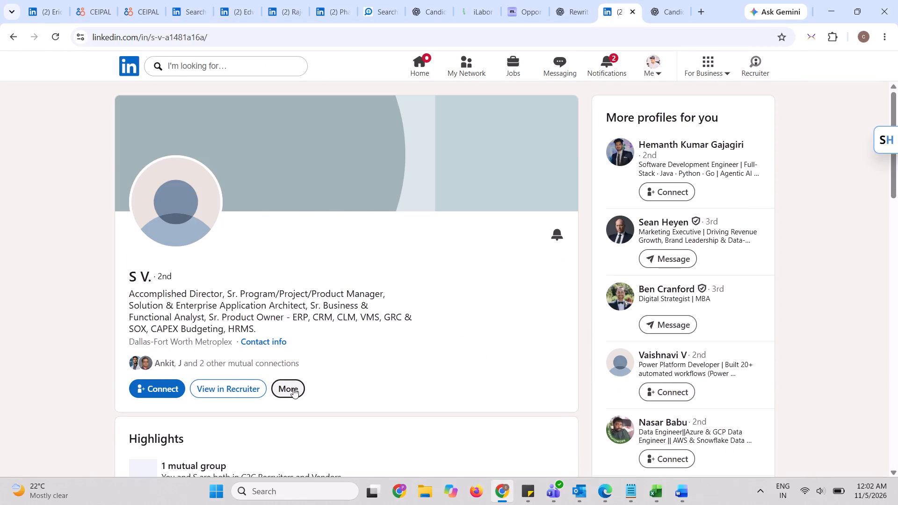
{"action": "left_click", "coordinate": [317, 360]}
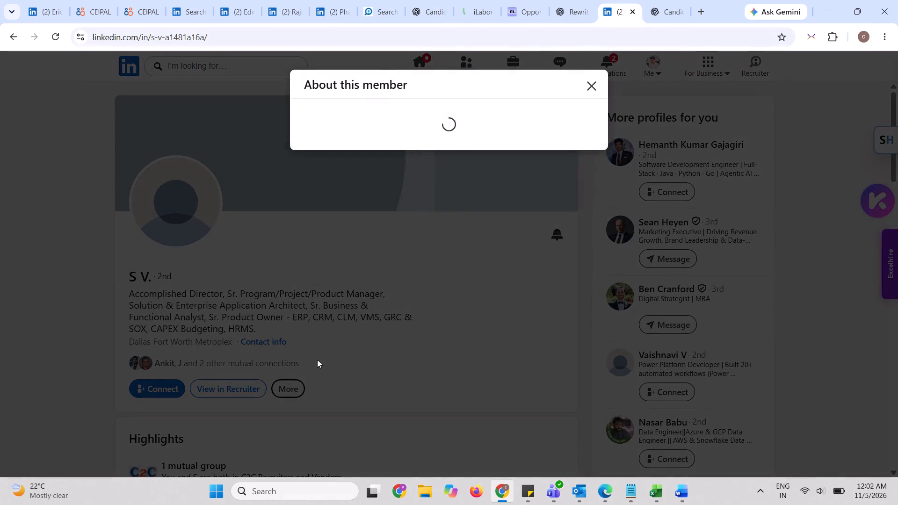
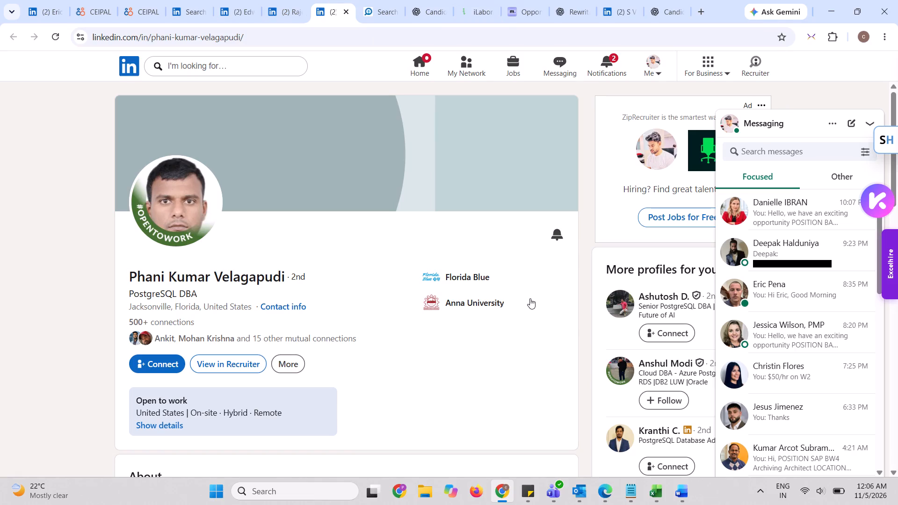
Look through the PostgreSQL DBA candidate's LinkedIn profile, starting with the About and Activity sections.
{"action": "scroll", "coordinate": [425, 372], "scroll_direction": "down", "scroll_amount": 2}
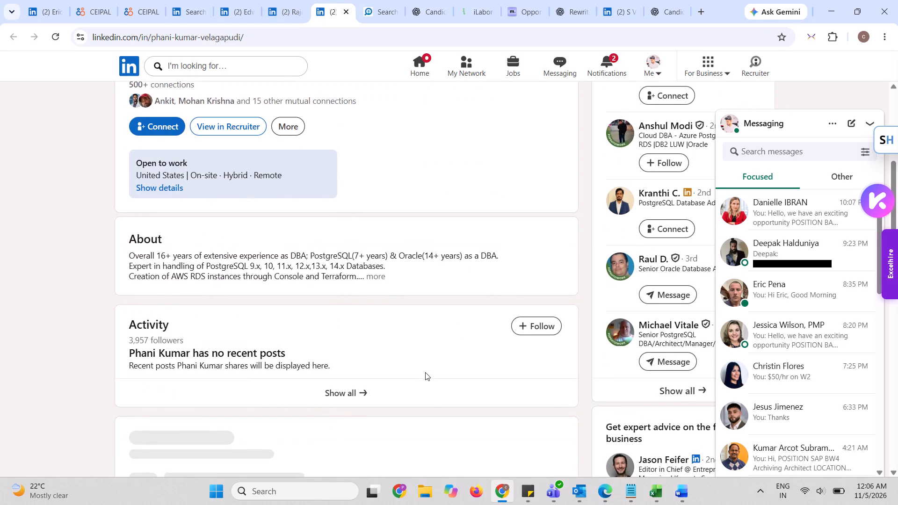
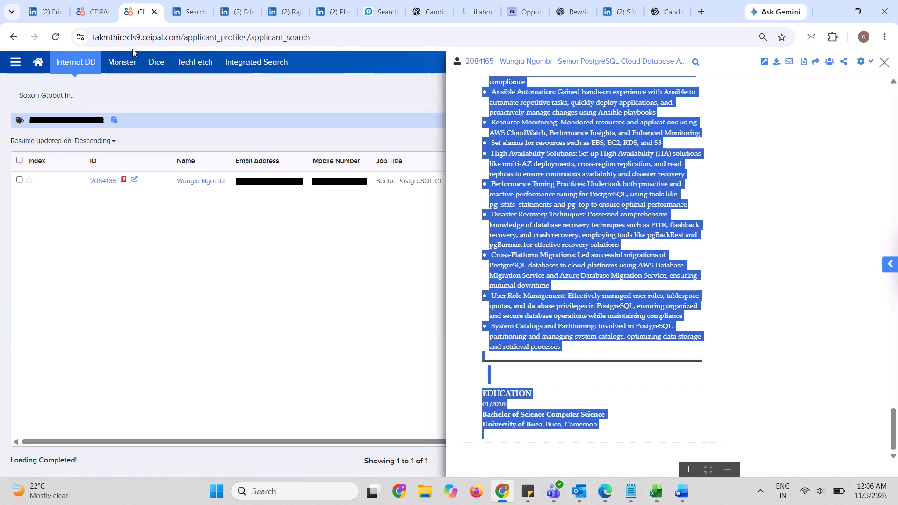
Close the resume preview of the Senior PostgreSQL Cloud Database candidate to return to the applicant search results.
{"action": "left_click", "coordinate": [893, 60]}
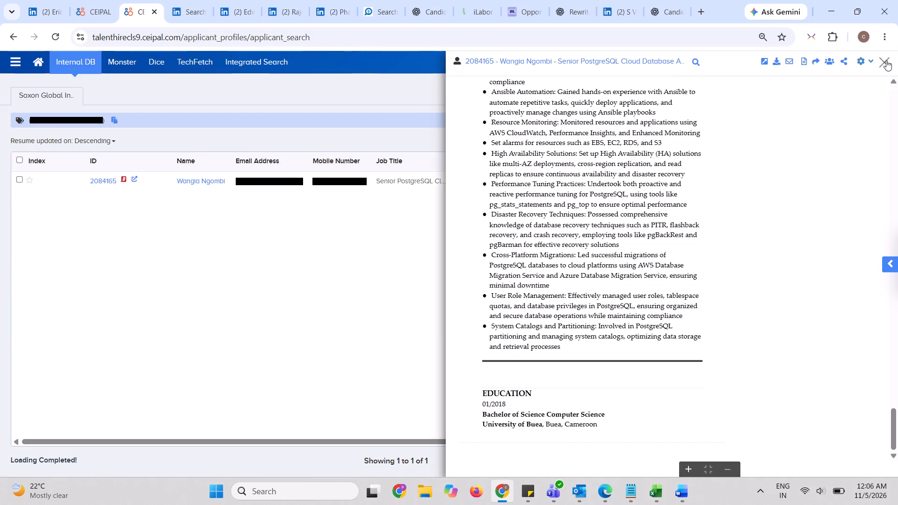
{"action": "left_click", "coordinate": [883, 60]}
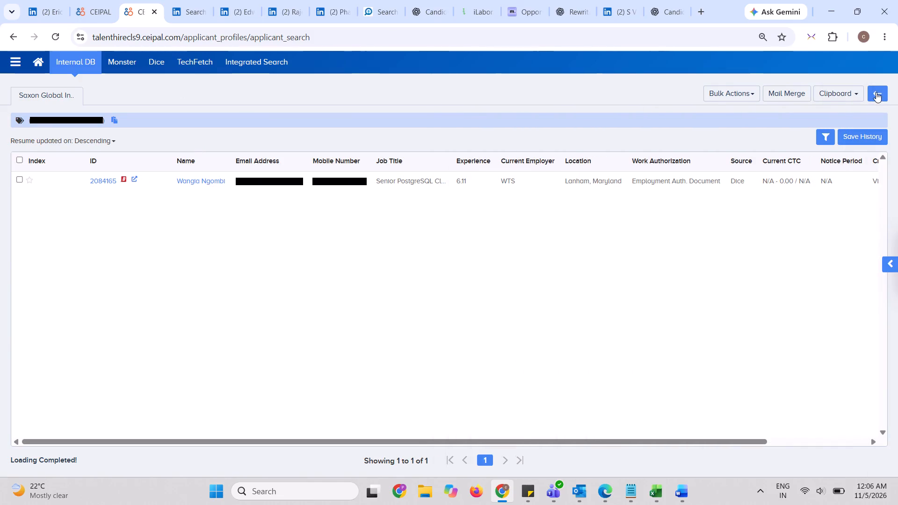
Replace the applicant search keywords with the copied text, run the search within United States, and open the matching applicant's record.
{"action": "left_click", "coordinate": [876, 92]}
{"action": "left_click", "coordinate": [229, 159]}
{"action": "key", "text": "ctrl+a"}
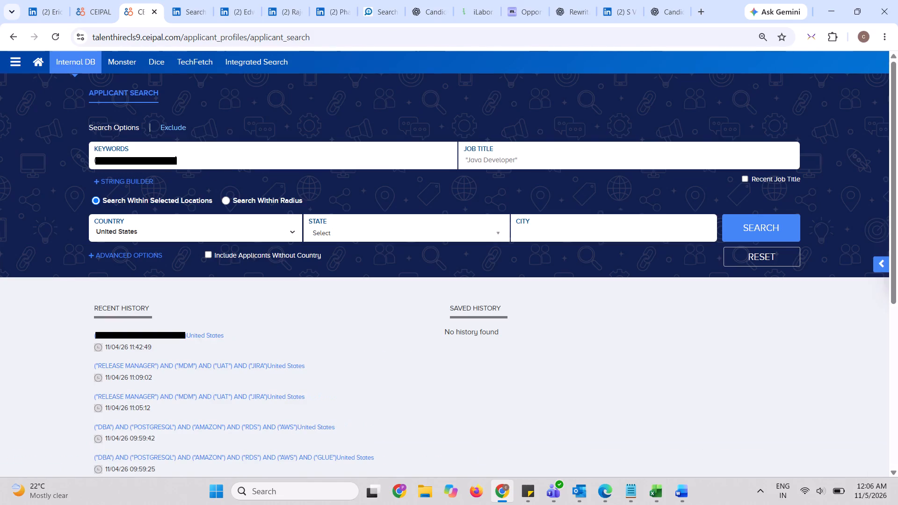
{"action": "key", "text": "ctrl+v"}
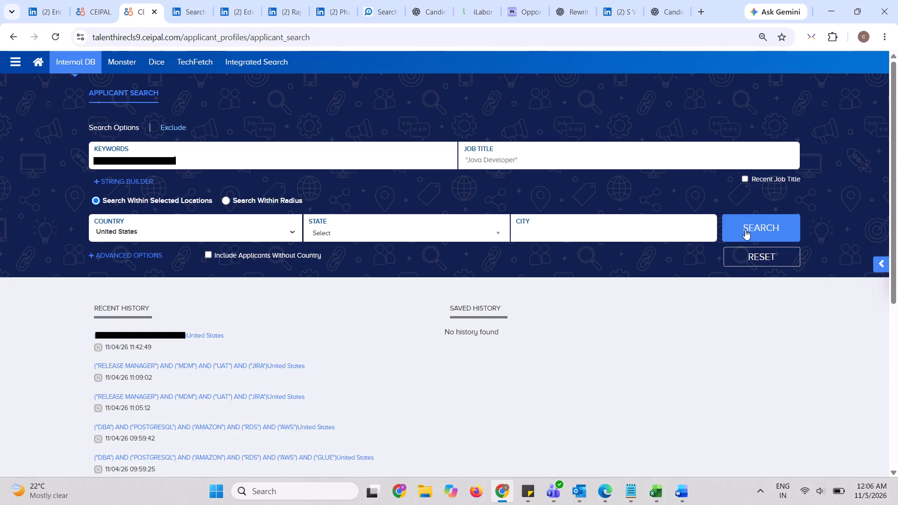
{"action": "left_click", "coordinate": [746, 229]}
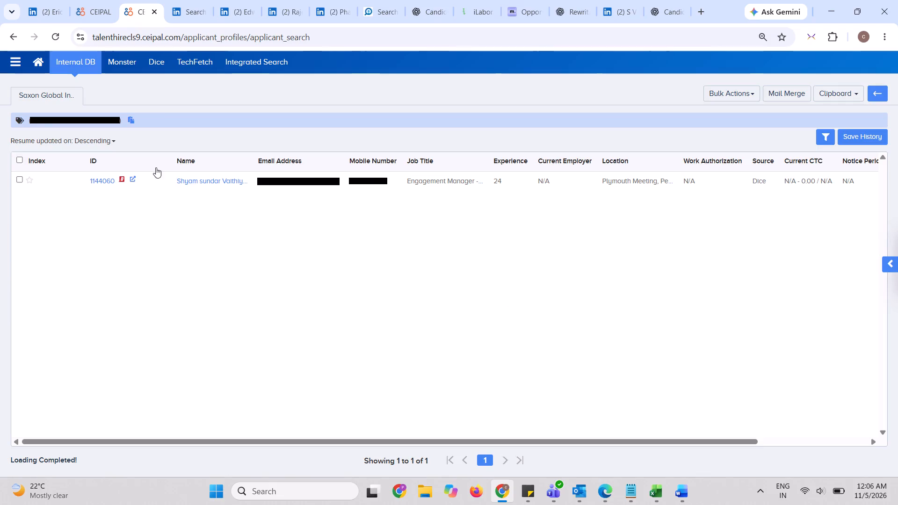
{"action": "left_click", "coordinate": [142, 179]}
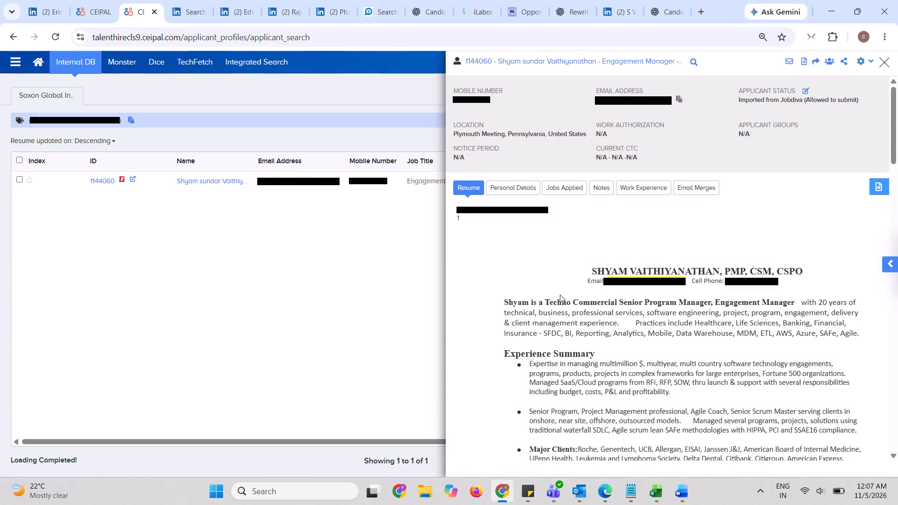
Search the Engagement Manager applicant's resume for "mdm" and review the expertise, technologies and professional experience sections.
{"action": "scroll", "coordinate": [560, 295], "scroll_direction": "down", "scroll_amount": 2}
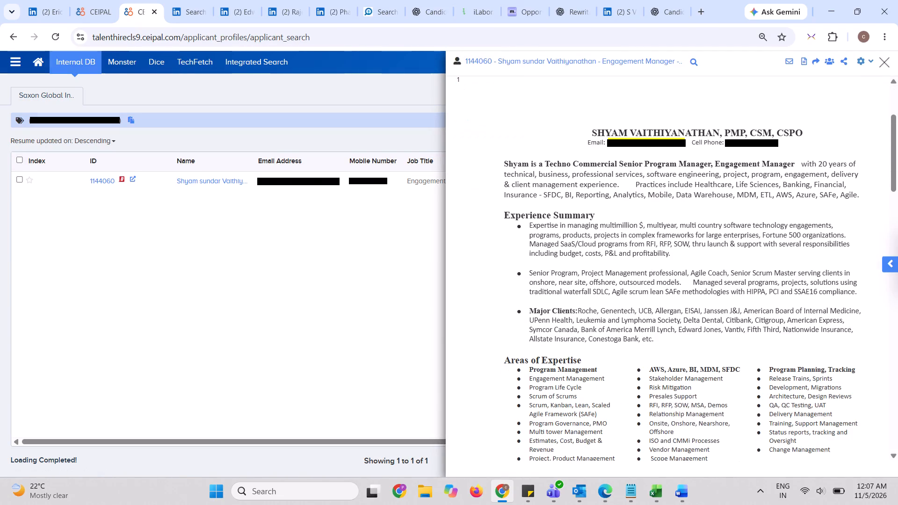
{"action": "scroll", "coordinate": [560, 295], "scroll_direction": "down", "scroll_amount": 1}
{"action": "left_click", "coordinate": [690, 60]}
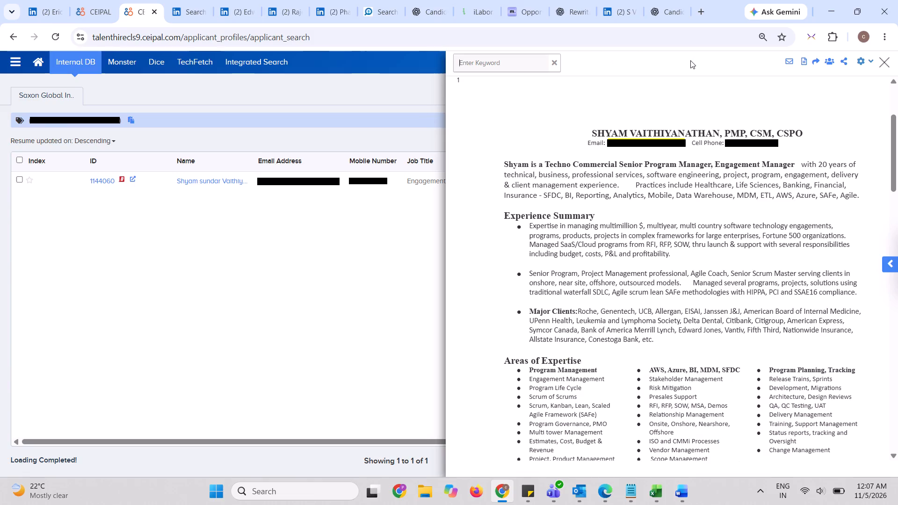
{"action": "type", "text": "mdm"}
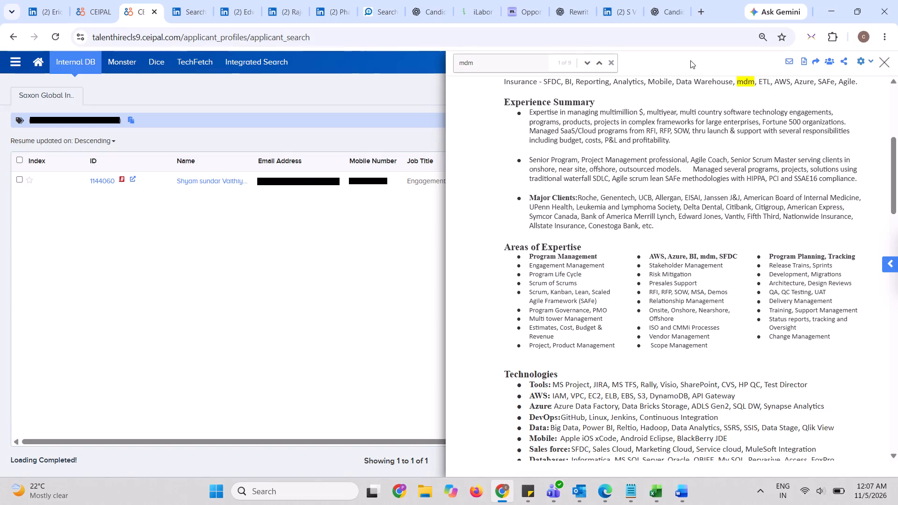
{"action": "scroll", "coordinate": [645, 224], "scroll_direction": "down", "scroll_amount": 1}
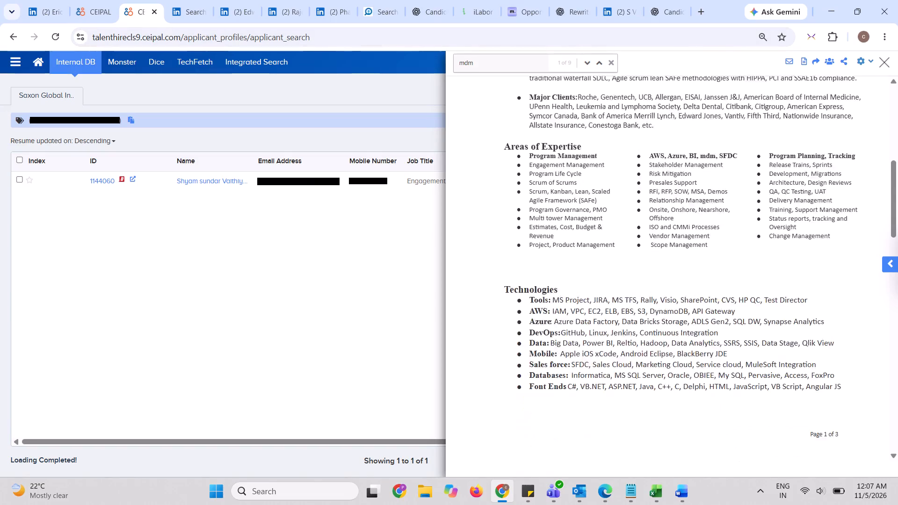
{"action": "scroll", "coordinate": [645, 224], "scroll_direction": "down", "scroll_amount": 5}
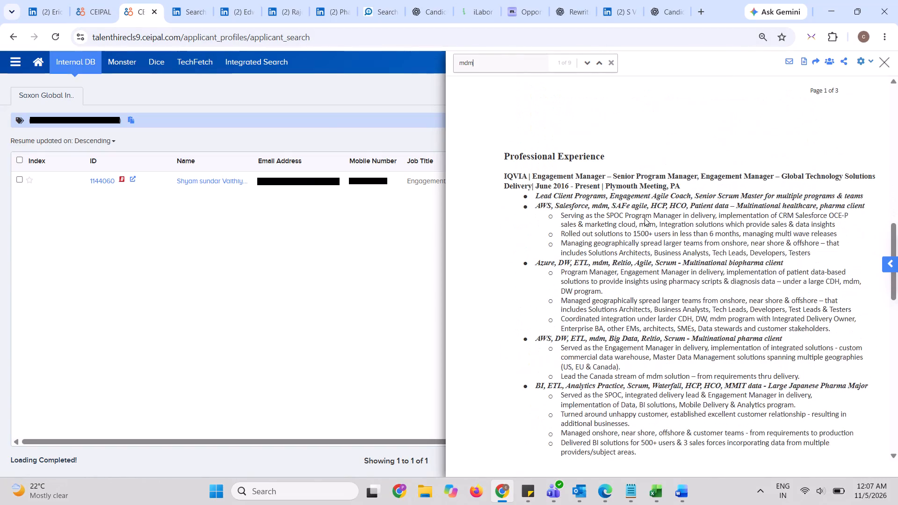
{"action": "scroll", "coordinate": [645, 218], "scroll_direction": "down", "scroll_amount": 1}
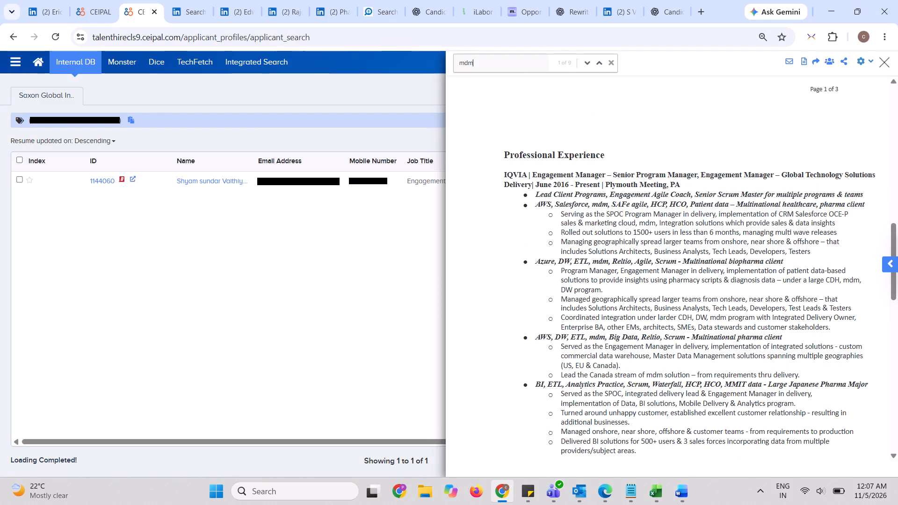
{"action": "scroll", "coordinate": [608, 267], "scroll_direction": "up", "scroll_amount": 6}
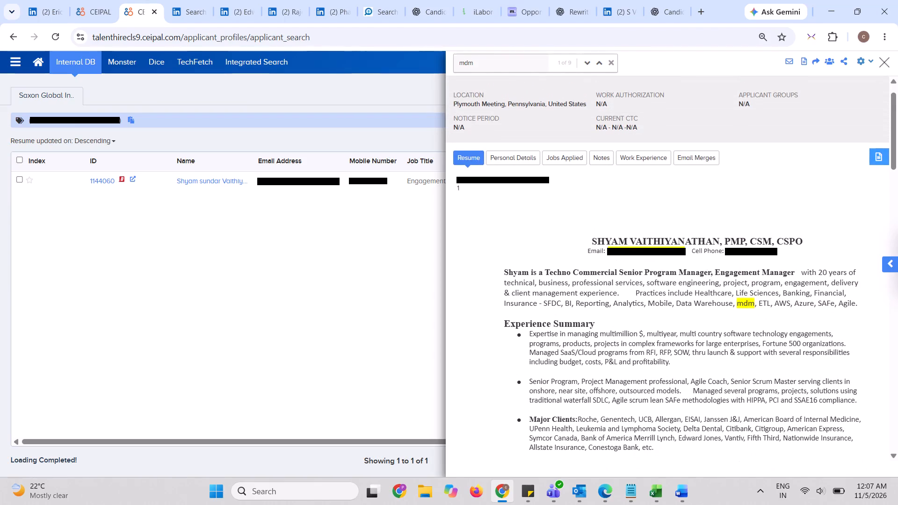
Copy the candidate's name from the resume, search for it on LinkedIn, and open the suggested GenAI Enthusiast profile.
{"action": "left_click_drag", "start_coordinate": [593, 239], "coordinate": [718, 241]}
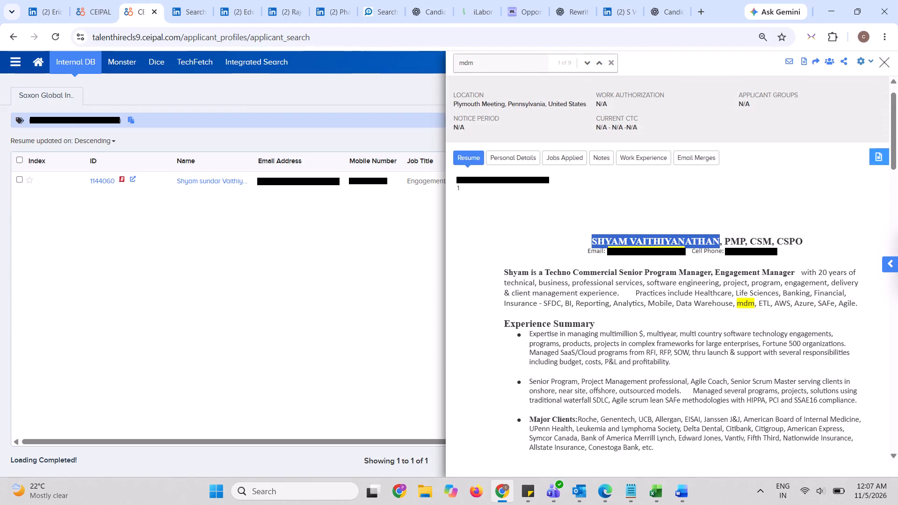
{"action": "key", "text": "ctrl+c"}
{"action": "left_click", "coordinate": [198, 0]}
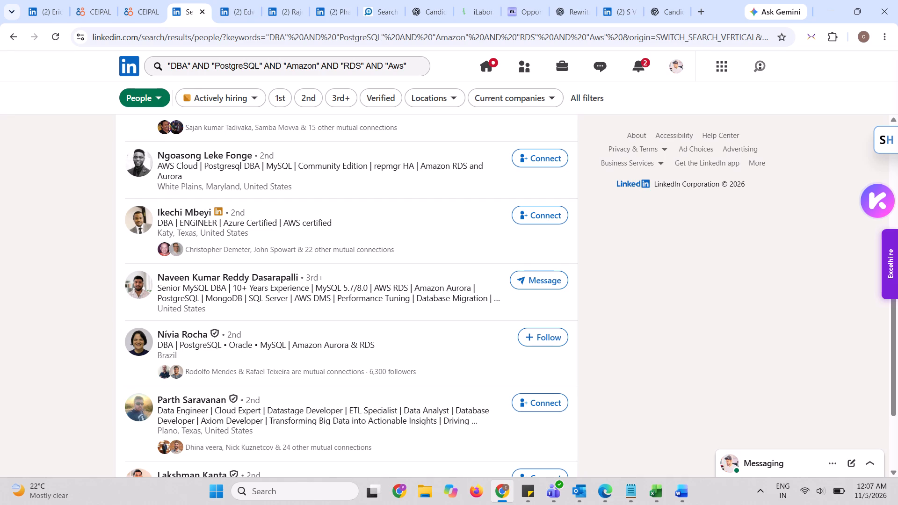
{"action": "left_click", "coordinate": [201, 13]}
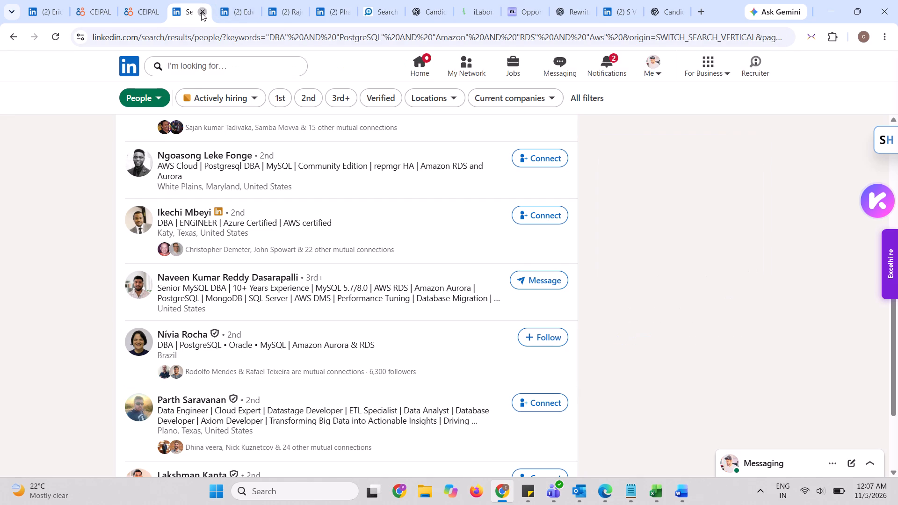
{"action": "left_click", "coordinate": [199, 60]}
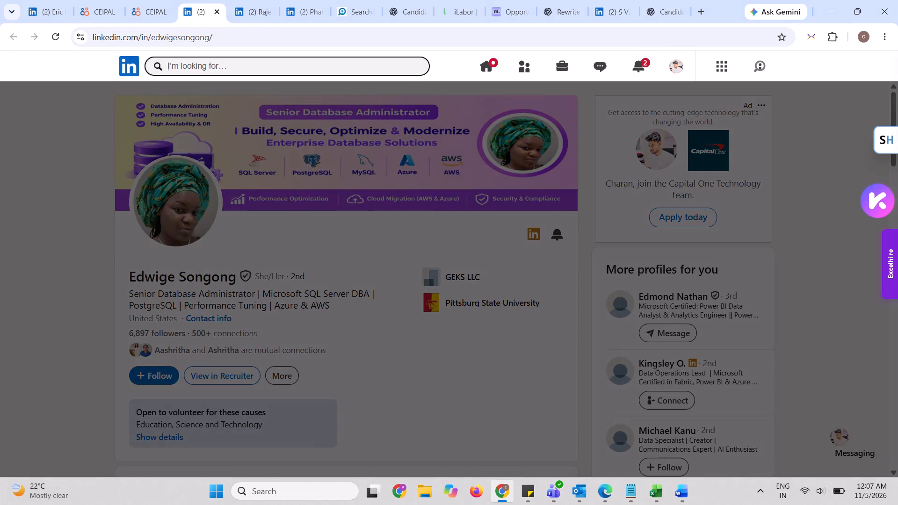
{"action": "key", "text": "ctrl+v"}
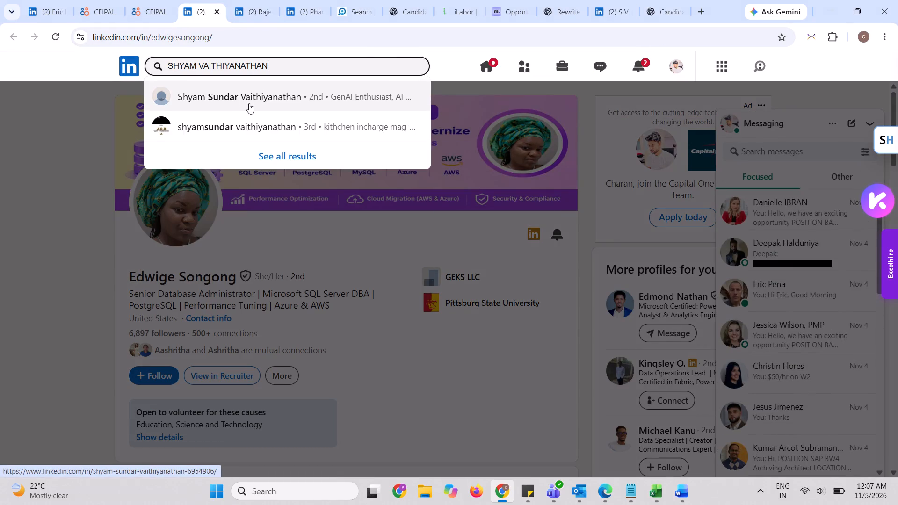
{"action": "left_click", "coordinate": [249, 103]}
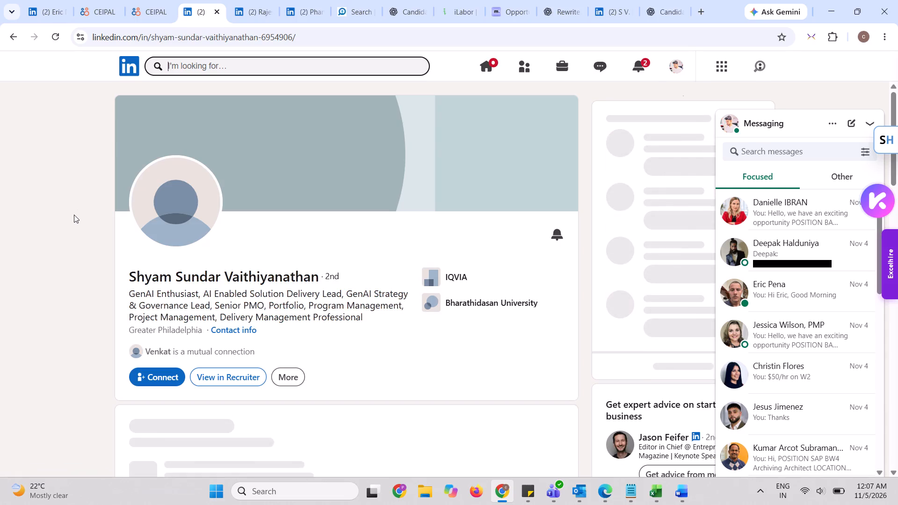
Check the About this member details on the candidate's LinkedIn profile, then dismiss them.
{"action": "left_click", "coordinate": [290, 378]}
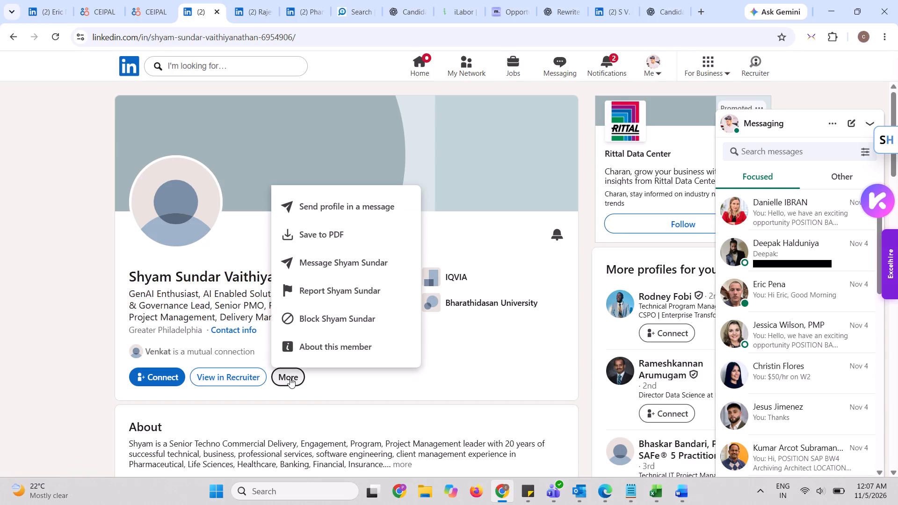
{"action": "left_click", "coordinate": [347, 347]}
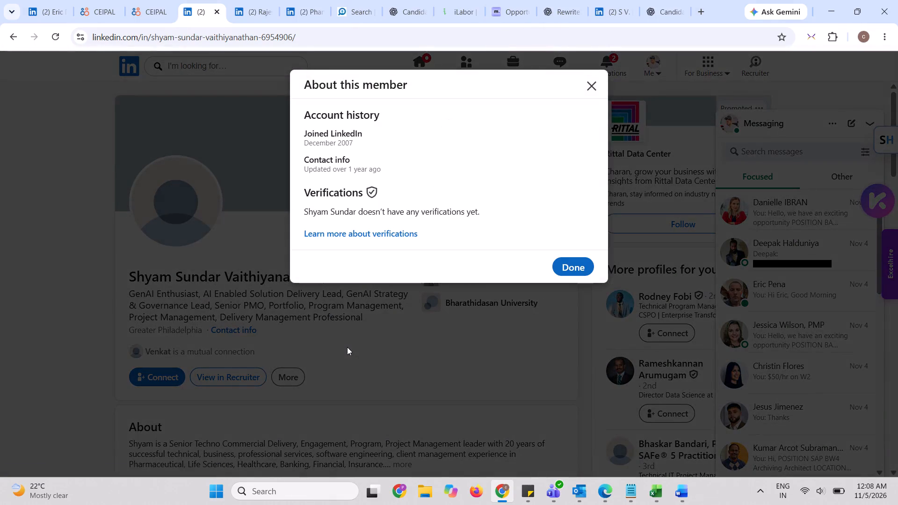
{"action": "scroll", "coordinate": [347, 347], "scroll_direction": "down", "scroll_amount": 1}
{"action": "left_click", "coordinate": [347, 347]}
Examine the Experience section of the candidate's LinkedIn profile.
{"action": "scroll", "coordinate": [347, 347], "scroll_direction": "down", "scroll_amount": 6}
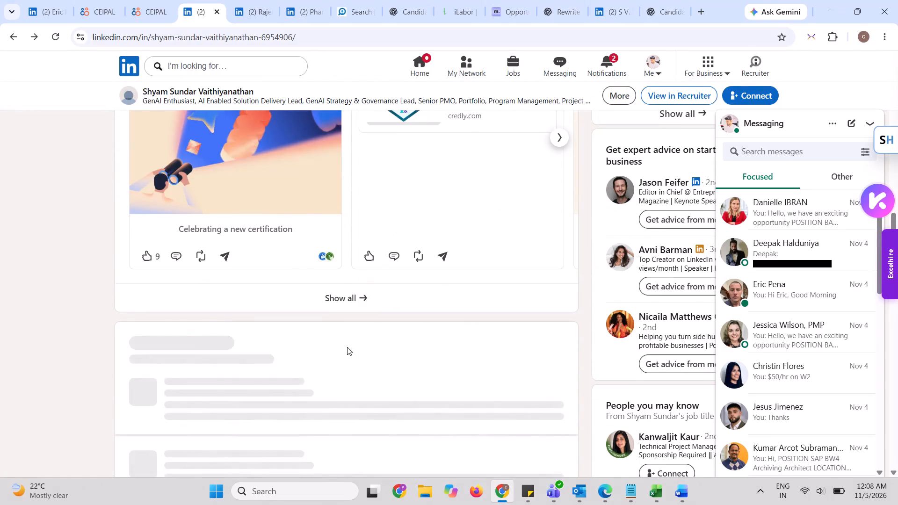
{"action": "scroll", "coordinate": [347, 347], "scroll_direction": "down", "scroll_amount": 1}
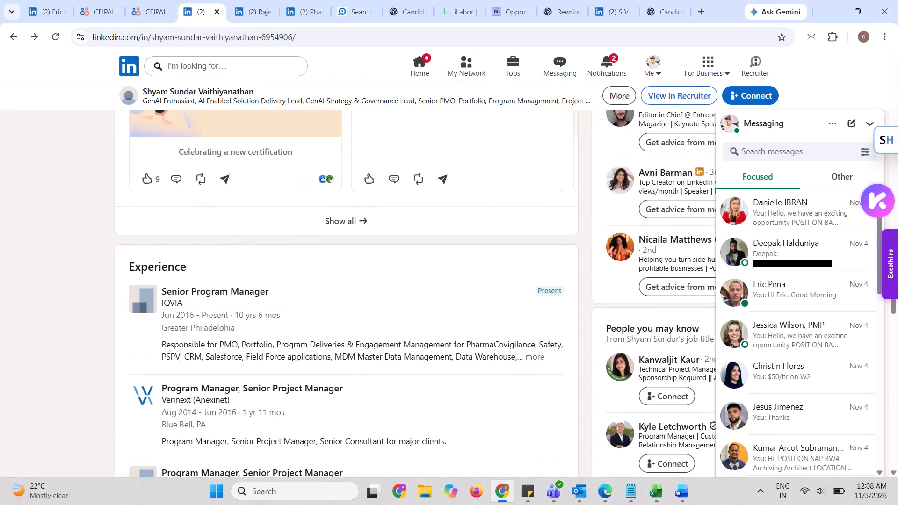
Expand the full description of the Senior Program Manager role at IQVIA in the candidate's Experience section.
{"action": "scroll", "coordinate": [347, 347], "scroll_direction": "down", "scroll_amount": 1}
{"action": "left_click", "coordinate": [528, 251]}
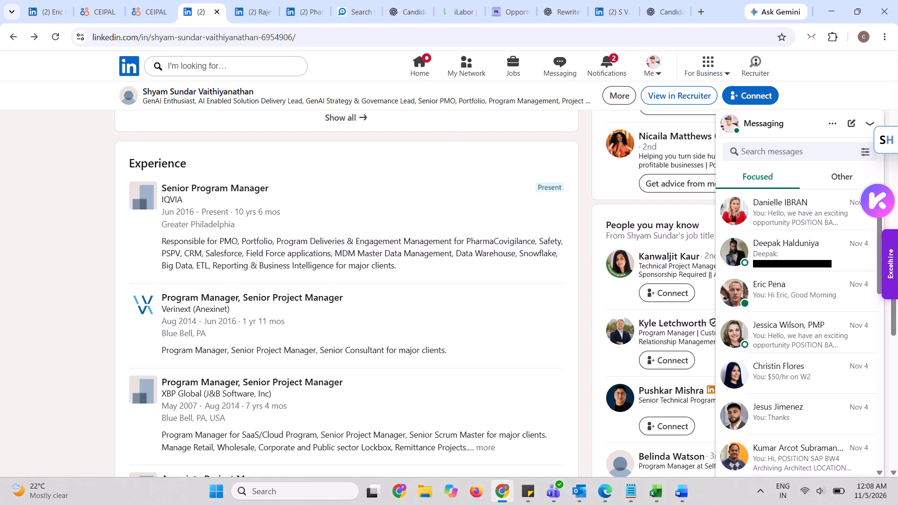
Search the candidate's LinkedIn profile page for "rel", then for "real", and shorten the search term to "rea".
{"action": "key", "text": "ctrl+f"}
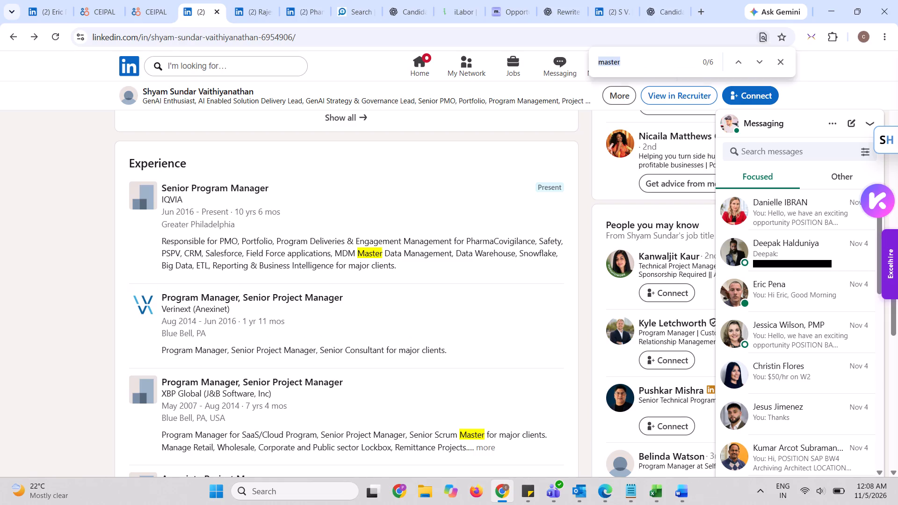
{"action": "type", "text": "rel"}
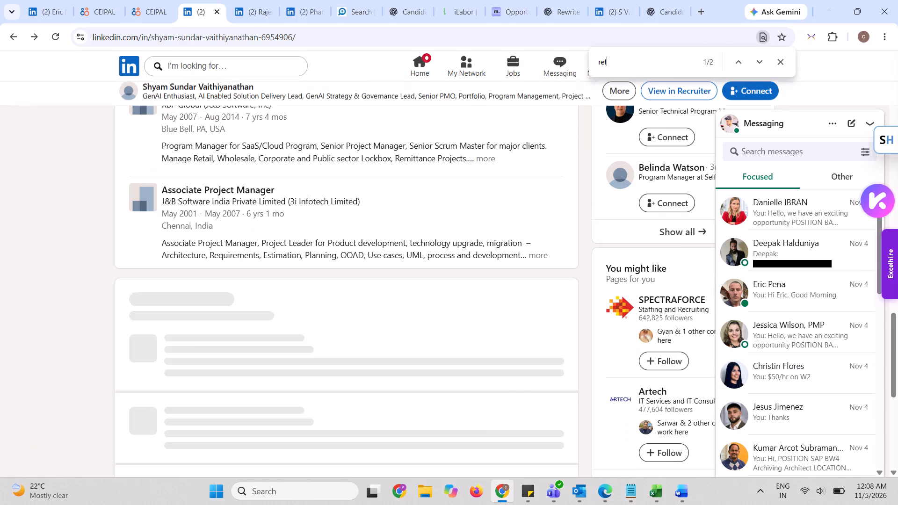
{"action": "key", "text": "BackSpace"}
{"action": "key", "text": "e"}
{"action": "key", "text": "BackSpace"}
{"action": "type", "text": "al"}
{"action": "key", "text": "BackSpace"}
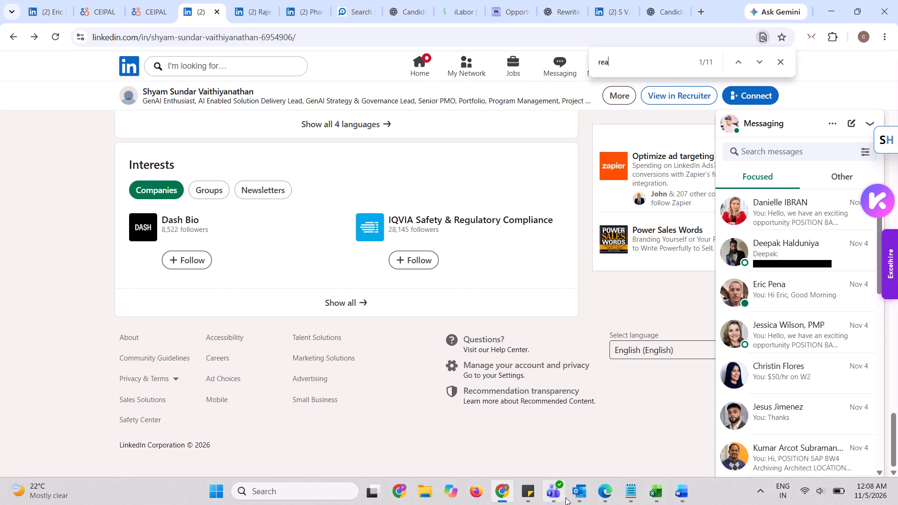
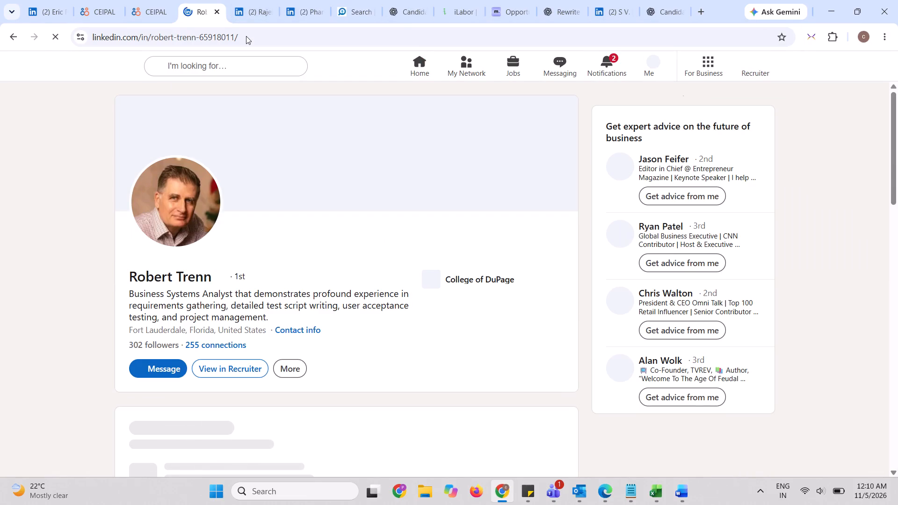
Search the Business Systems Analyst candidate's LinkedIn profile for "MDM" and look through it down to the Experience section.
{"action": "left_click", "coordinate": [246, 36]}
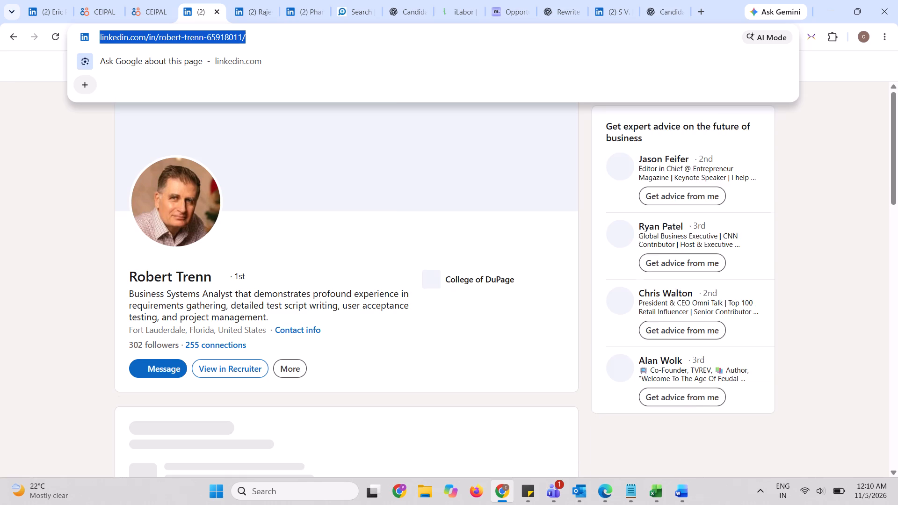
{"action": "left_click", "coordinate": [3, 282]}
{"action": "key", "text": "ctrl+f"}
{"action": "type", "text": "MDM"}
{"action": "scroll", "coordinate": [70, 339], "scroll_direction": "down", "scroll_amount": 2}
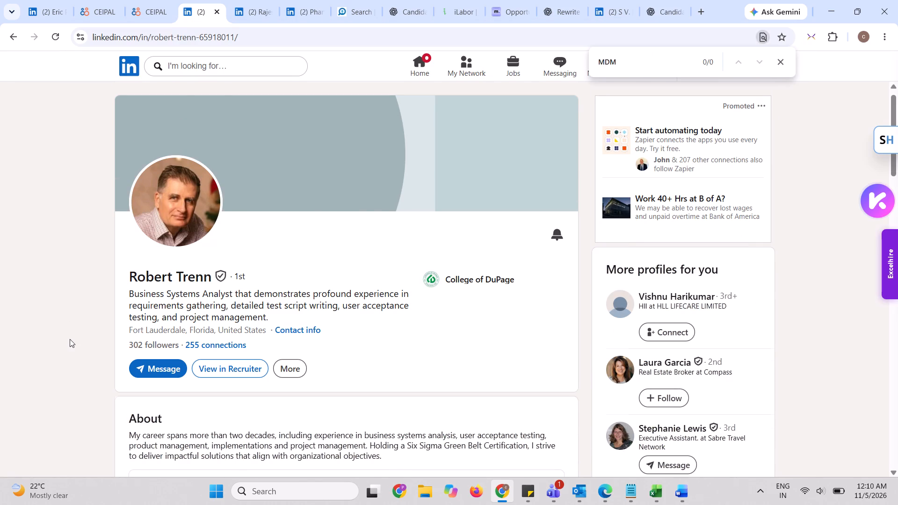
{"action": "scroll", "coordinate": [70, 339], "scroll_direction": "down", "scroll_amount": 5}
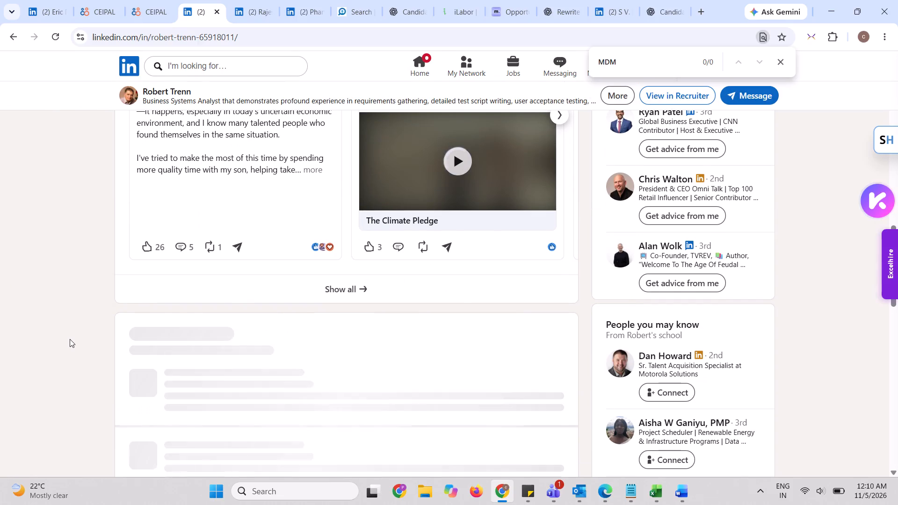
{"action": "scroll", "coordinate": [70, 339], "scroll_direction": "down", "scroll_amount": 1}
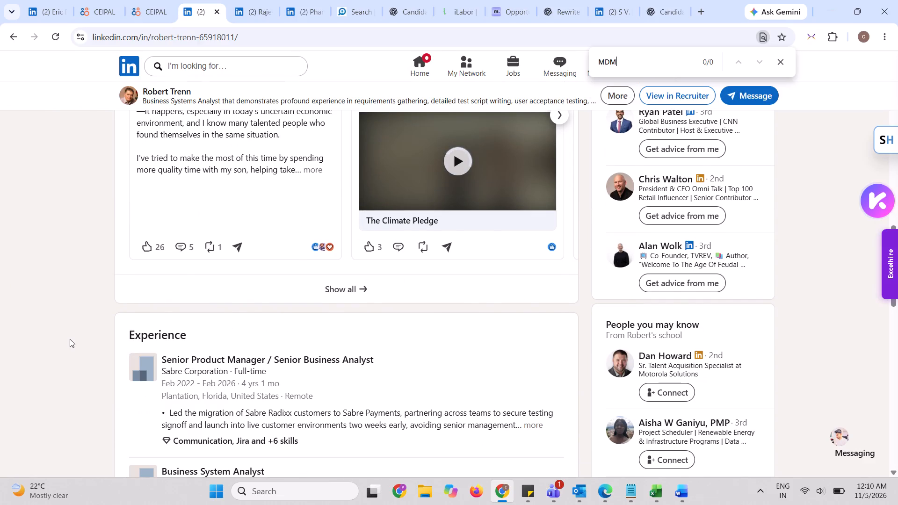
Expand the Sabre Corporation role description, search the profile for "Master", and review the Experience entries.
{"action": "left_click", "coordinate": [539, 326]}
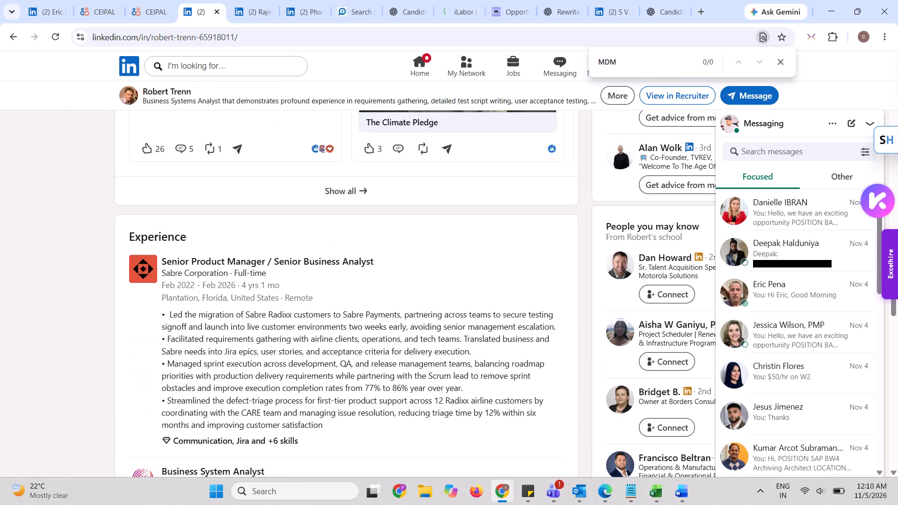
{"action": "key", "text": "ctrl+f"}
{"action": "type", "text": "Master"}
{"action": "scroll", "coordinate": [539, 326], "scroll_direction": "down", "scroll_amount": 1}
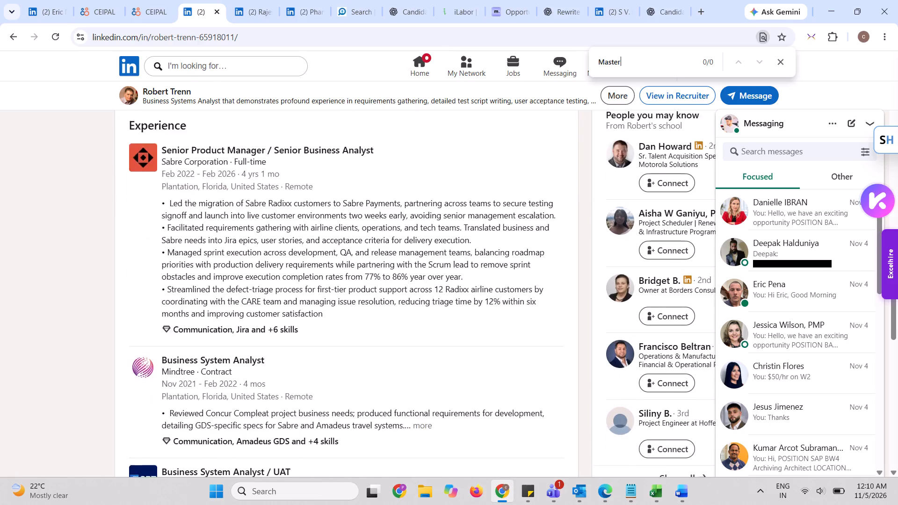
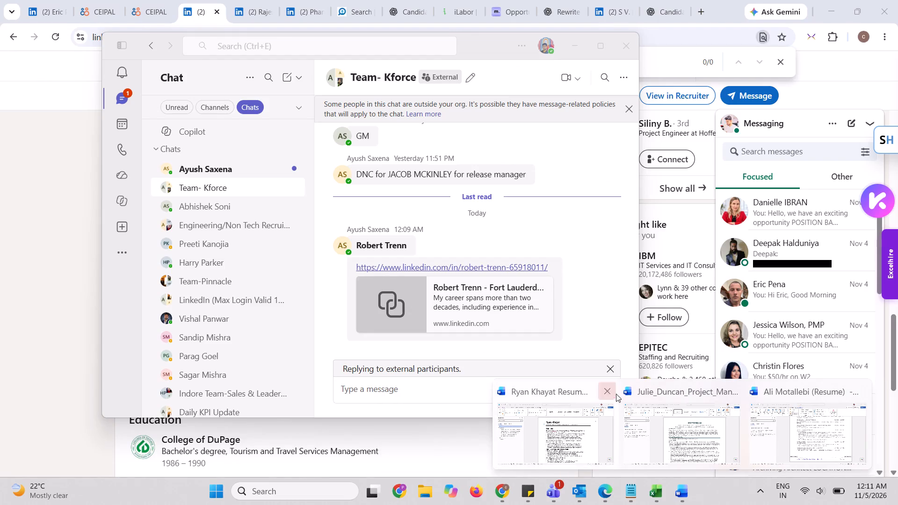
Close the first of the three resume documents open in Word, leaving the project manager's resume and the other one open.
{"action": "left_click", "coordinate": [608, 391]}
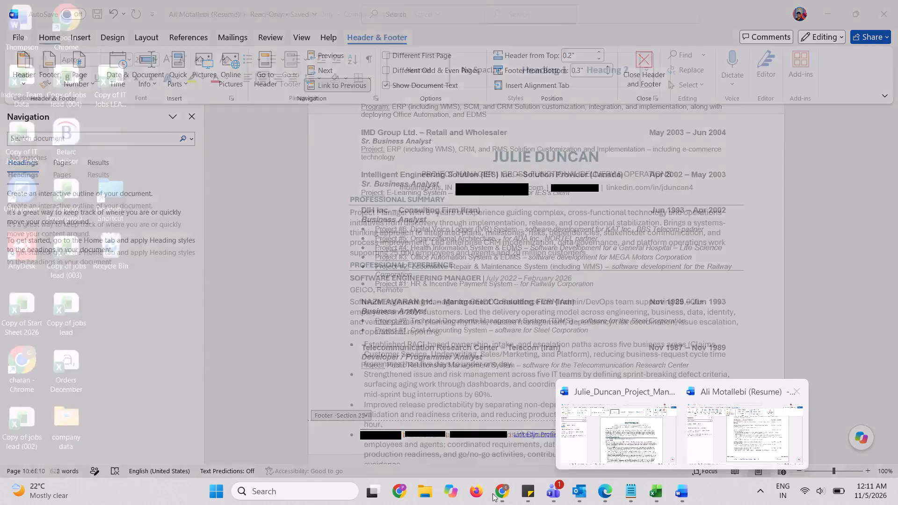
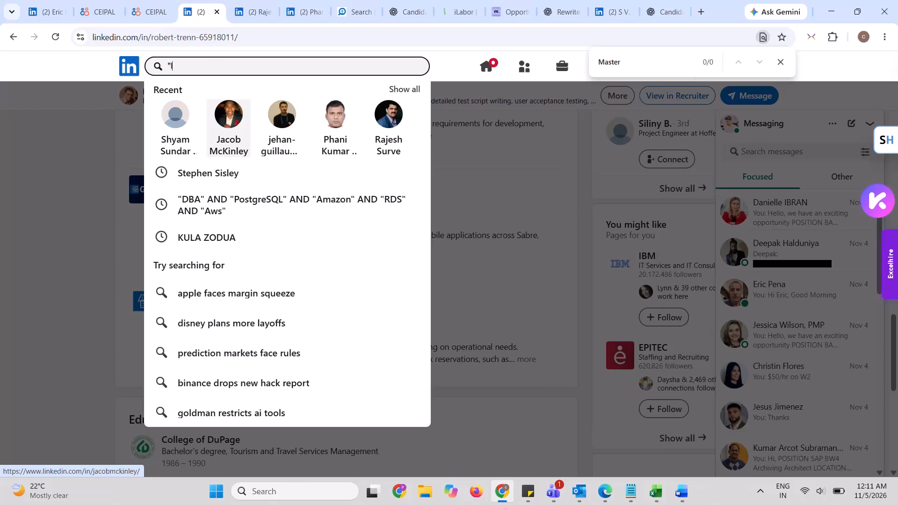
Search LinkedIn for the exact phrase "lab technician".
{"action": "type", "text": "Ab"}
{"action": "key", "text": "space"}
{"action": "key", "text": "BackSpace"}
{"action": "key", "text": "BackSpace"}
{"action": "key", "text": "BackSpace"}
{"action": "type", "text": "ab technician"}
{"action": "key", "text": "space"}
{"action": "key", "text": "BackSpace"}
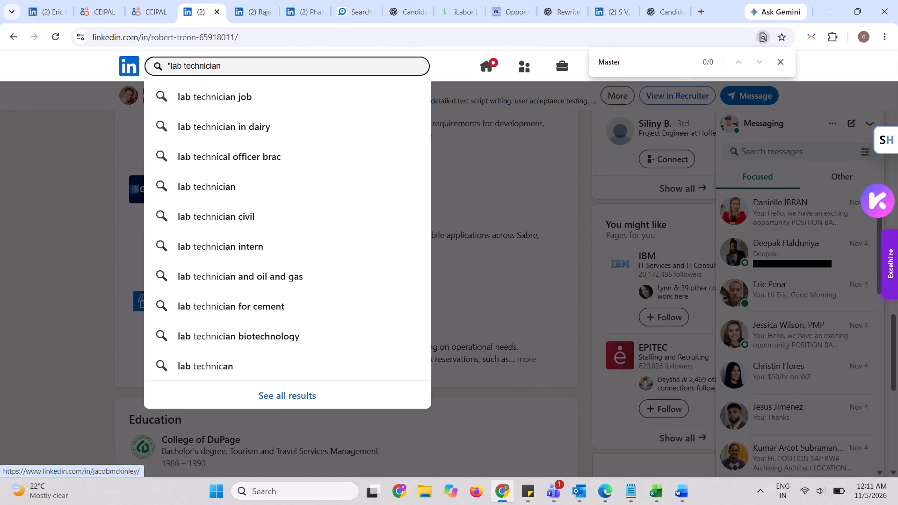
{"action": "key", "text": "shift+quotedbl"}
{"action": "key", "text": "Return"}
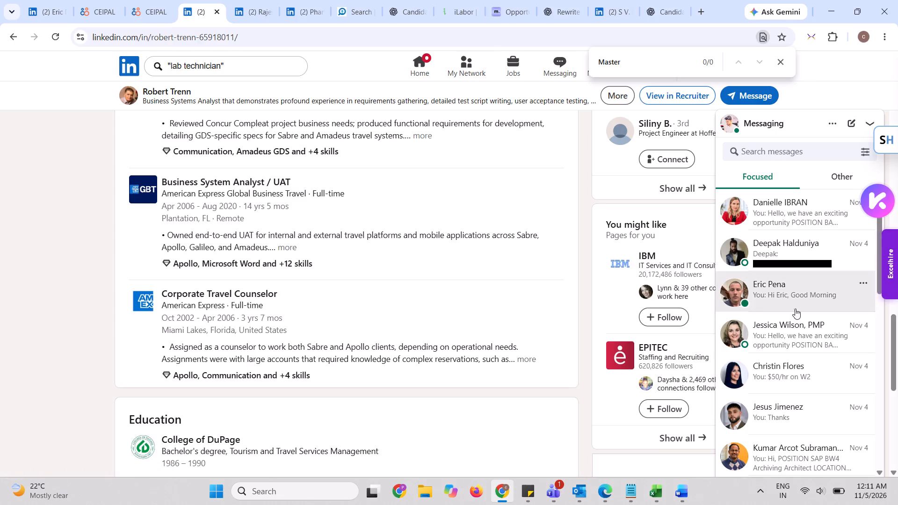
Open the message conversation previewed as "You: Thanks" and review the Laboratory Technician job requirements back to the start of the role description.
{"action": "left_click", "coordinate": [789, 401]}
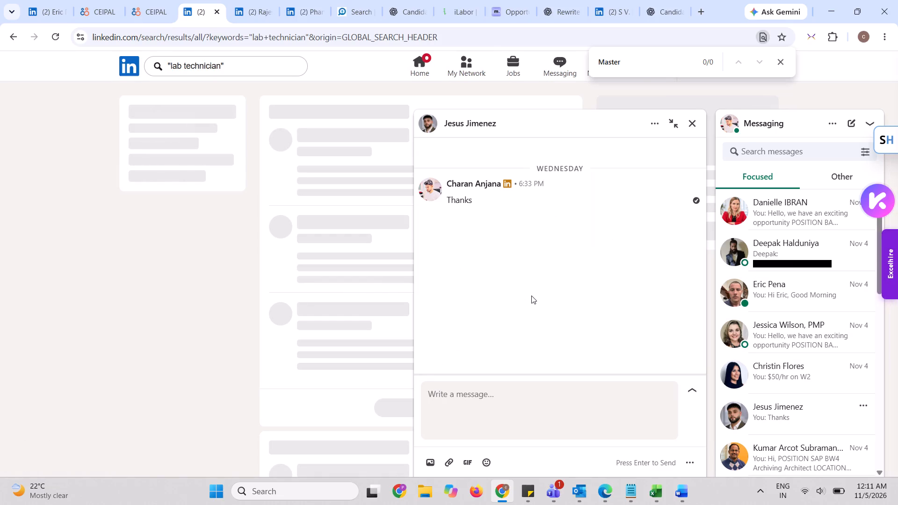
{"action": "scroll", "coordinate": [531, 296], "scroll_direction": "up", "scroll_amount": 3}
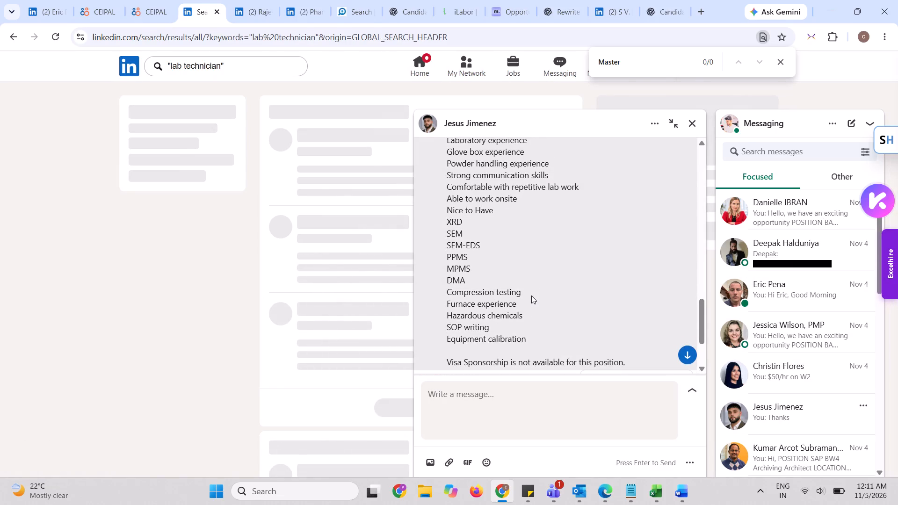
{"action": "scroll", "coordinate": [531, 296], "scroll_direction": "up", "scroll_amount": 4}
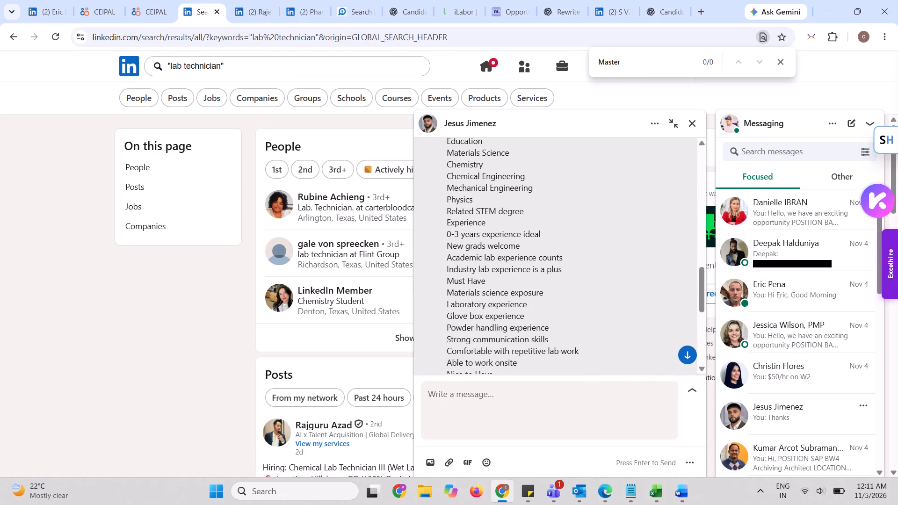
{"action": "scroll", "coordinate": [531, 296], "scroll_direction": "up", "scroll_amount": 3}
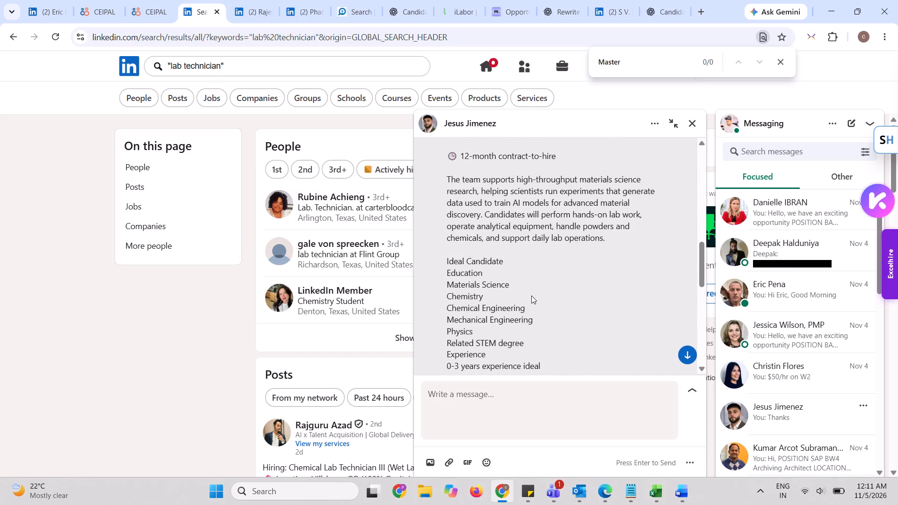
{"action": "scroll", "coordinate": [531, 296], "scroll_direction": "up", "scroll_amount": 3}
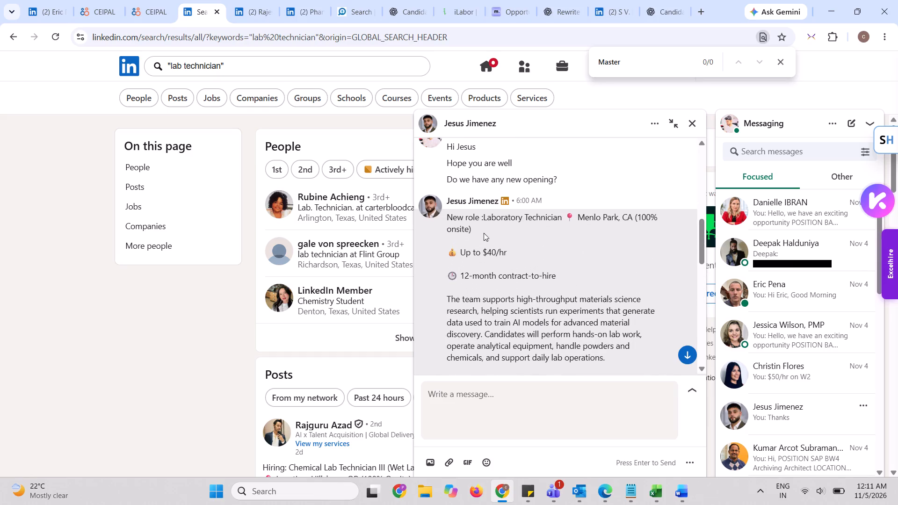
Replace the LinkedIn search query with "Laboratory Technician" OR "Laboratory Technician", copying the role title from the recruiter's new-role message.
{"action": "left_click_drag", "start_coordinate": [483, 218], "coordinate": [561, 217]}
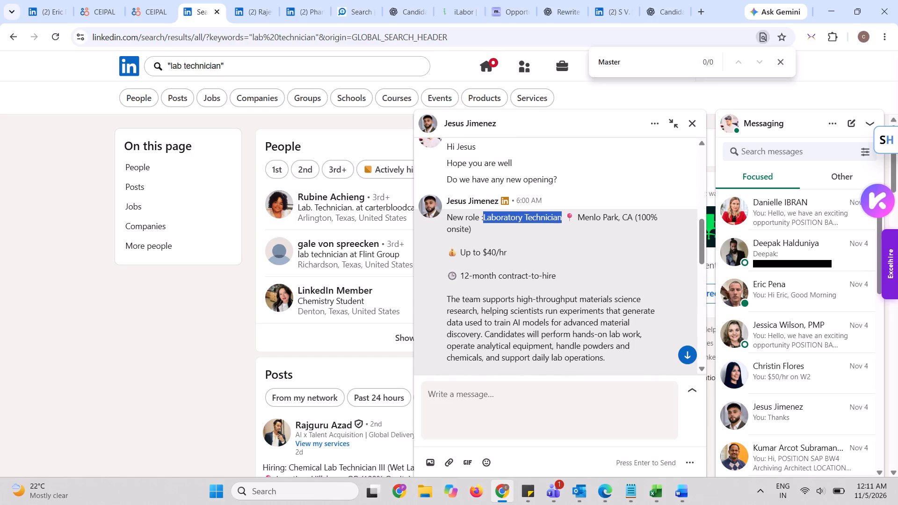
{"action": "left_click_drag", "start_coordinate": [561, 217], "coordinate": [562, 217]}
{"action": "key", "text": "ctrl+c"}
{"action": "double_click", "coordinate": [186, 67]}
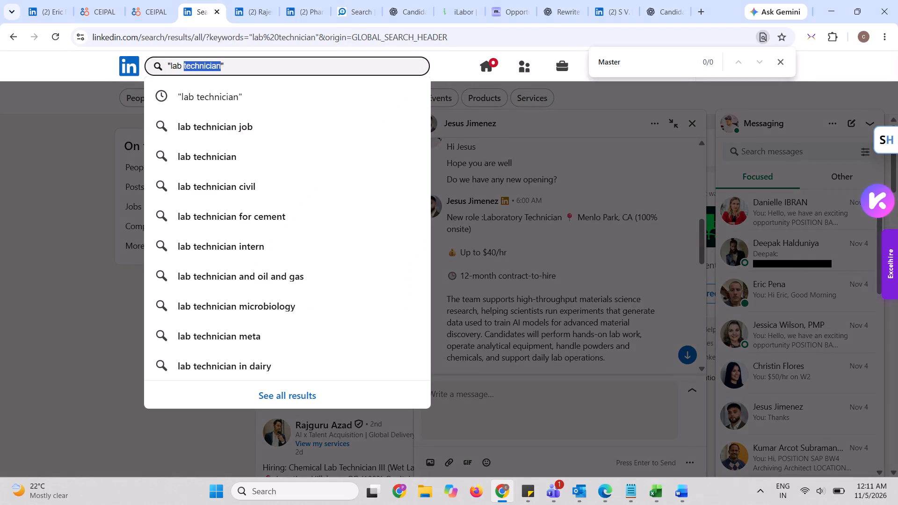
{"action": "key", "text": "BackSpace"}
{"action": "key", "text": "BackSpace"}
{"action": "key", "text": "BackSpace"}
{"action": "key", "text": "BackSpace"}
{"action": "key", "text": "ctrl+v"}
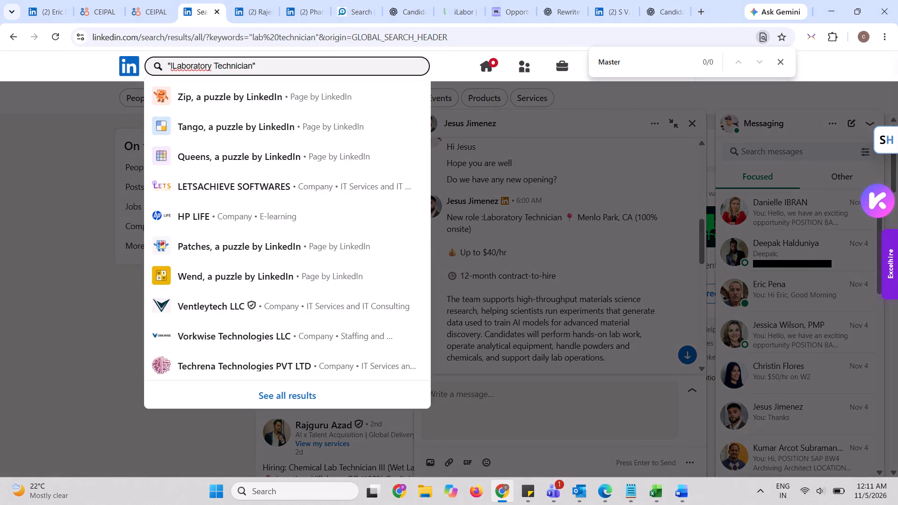
{"action": "key", "text": "Right"}
{"action": "key", "text": "space"}
{"action": "type", "text": "OR \""}
{"action": "key", "text": "ctrl+v"}
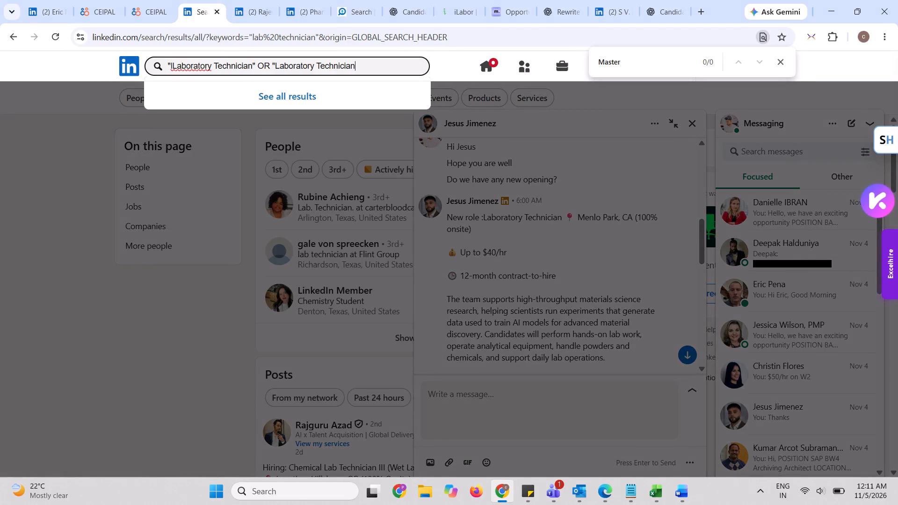
{"action": "key", "text": "shift+quotedbl"}
{"action": "key", "text": "shift+parenright"}
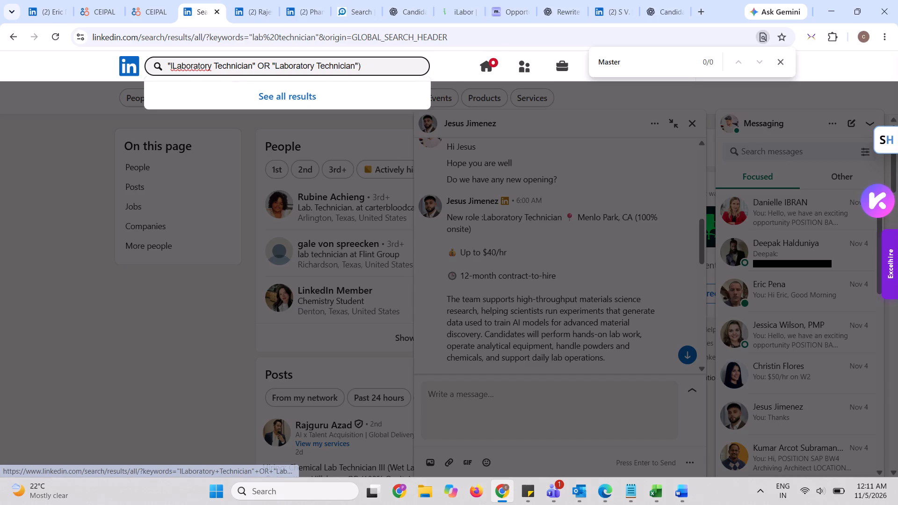
Change the query's second title to "Lab Technician", enclose the whole OR expression in parentheses, and run the search.
{"action": "left_click", "coordinate": [314, 63]}
{"action": "key", "text": "BackSpace"}
{"action": "key", "text": "BackSpace"}
{"action": "key", "text": "BackSpace"}
{"action": "key", "text": "BackSpace"}
{"action": "key", "text": "BackSpace"}
{"action": "key", "text": "BackSpace"}
{"action": "key", "text": "BackSpace"}
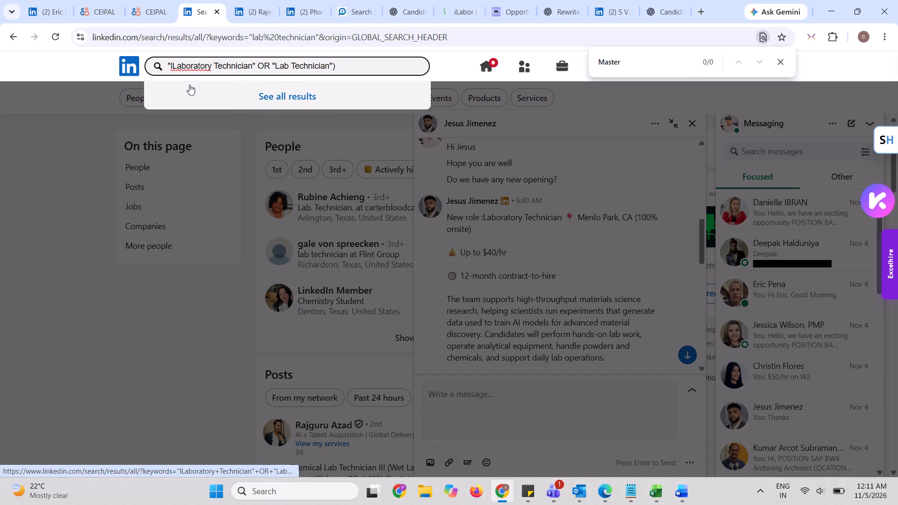
{"action": "left_click", "coordinate": [169, 63]}
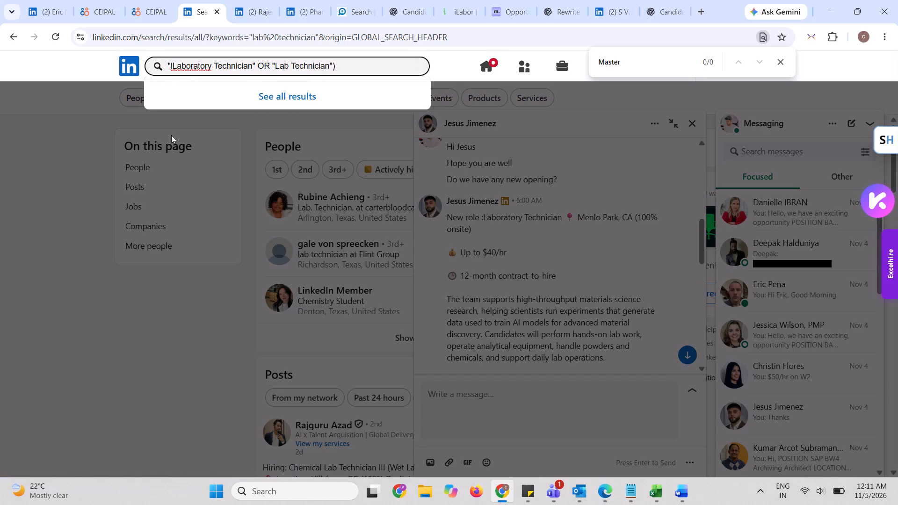
{"action": "key", "text": "shift+parenleft"}
{"action": "key", "text": "Return"}
Limit the results to people located in Menlo Park, California, United States, using the location copied from the message, and collapse the chat.
{"action": "scroll", "coordinate": [507, 310], "scroll_direction": "up", "scroll_amount": 1}
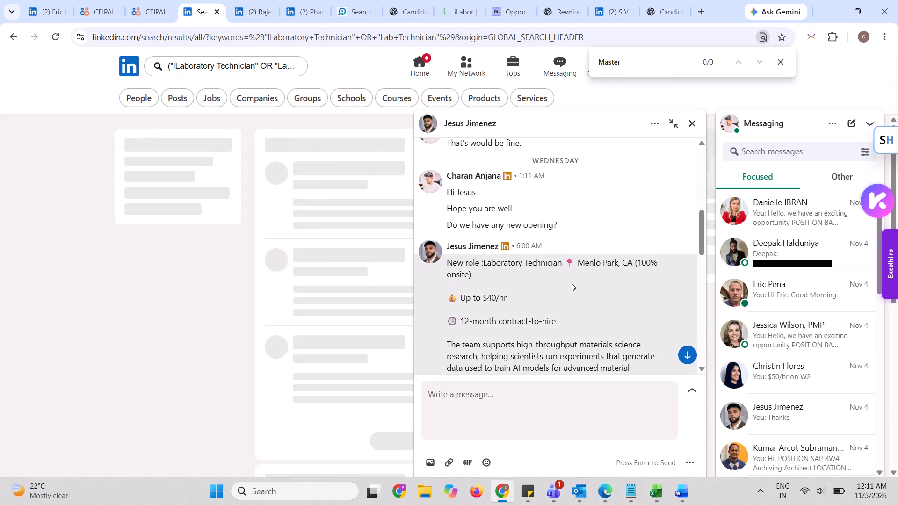
{"action": "left_click_drag", "start_coordinate": [578, 263], "coordinate": [631, 262]}
{"action": "key", "text": "ctrl+c"}
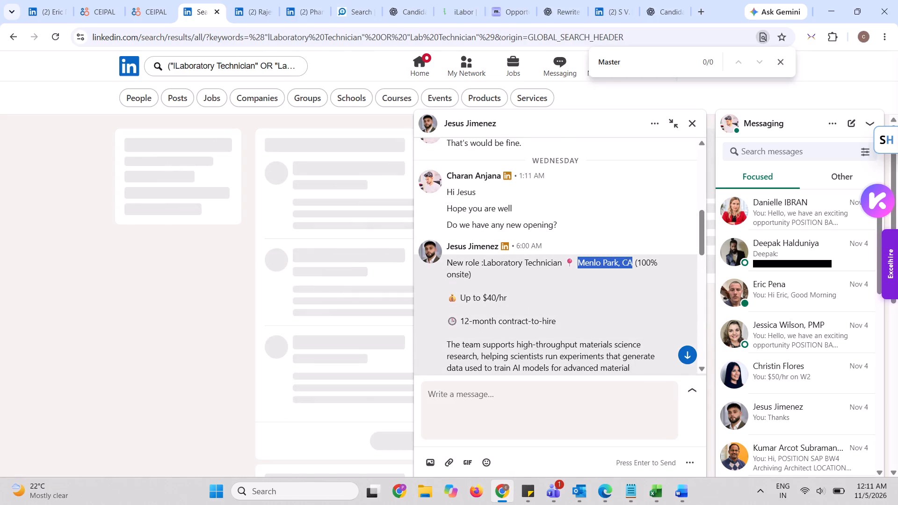
{"action": "left_click", "coordinate": [589, 127]}
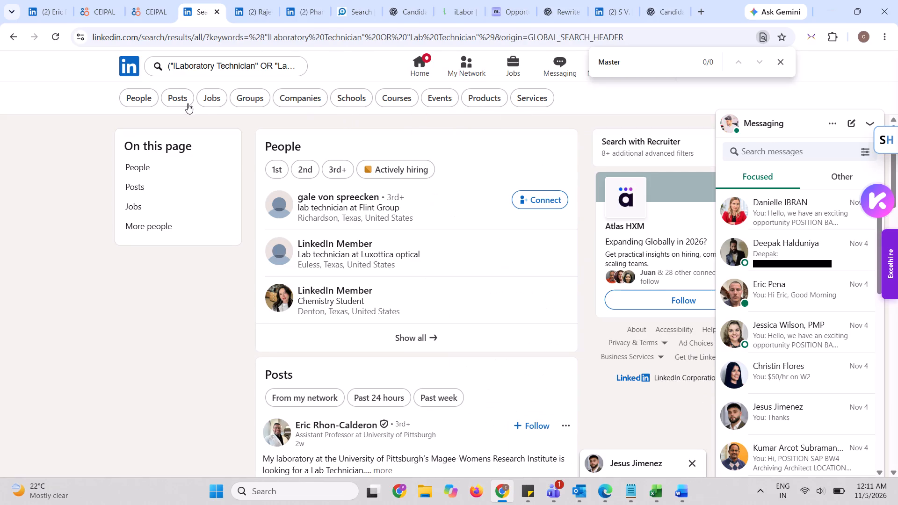
{"action": "left_click", "coordinate": [149, 99]}
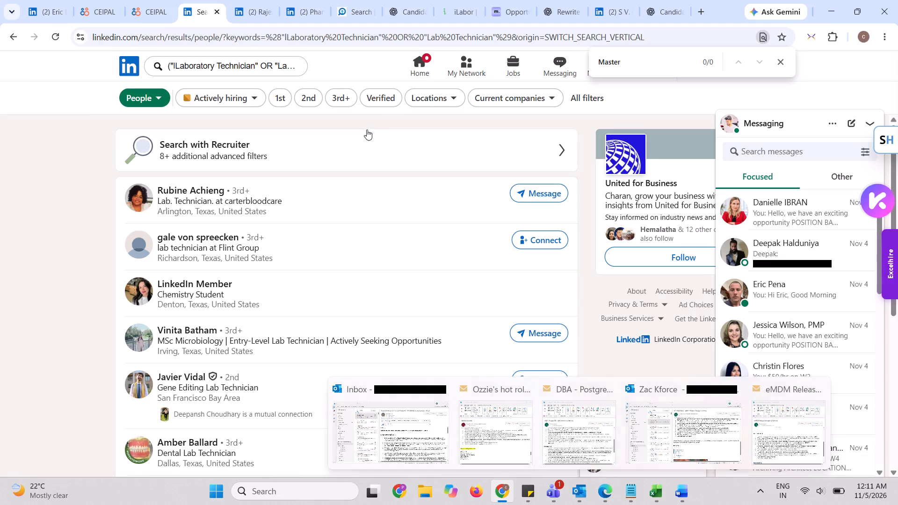
{"action": "left_click", "coordinate": [439, 101]}
{"action": "left_click", "coordinate": [453, 139]}
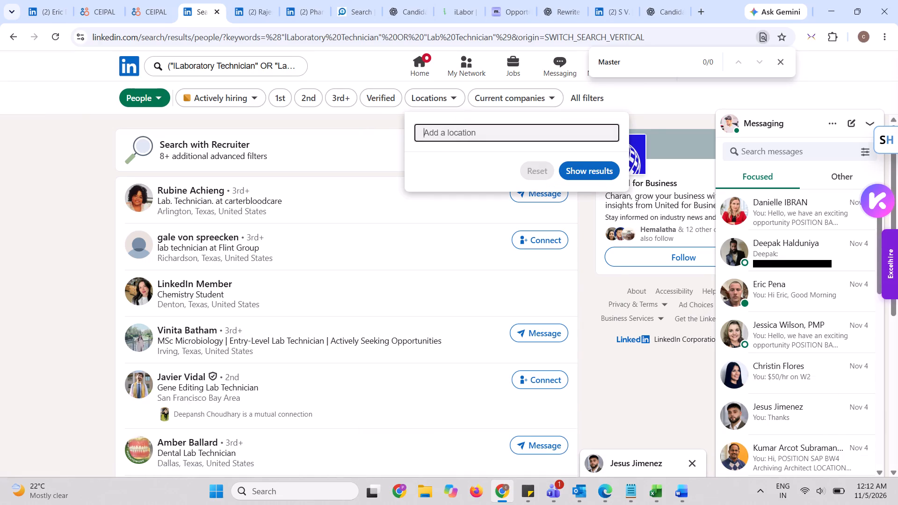
{"action": "key", "text": "ctrl+v"}
{"action": "key", "text": "BackSpace"}
{"action": "key", "text": "BackSpace"}
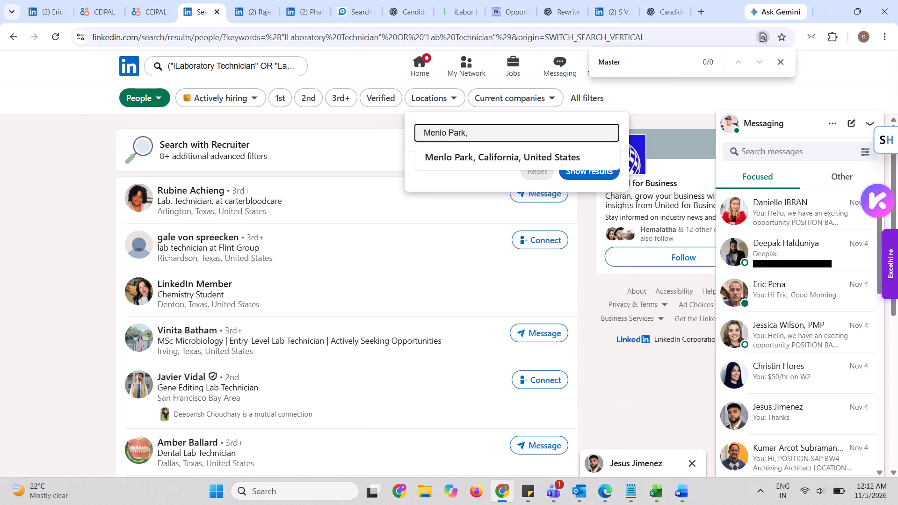
{"action": "left_click", "coordinate": [460, 151]}
{"action": "left_click", "coordinate": [588, 195]}
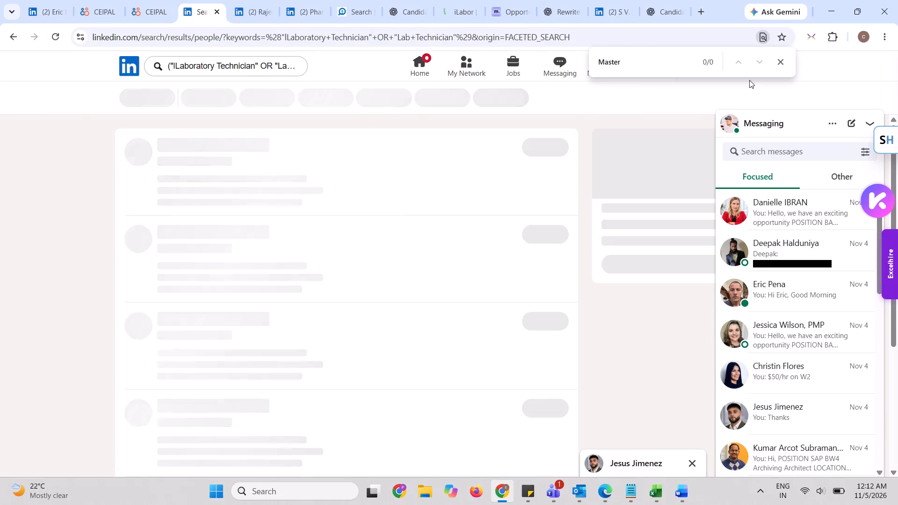
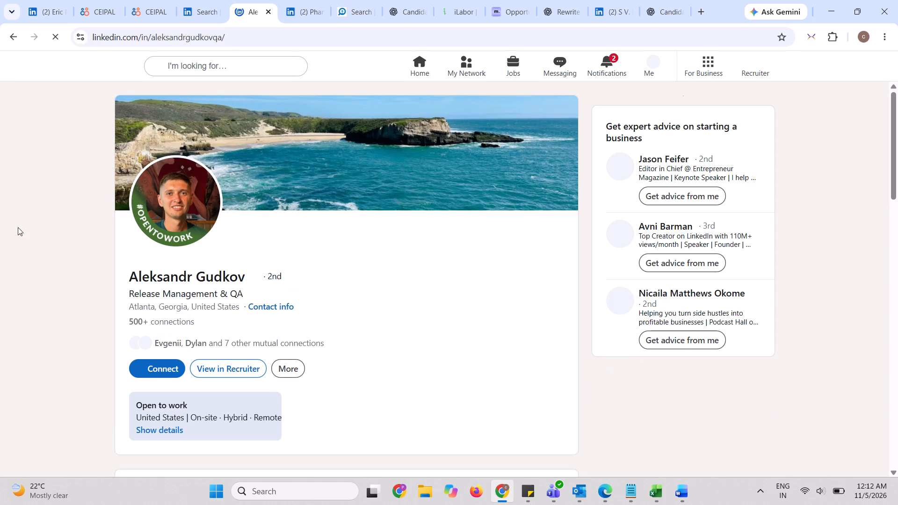
From the LinkedIn results, open the Stanford research scientist, USGS senior lab technician, behaviour-driven marketing and operations specialist profiles in separate tabs.
{"action": "left_click", "coordinate": [194, 0]}
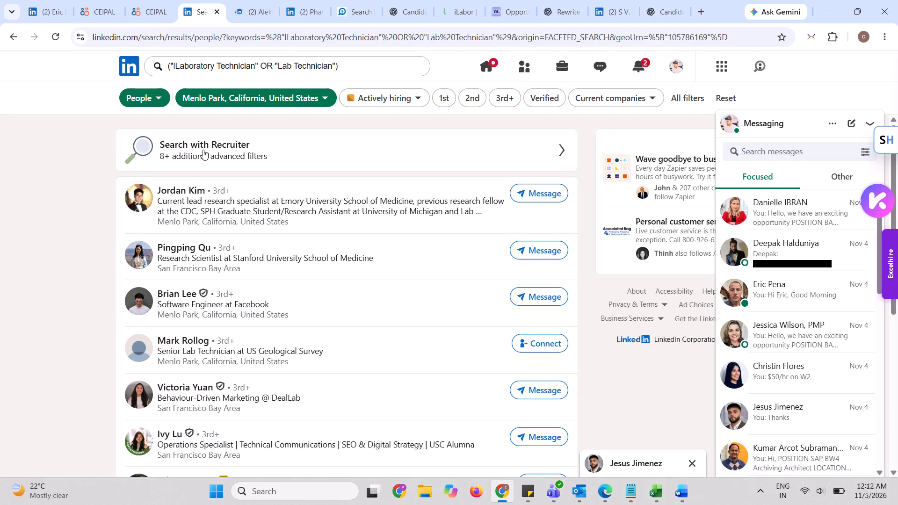
{"action": "left_click", "coordinate": [180, 245], "text": "ctrl"}
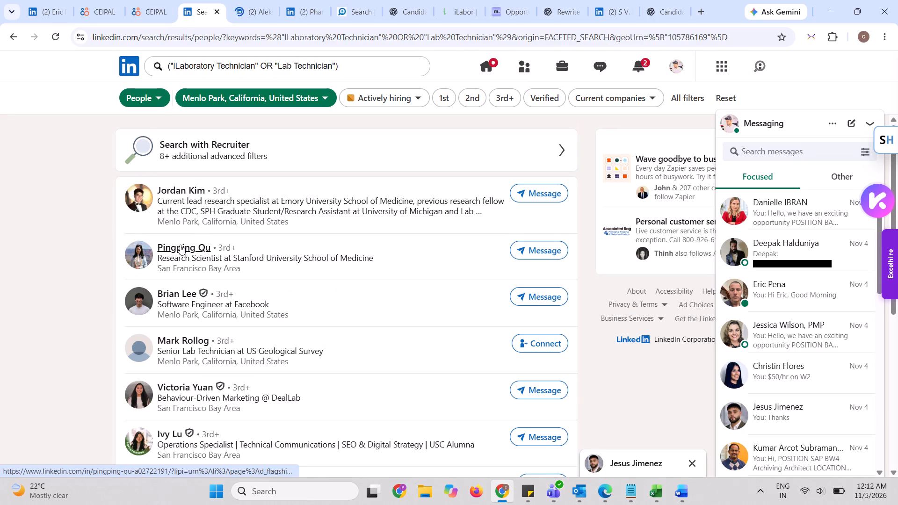
{"action": "left_click", "coordinate": [186, 338], "text": "ctrl"}
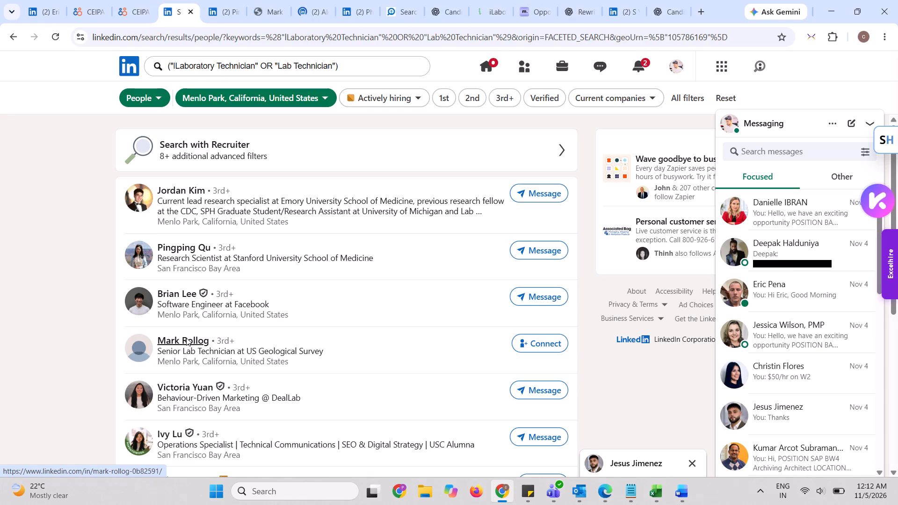
{"action": "scroll", "coordinate": [196, 347], "scroll_direction": "down", "scroll_amount": 1}
{"action": "left_click", "coordinate": [183, 306], "text": "ctrl"}
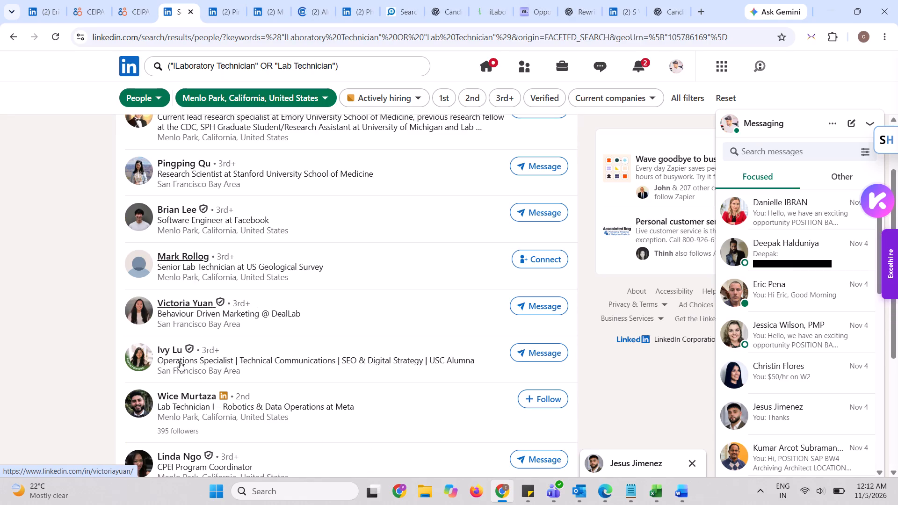
{"action": "left_click", "coordinate": [171, 351], "text": "ctrl"}
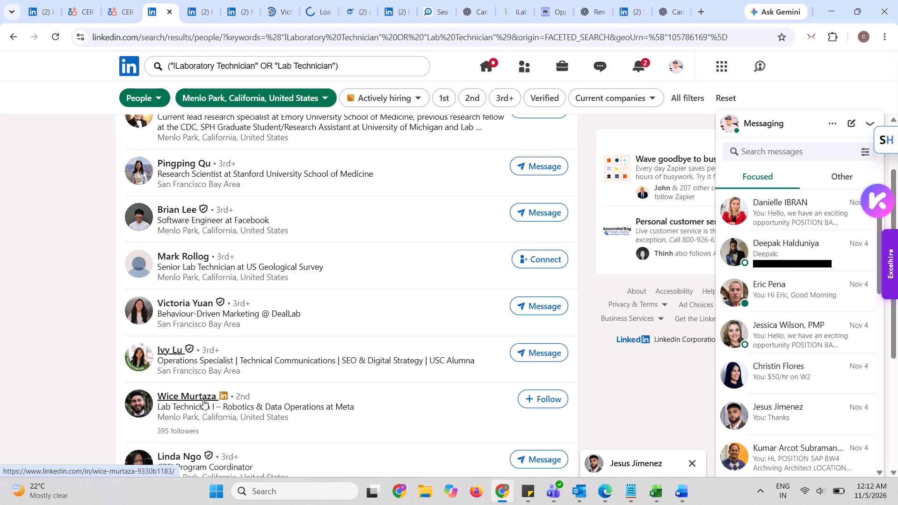
Look through the remaining candidates on the first results page and go to page 2.
{"action": "scroll", "coordinate": [203, 399], "scroll_direction": "down", "scroll_amount": 3, "text": "ctrl"}
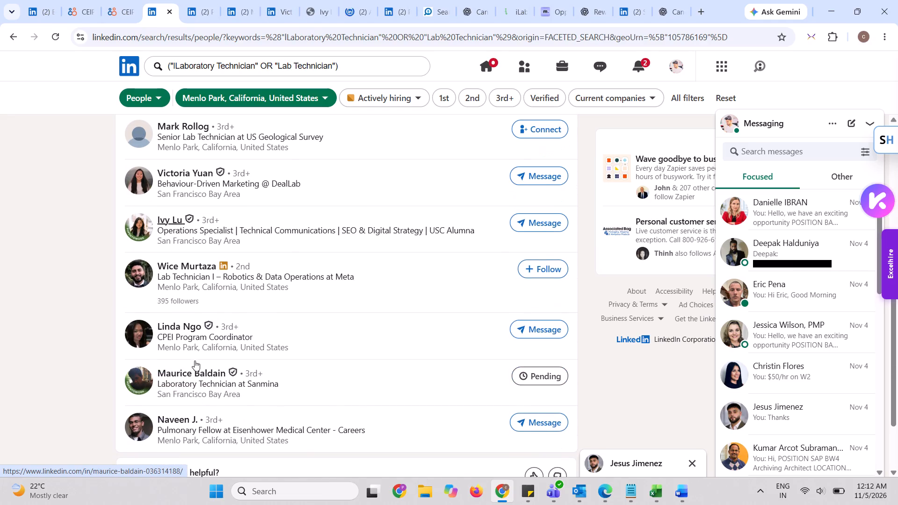
{"action": "scroll", "coordinate": [195, 362], "scroll_direction": "down", "scroll_amount": 2, "text": "ctrl"}
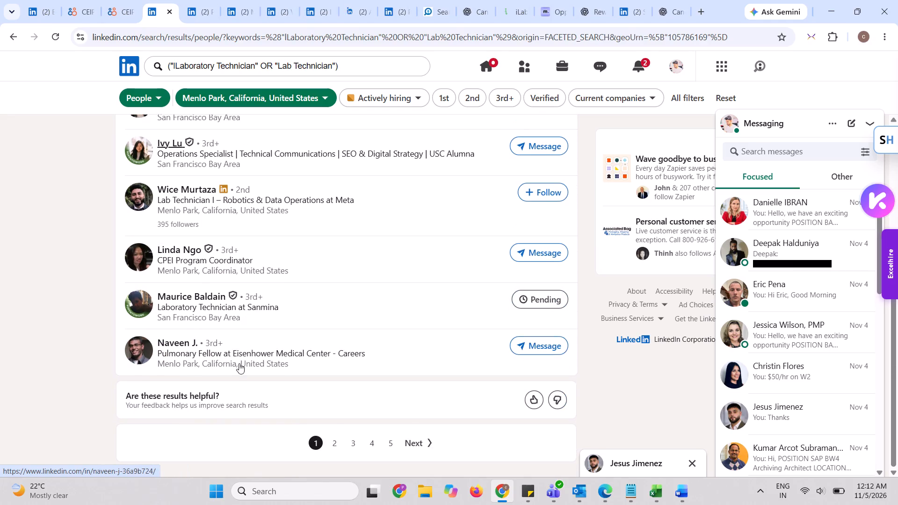
{"action": "left_click", "coordinate": [334, 444]}
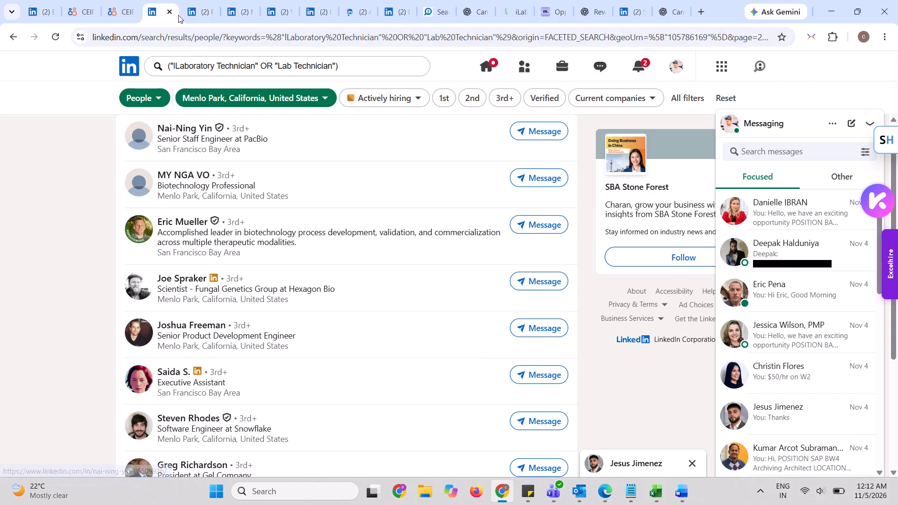
Review the Stanford research scientist's profile, checking the About text, work experience and education against the Laboratory Technician role.
{"action": "left_click", "coordinate": [189, 11]}
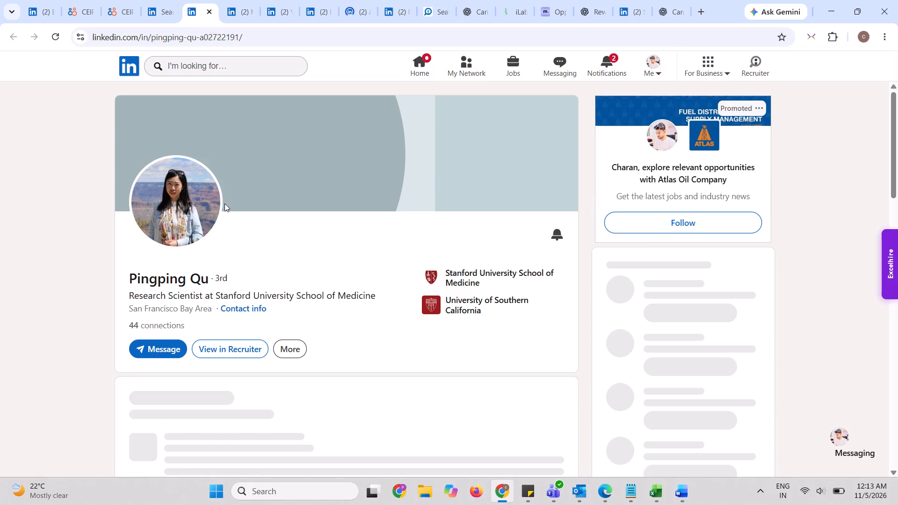
{"action": "scroll", "coordinate": [324, 401], "scroll_direction": "down", "scroll_amount": 2}
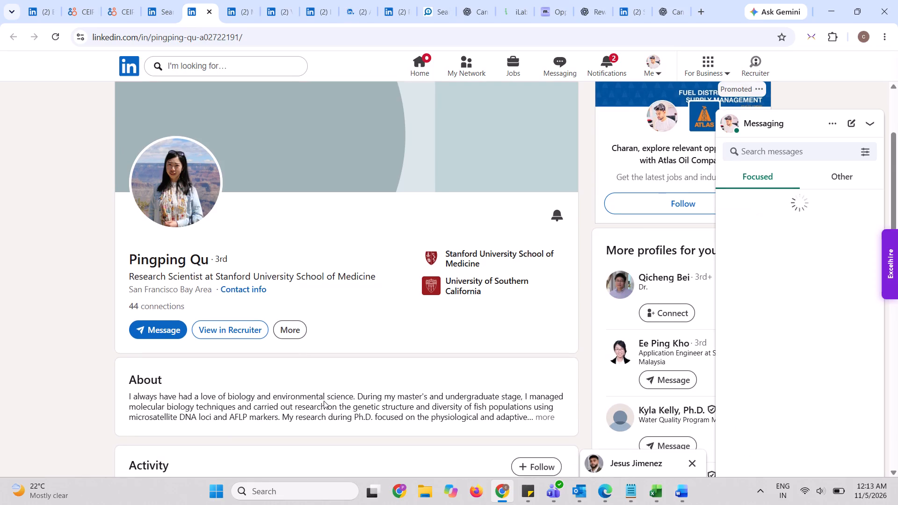
{"action": "scroll", "coordinate": [324, 401], "scroll_direction": "down", "scroll_amount": 1}
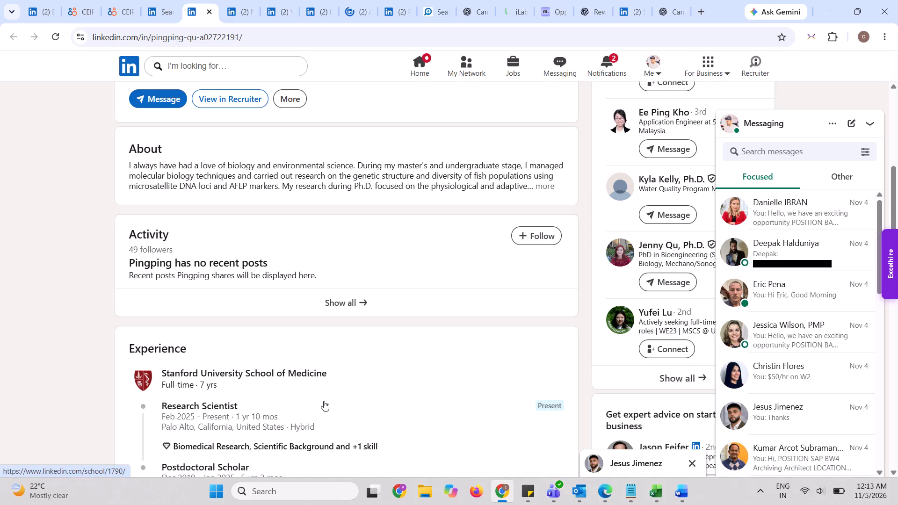
{"action": "scroll", "coordinate": [324, 401], "scroll_direction": "down", "scroll_amount": 3}
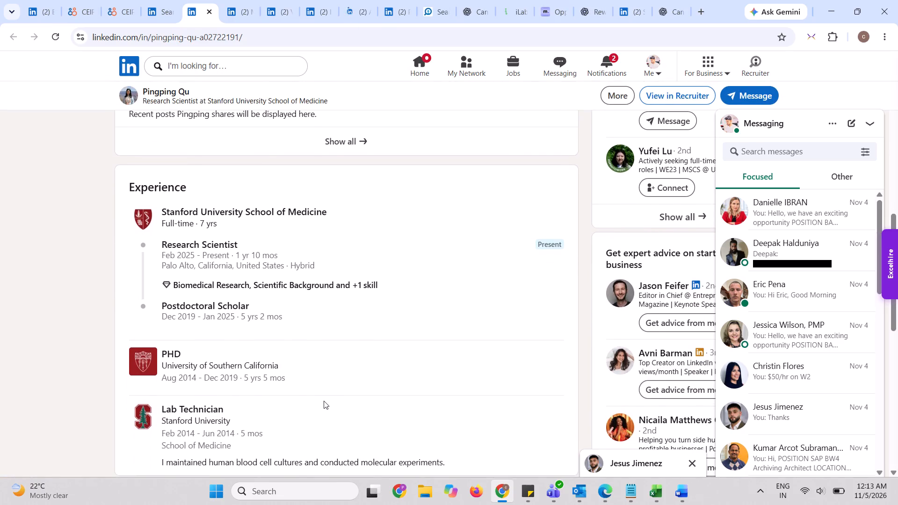
{"action": "scroll", "coordinate": [324, 401], "scroll_direction": "up", "scroll_amount": 4}
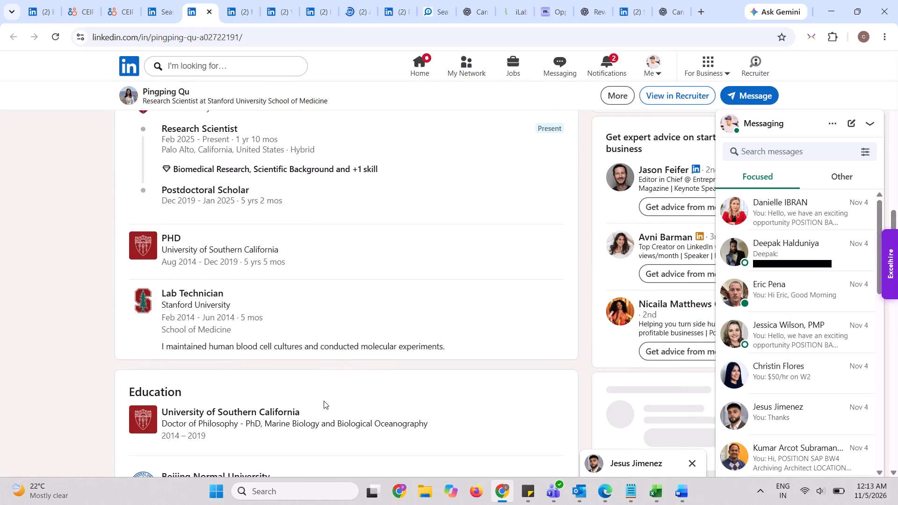
{"action": "scroll", "coordinate": [324, 401], "scroll_direction": "up", "scroll_amount": 1}
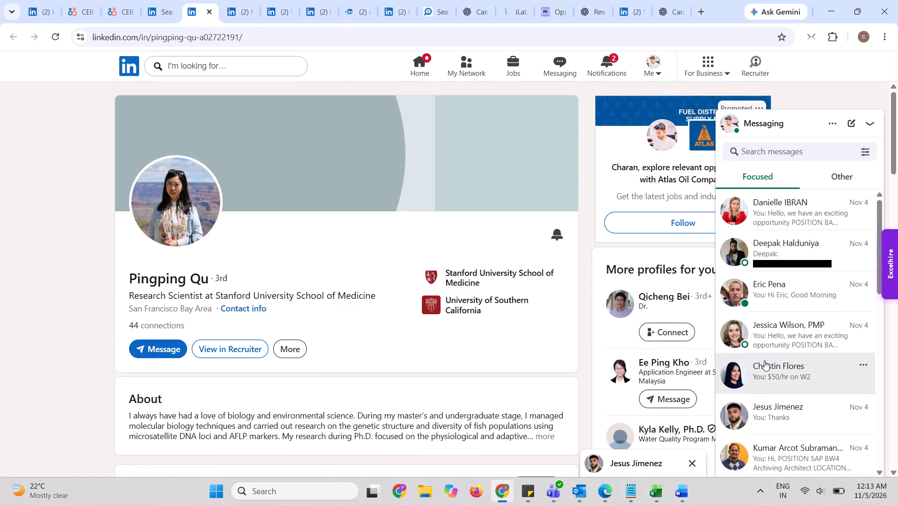
Reopen the LinkedIn chat containing the Laboratory Technician role and copy the job description through the visa sponsorship line.
{"action": "left_click", "coordinate": [788, 412]}
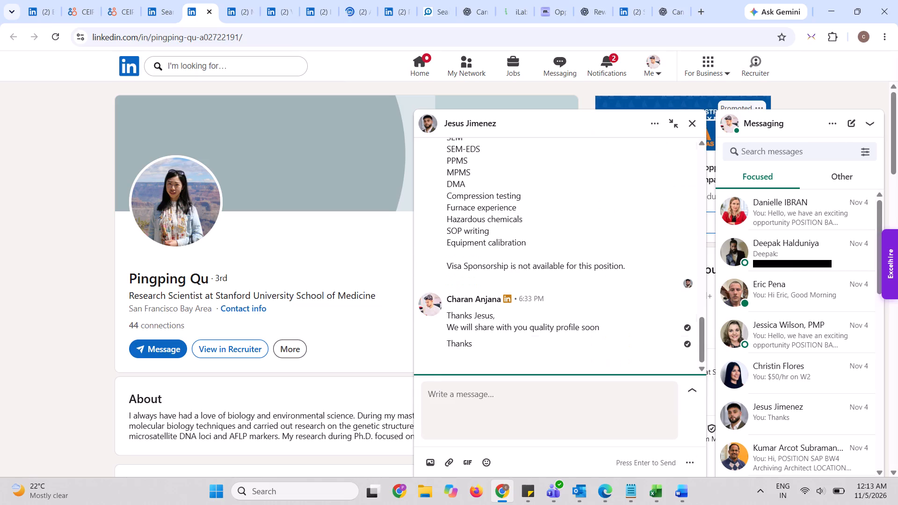
{"action": "left_click_drag", "start_coordinate": [630, 265], "coordinate": [477, 121]}
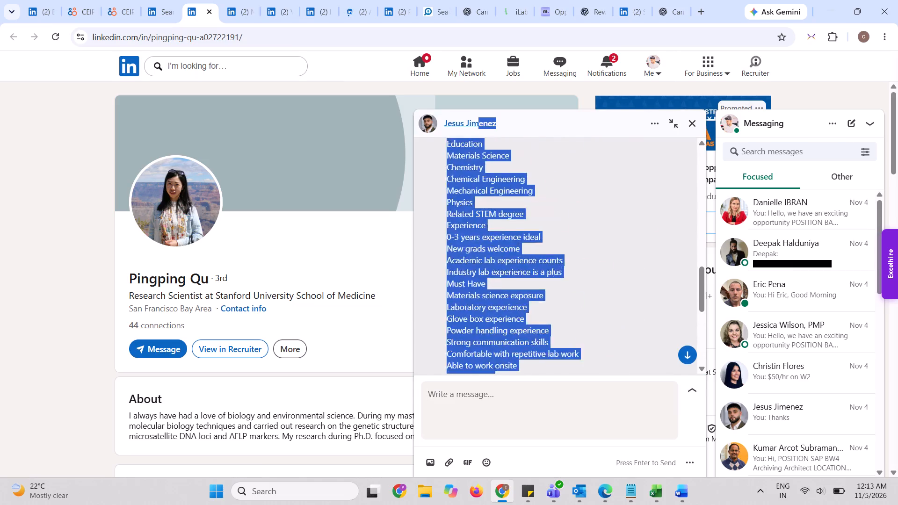
{"action": "left_click_drag", "start_coordinate": [477, 121], "coordinate": [446, 162]}
{"action": "key", "text": "ctrl+c"}
{"action": "key", "text": "ctrl+c"}
Close the first ChatGPT conversation, iLabor360, micro1, Rewrite chat and extra LinkedIn profile tabs, ending on the remaining ChatGPT conversation.
{"action": "left_click", "coordinate": [463, 7]}
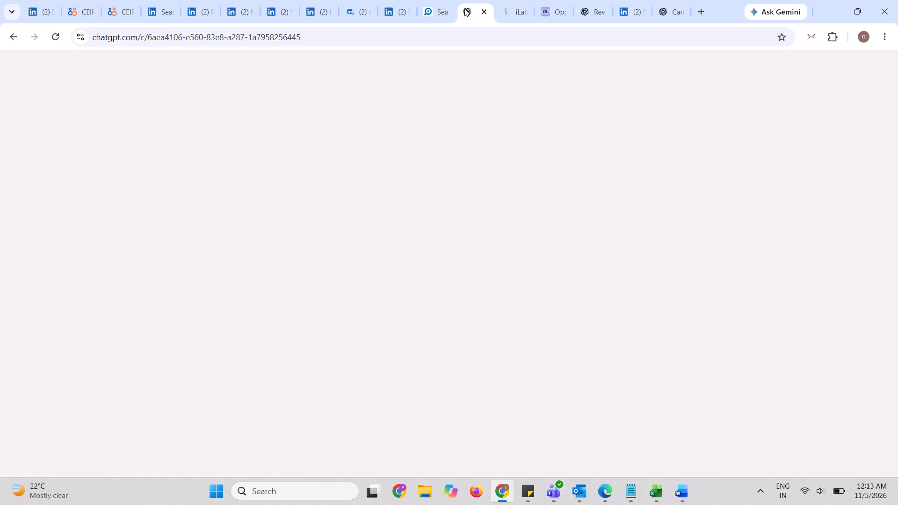
{"action": "left_click", "coordinate": [486, 12]}
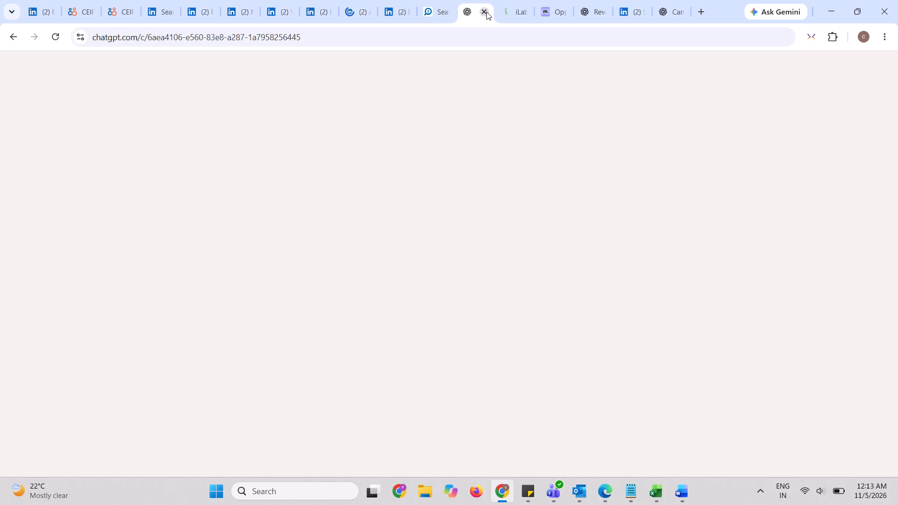
{"action": "left_click", "coordinate": [486, 12]}
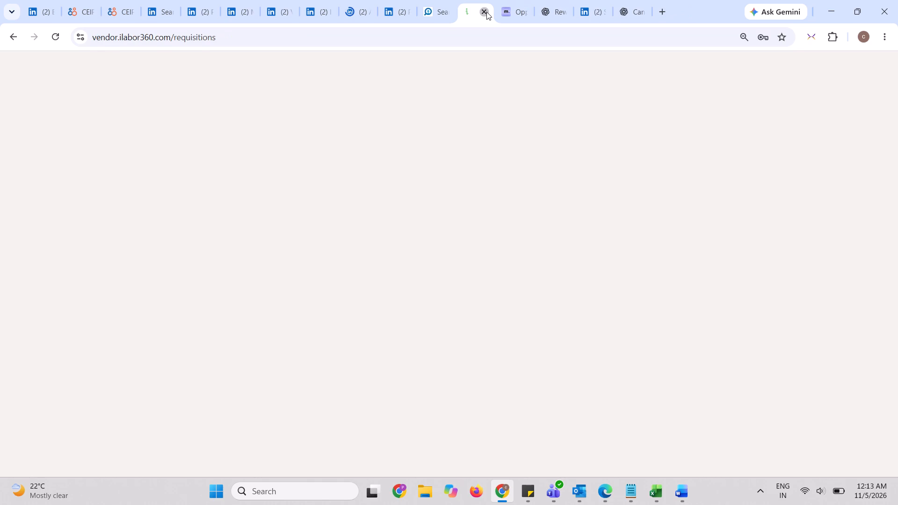
{"action": "left_click", "coordinate": [486, 12]}
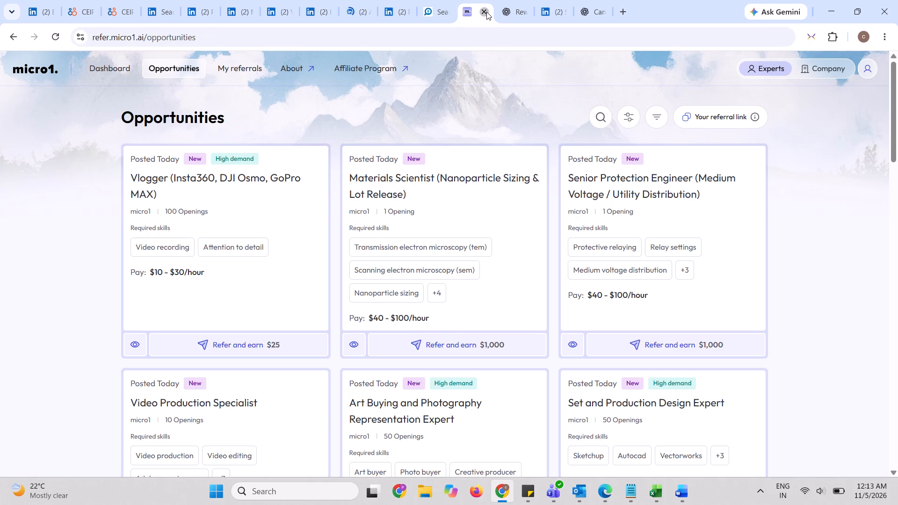
{"action": "left_click", "coordinate": [486, 12]}
{"action": "left_click", "coordinate": [486, 12]}
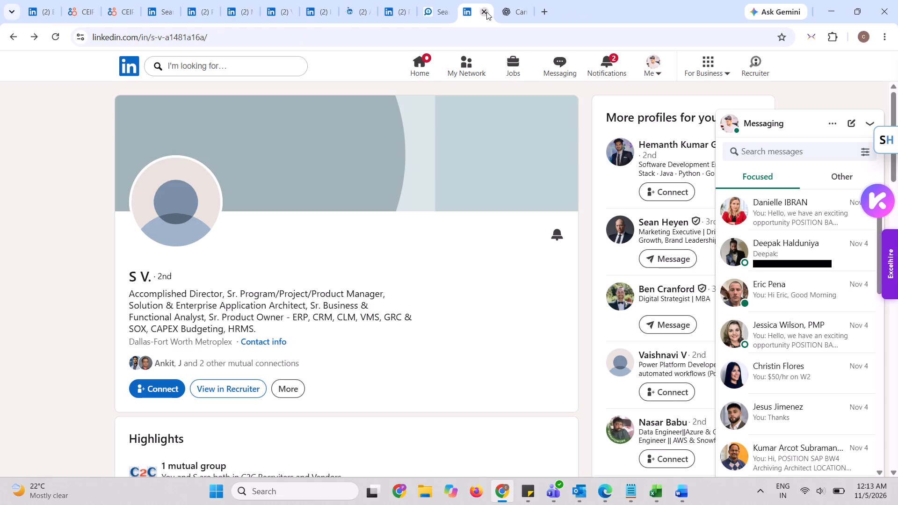
{"action": "left_click", "coordinate": [486, 12]}
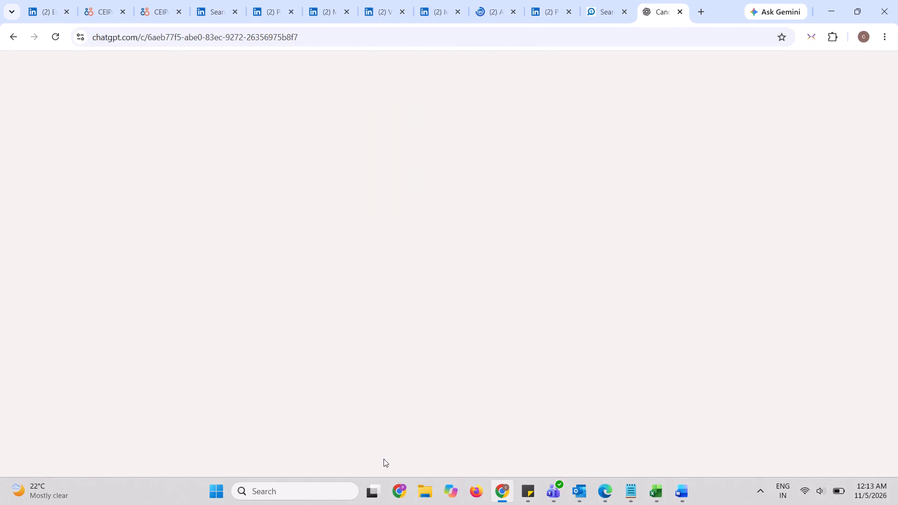
{"action": "left_click", "coordinate": [414, 445]}
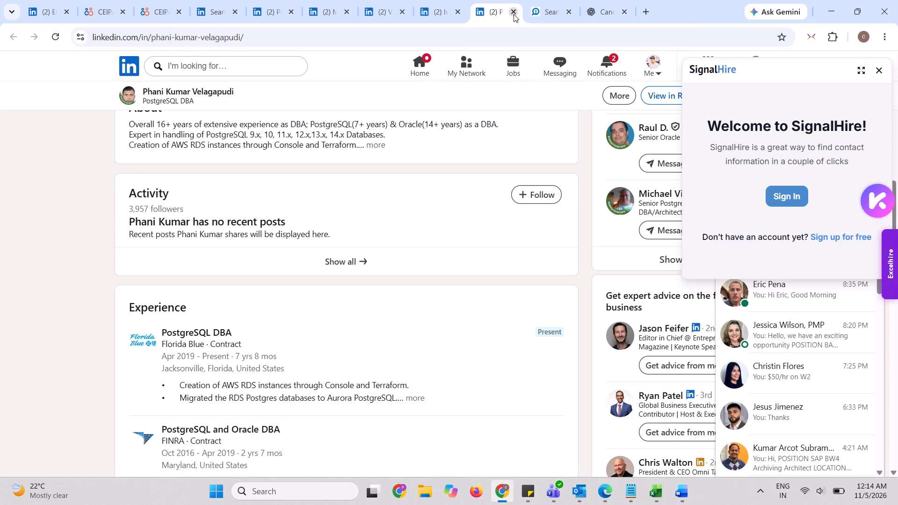
{"action": "left_click", "coordinate": [33, 220]}
{"action": "scroll", "coordinate": [33, 220], "scroll_direction": "up", "scroll_amount": 12}
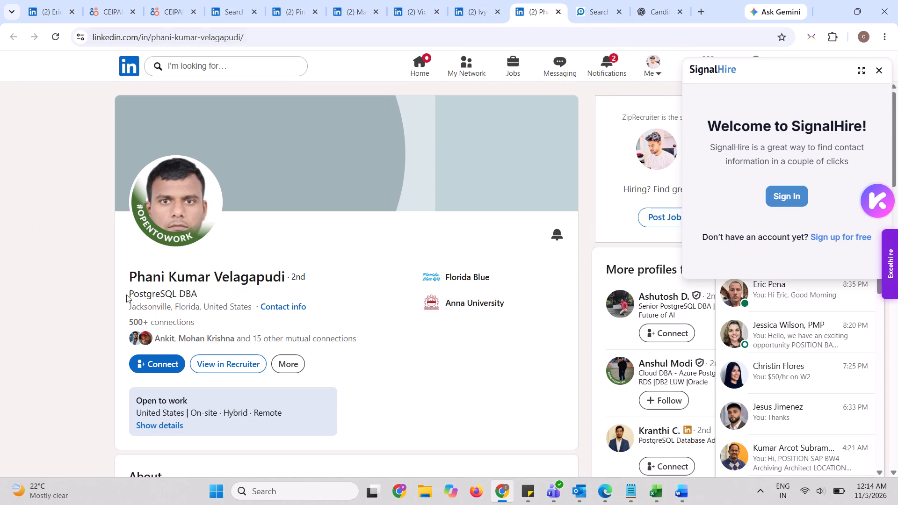
{"action": "left_click", "coordinate": [557, 10]}
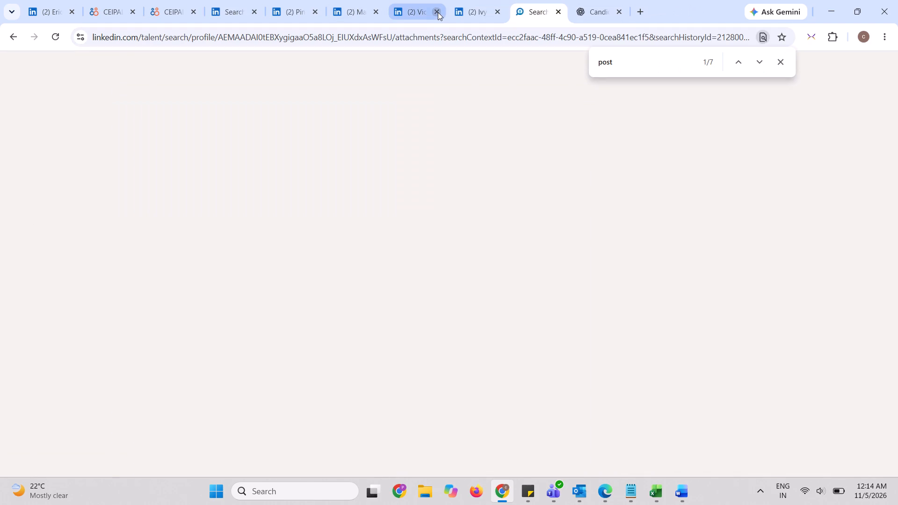
{"action": "left_click", "coordinate": [438, 12]}
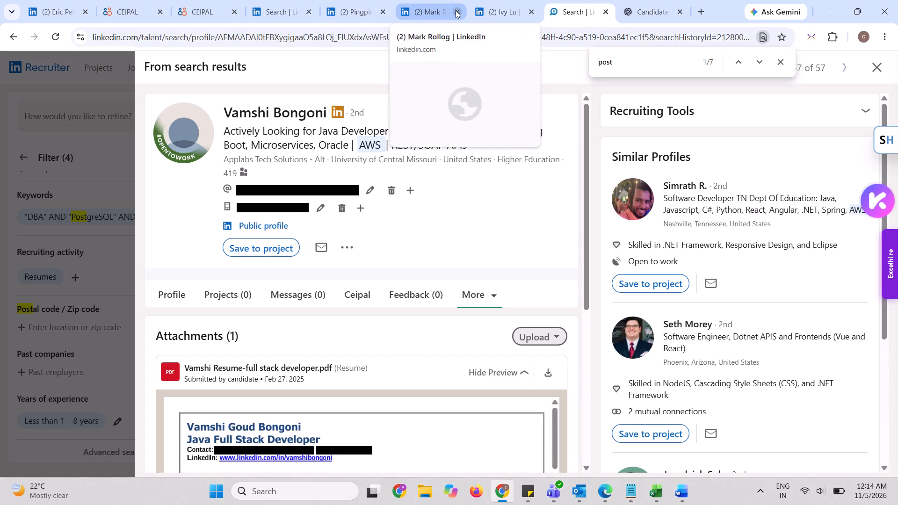
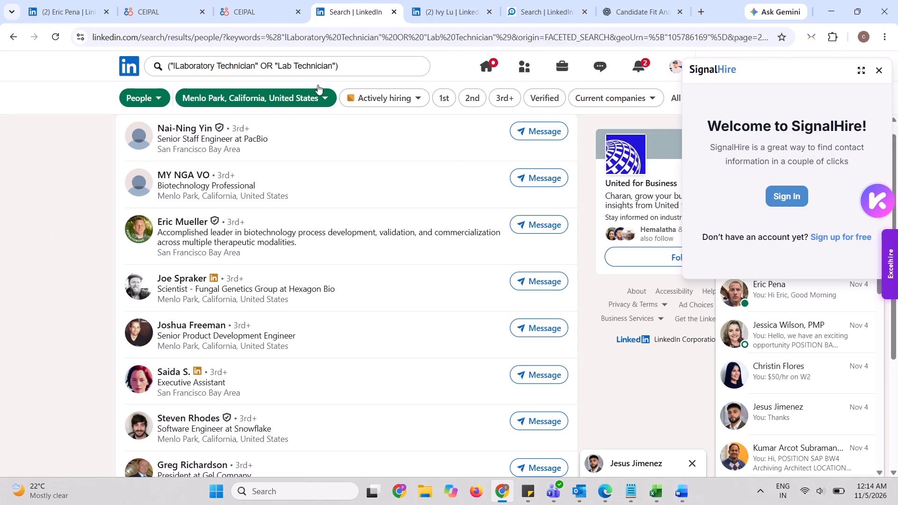
Send a LinkedIn connection invitation to the open-to-work Operations Specialist and USC alumna from the San Francisco Bay Area whose profile is already open.
{"action": "left_click", "coordinate": [424, 0]}
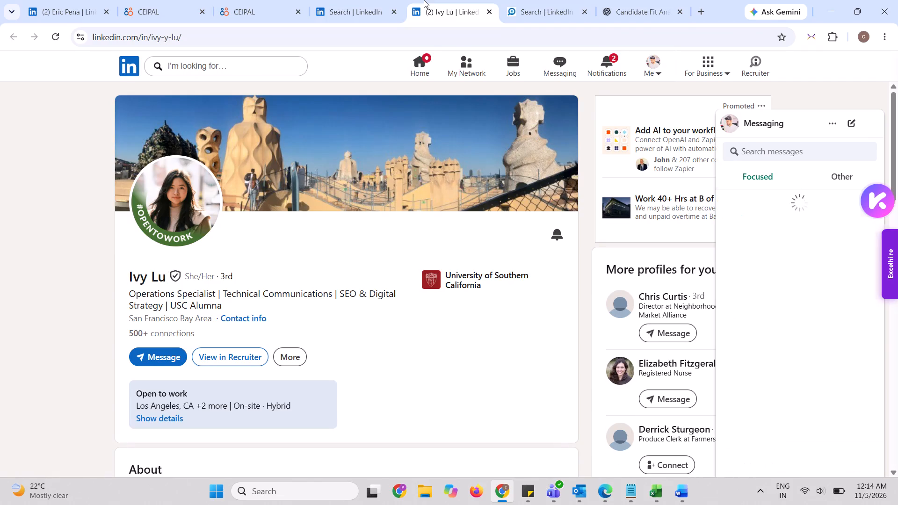
{"action": "left_click", "coordinate": [290, 357]}
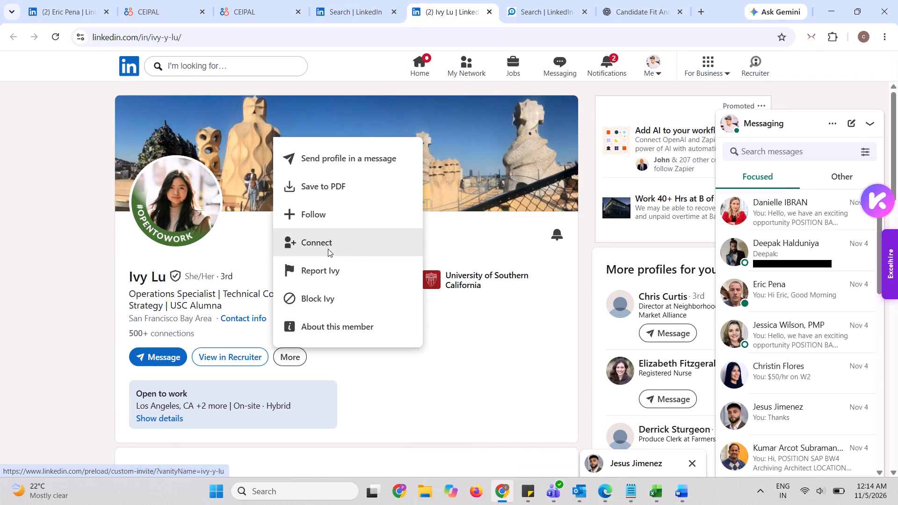
{"action": "left_click", "coordinate": [328, 249]}
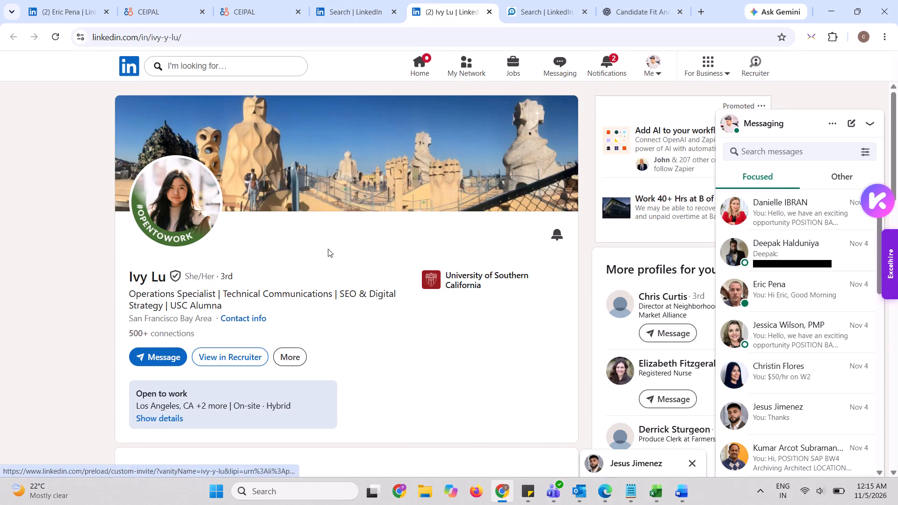
{"action": "left_click", "coordinate": [550, 190]}
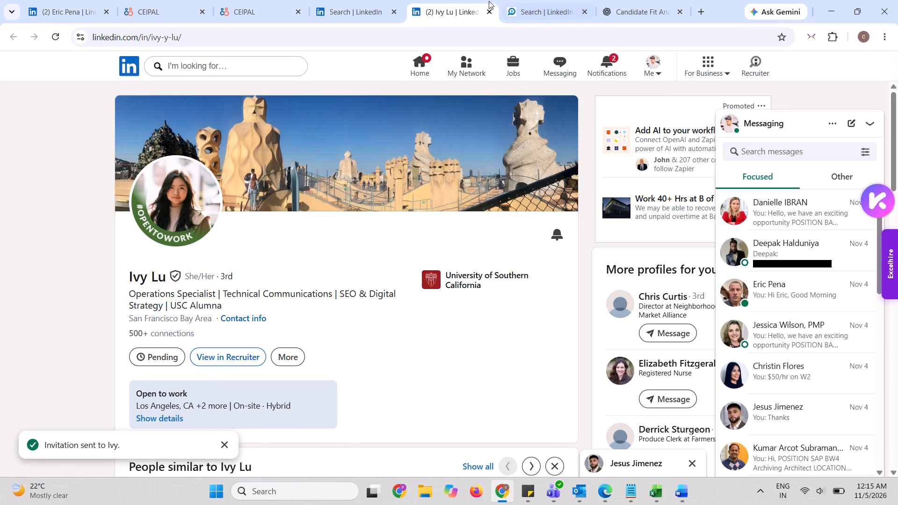
Close the operations specialist's profile, return to the LinkedIn Laboratory Technician people search, and dismiss the SignalHire welcome pop-up.
{"action": "left_click", "coordinate": [489, 9]}
{"action": "left_click", "coordinate": [351, 0]}
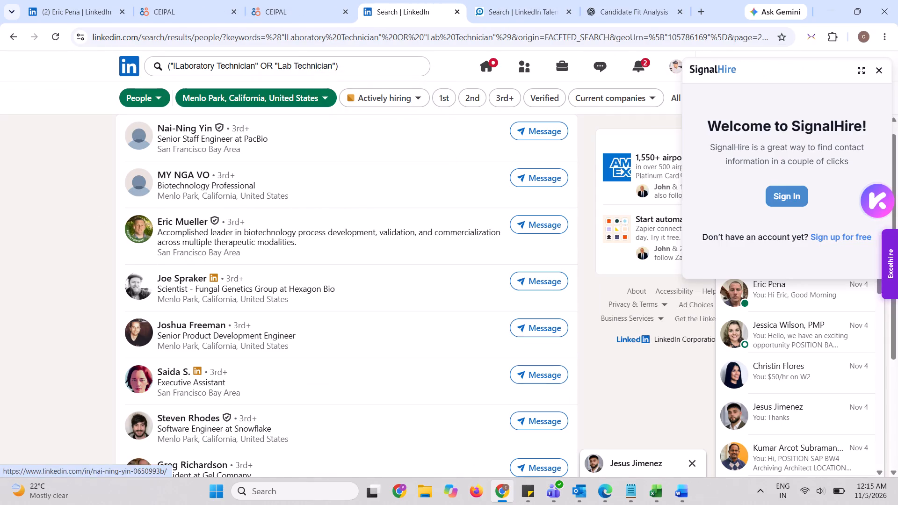
{"action": "left_click", "coordinate": [877, 76]}
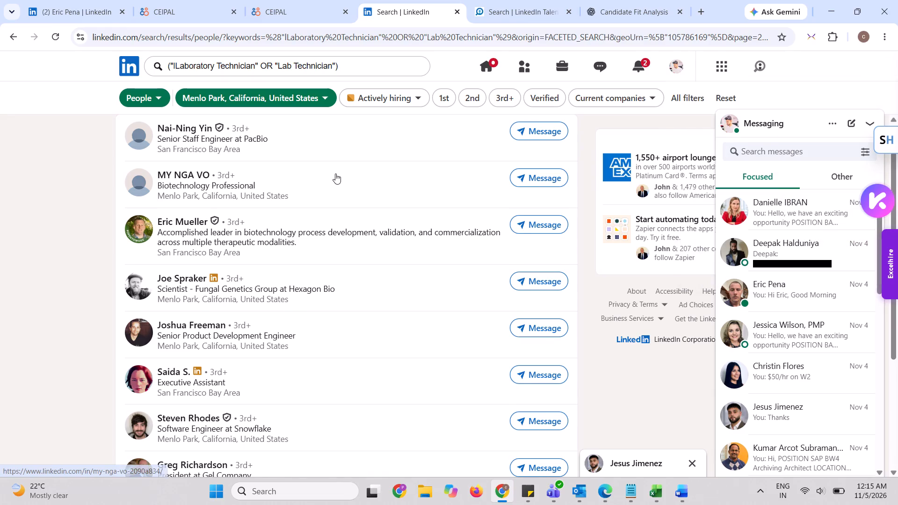
Open the profile of the biotechnology process development, validation and commercialization leader in a new tab, keeping the search results in view.
{"action": "scroll", "coordinate": [335, 173], "scroll_direction": "up", "scroll_amount": 2}
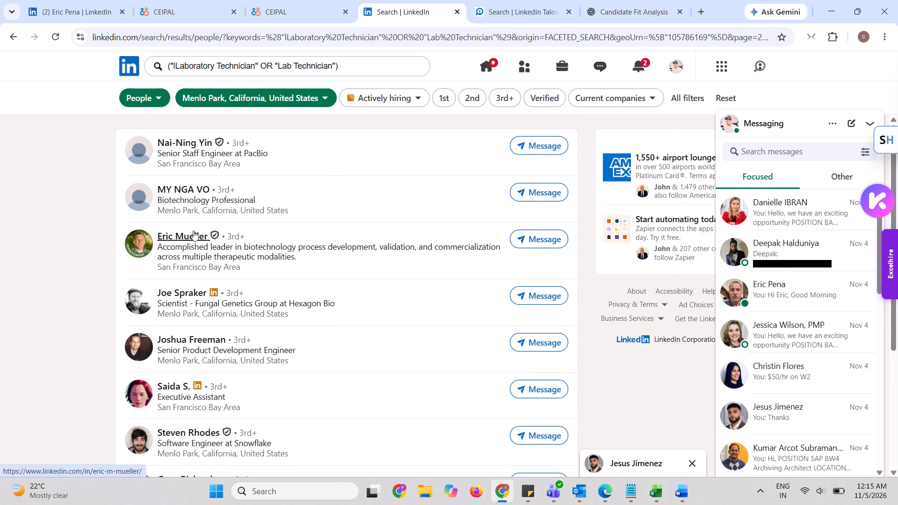
{"action": "left_click", "coordinate": [194, 232], "text": "ctrl"}
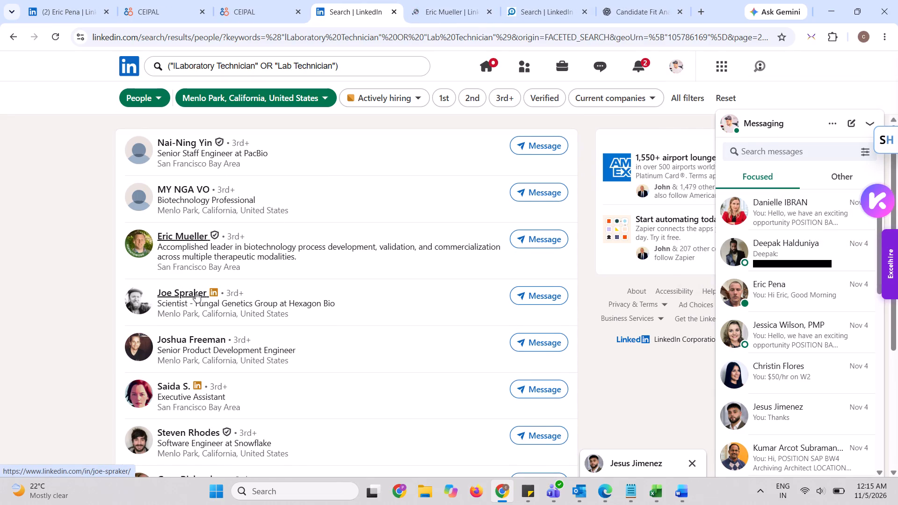
{"action": "scroll", "coordinate": [192, 359], "scroll_direction": "down", "scroll_amount": 3}
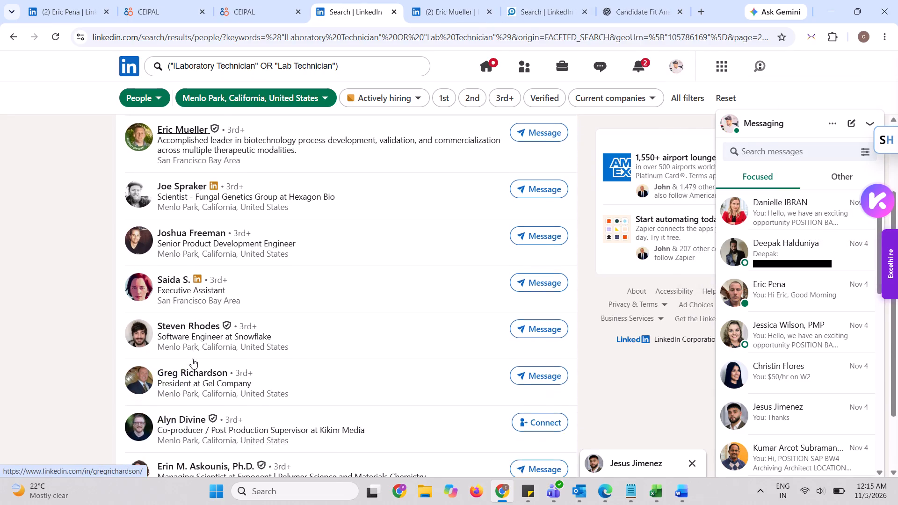
{"action": "scroll", "coordinate": [192, 359], "scroll_direction": "down", "scroll_amount": 3}
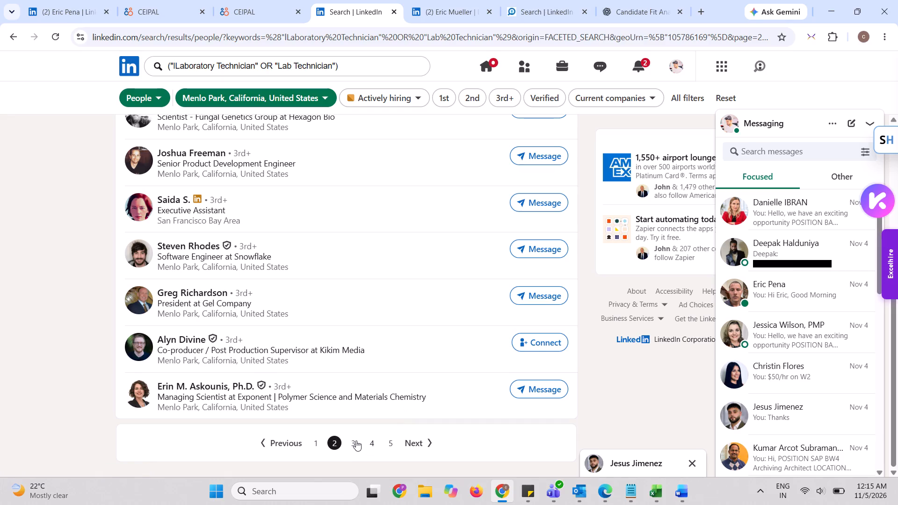
{"action": "left_click", "coordinate": [354, 443]}
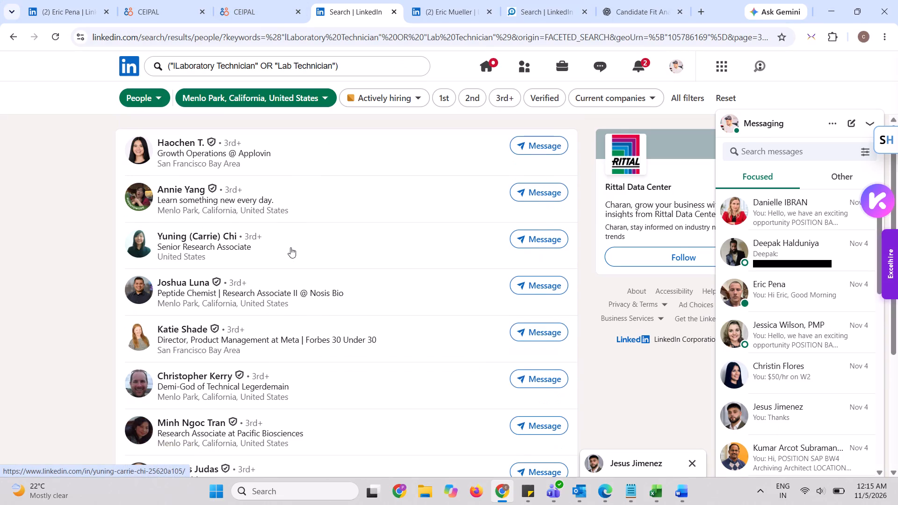
{"action": "left_click", "coordinate": [210, 237], "text": "ctrl"}
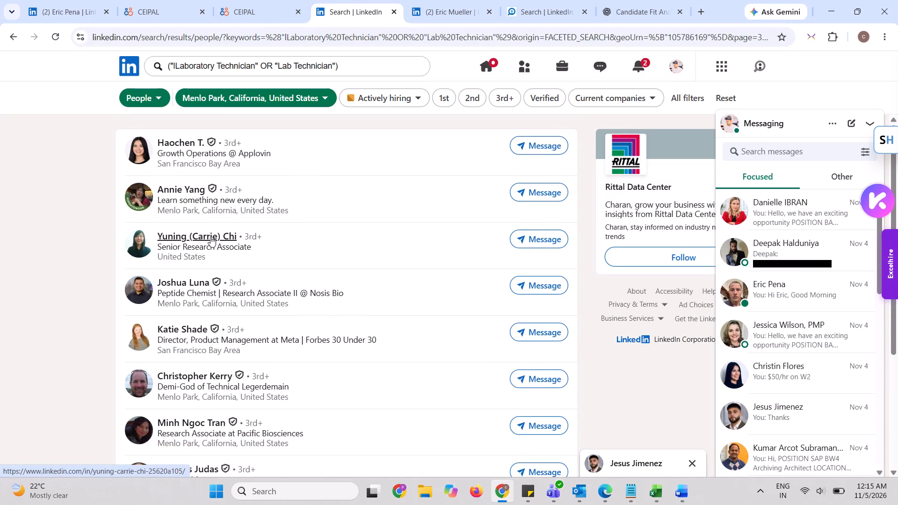
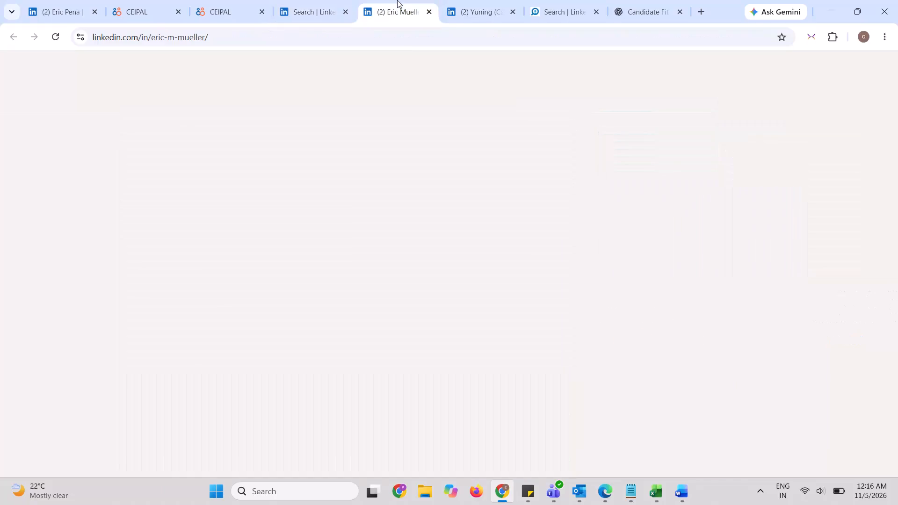
Review the work experience on the biotechnology process development leader's profile and close that profile.
{"action": "scroll", "coordinate": [336, 298], "scroll_direction": "down", "scroll_amount": 2}
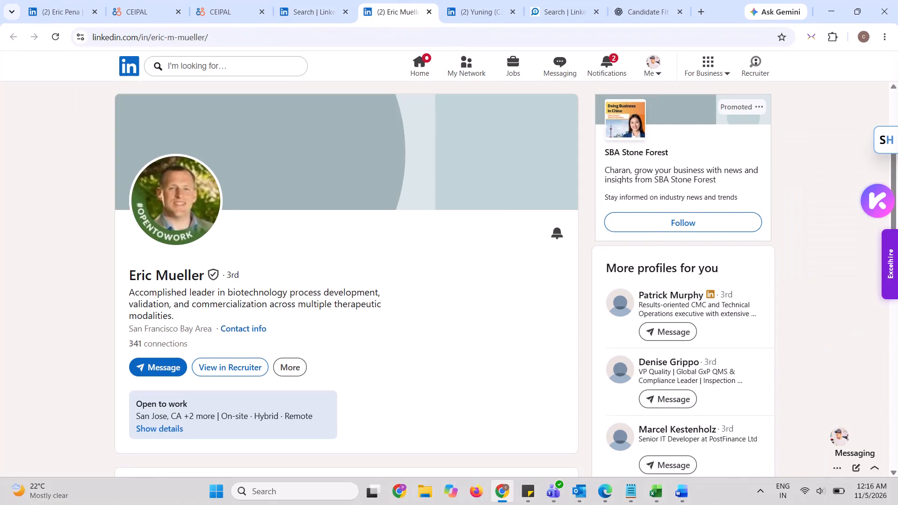
{"action": "scroll", "coordinate": [336, 298], "scroll_direction": "down", "scroll_amount": 1}
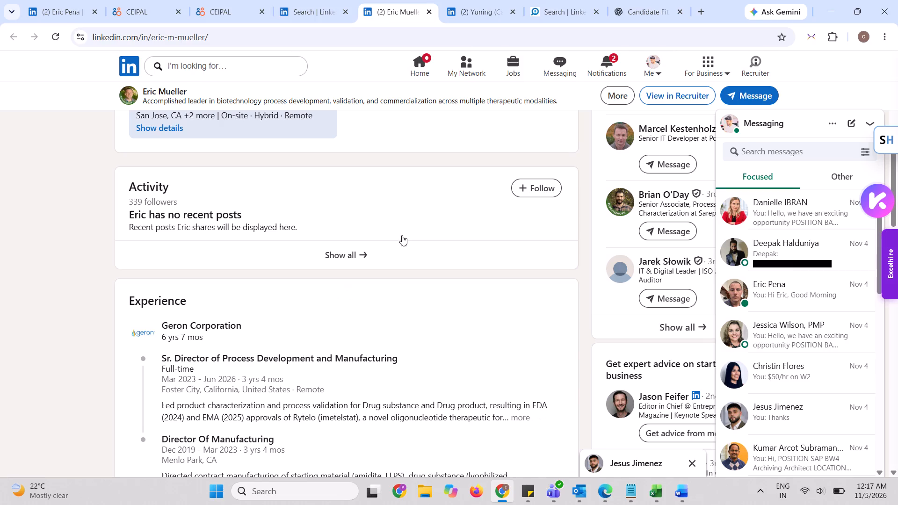
{"action": "left_click", "coordinate": [431, 14]}
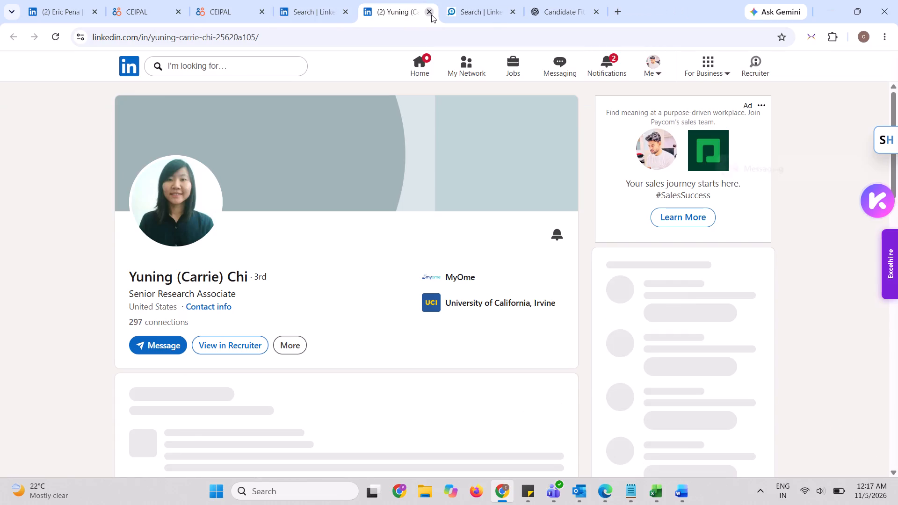
Check the Senior Research Associate's experience, send a connection request, and close the profile to return to the people search.
{"action": "scroll", "coordinate": [325, 289], "scroll_direction": "down", "scroll_amount": 2}
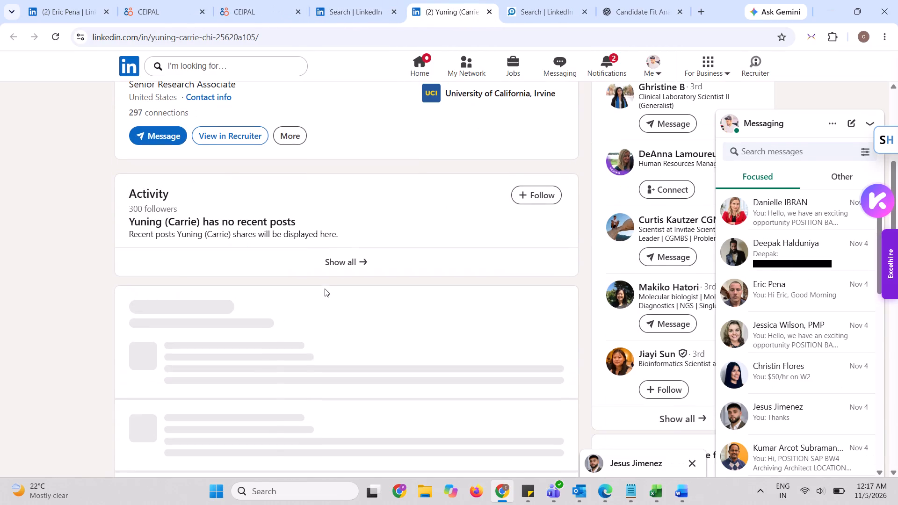
{"action": "scroll", "coordinate": [325, 289], "scroll_direction": "up", "scroll_amount": 1}
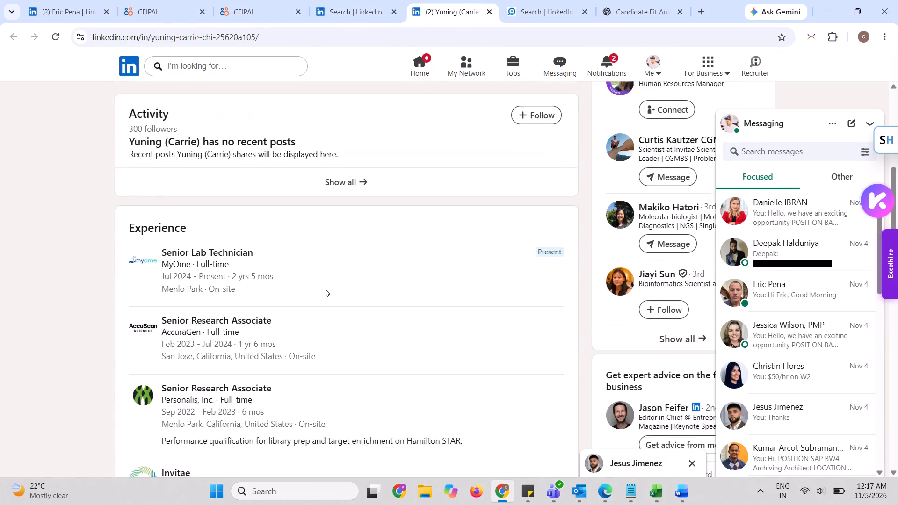
{"action": "scroll", "coordinate": [325, 289], "scroll_direction": "up", "scroll_amount": 4}
{"action": "left_click", "coordinate": [285, 340]}
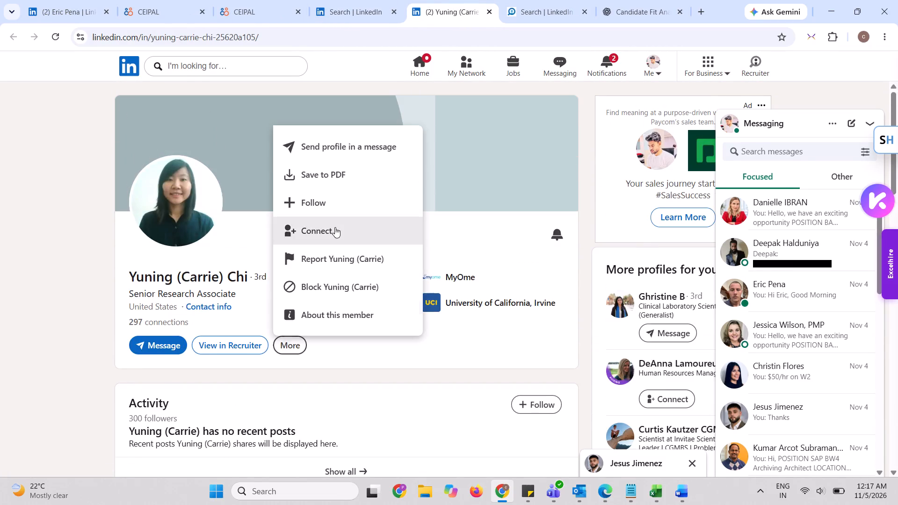
{"action": "left_click", "coordinate": [335, 227]}
{"action": "left_click", "coordinate": [530, 212]}
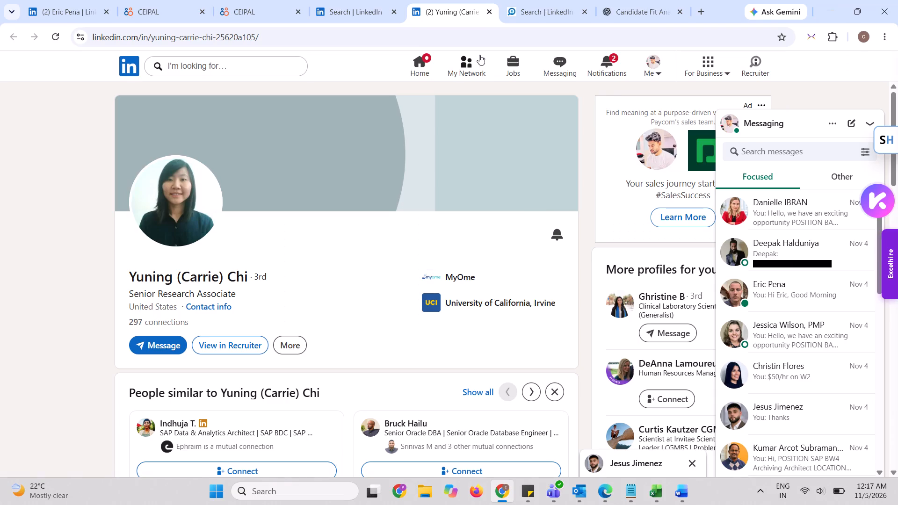
{"action": "left_click", "coordinate": [490, 15]}
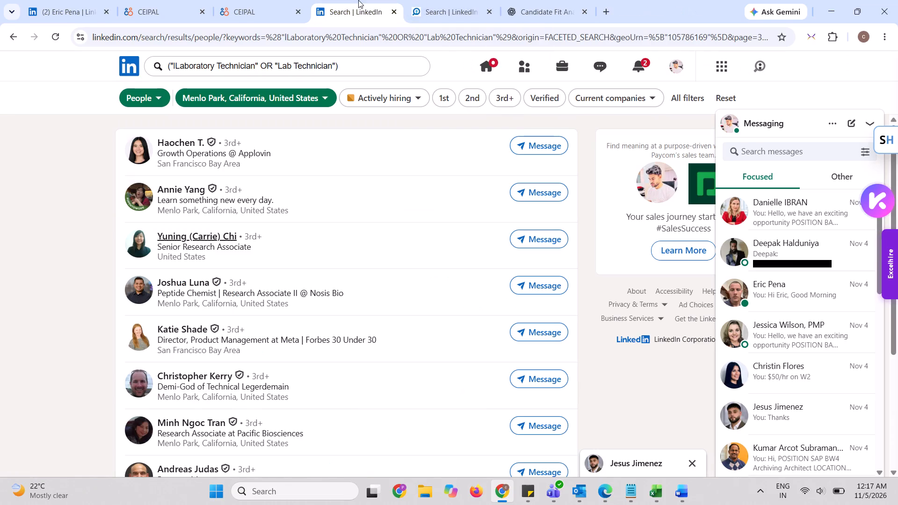
Scan the remaining Menlo Park people results on pages 3, 4 and 5 for suitable laboratory technician candidates.
{"action": "scroll", "coordinate": [59, 243], "scroll_direction": "down", "scroll_amount": 2}
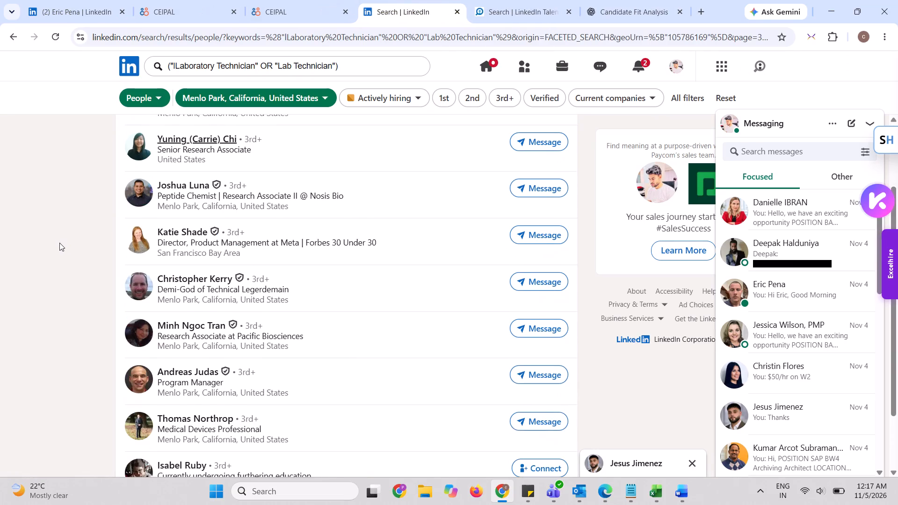
{"action": "scroll", "coordinate": [59, 243], "scroll_direction": "down", "scroll_amount": 1}
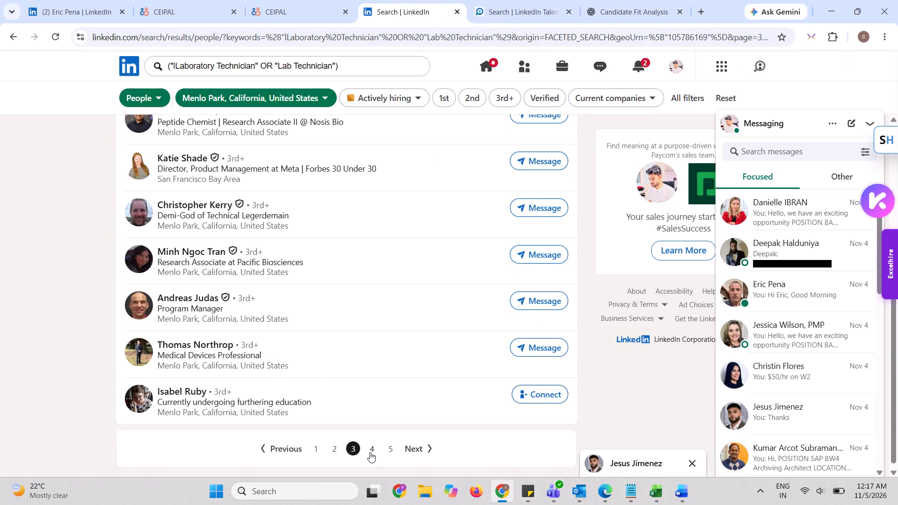
{"action": "left_click", "coordinate": [371, 449]}
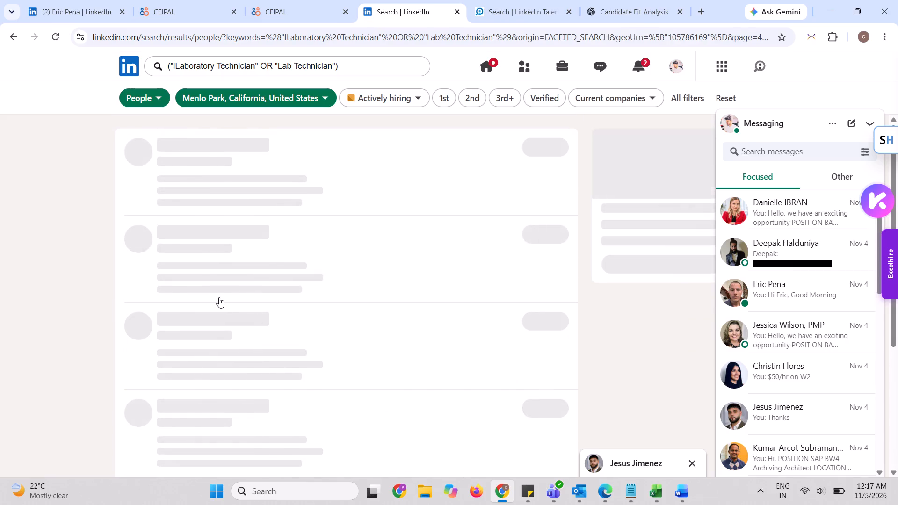
{"action": "scroll", "coordinate": [82, 241], "scroll_direction": "down", "scroll_amount": 1}
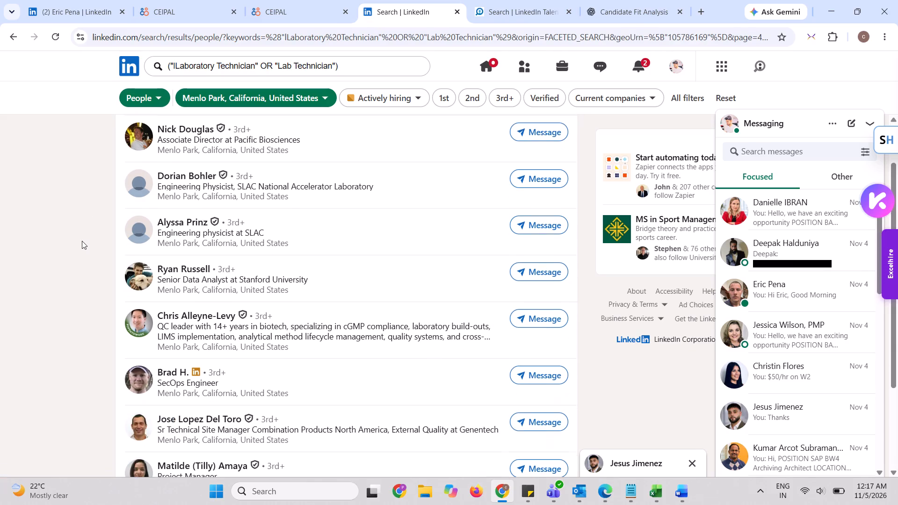
{"action": "scroll", "coordinate": [82, 241], "scroll_direction": "down", "scroll_amount": 3}
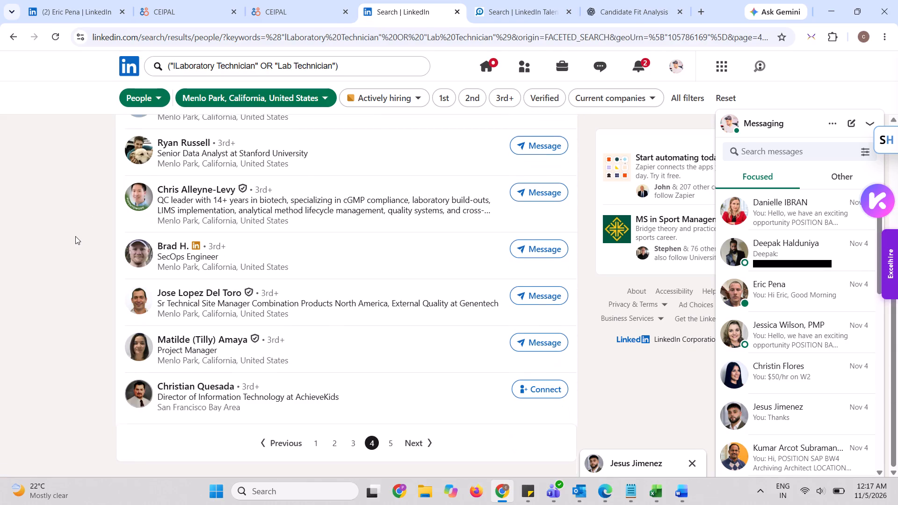
{"action": "scroll", "coordinate": [75, 236], "scroll_direction": "down", "scroll_amount": 1}
{"action": "left_click", "coordinate": [393, 443]}
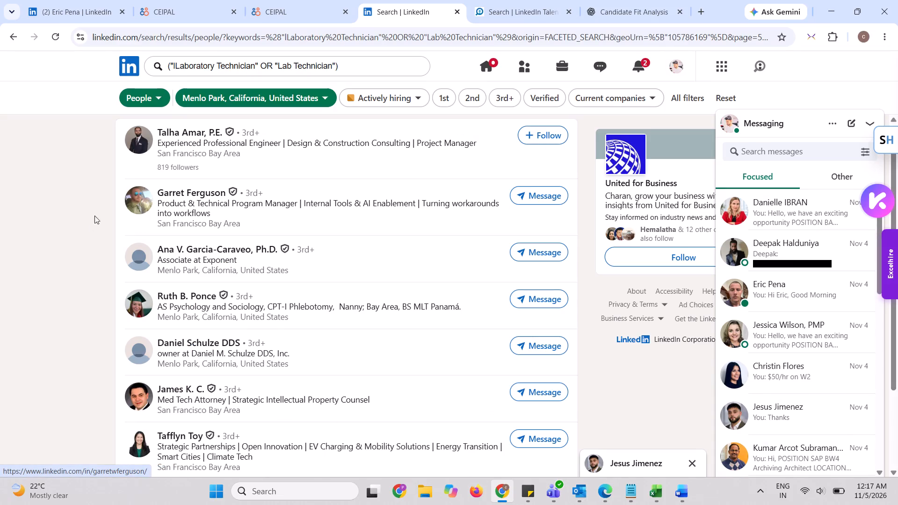
{"action": "scroll", "coordinate": [80, 253], "scroll_direction": "down", "scroll_amount": 2}
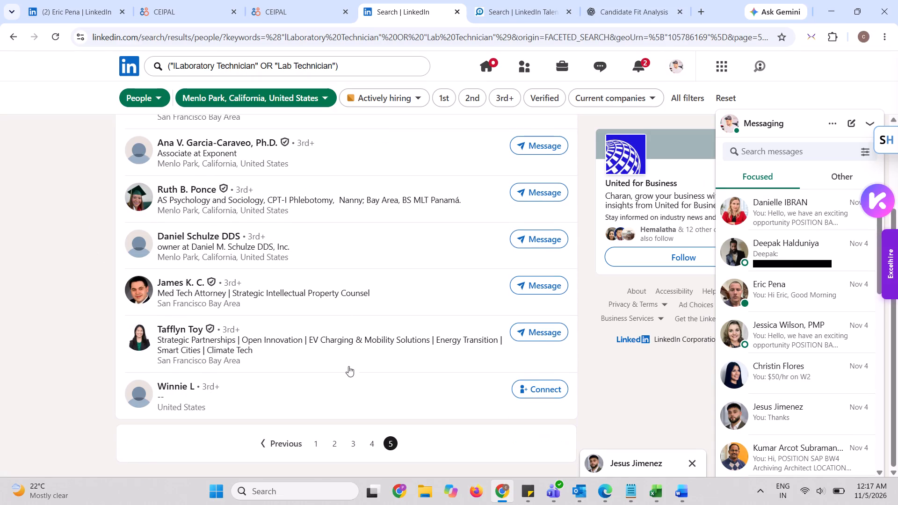
{"action": "left_click", "coordinate": [317, 442]}
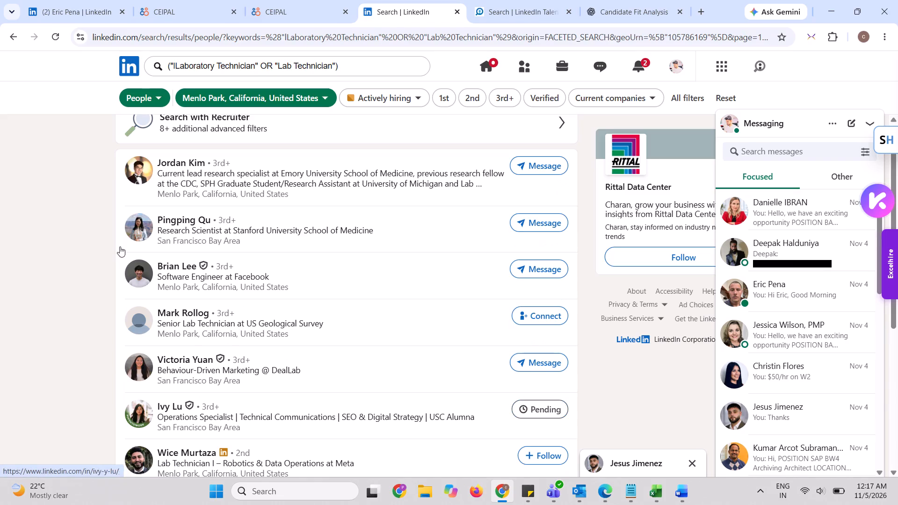
{"action": "scroll", "coordinate": [75, 256], "scroll_direction": "down", "scroll_amount": 1}
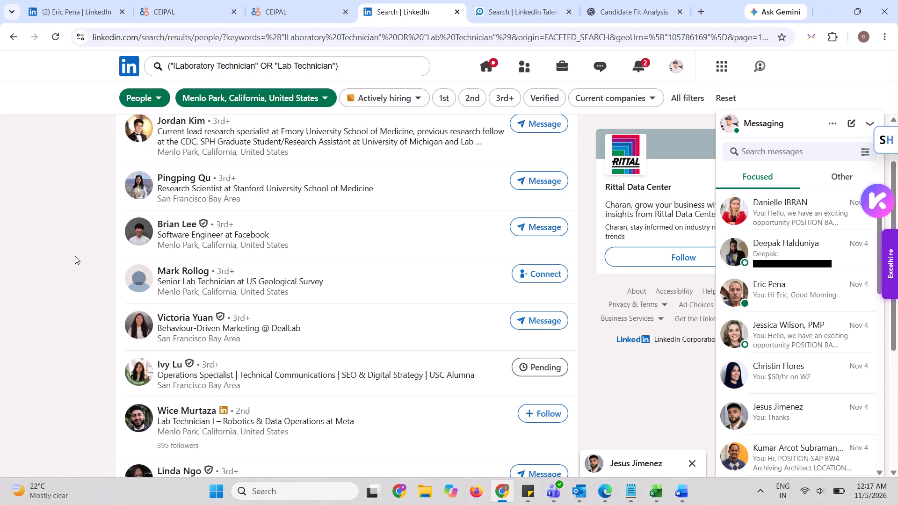
{"action": "scroll", "coordinate": [75, 256], "scroll_direction": "down", "scroll_amount": 2}
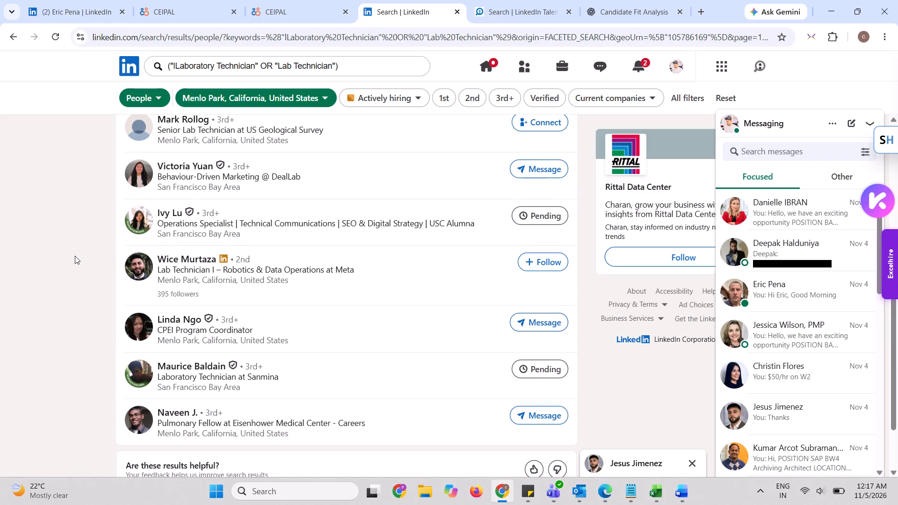
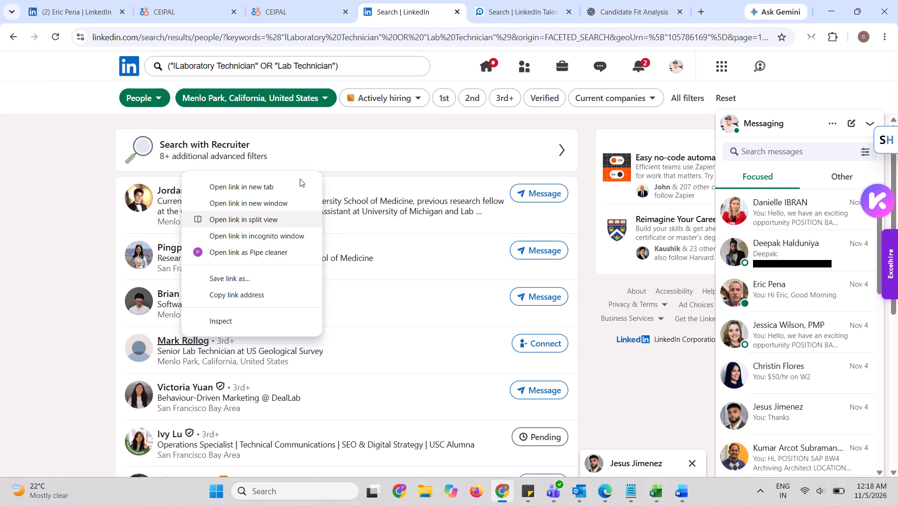
View the profile of the Senior Lab Technician at US Geological Survey, then close it to return to the people search.
{"action": "left_click", "coordinate": [466, 0]}
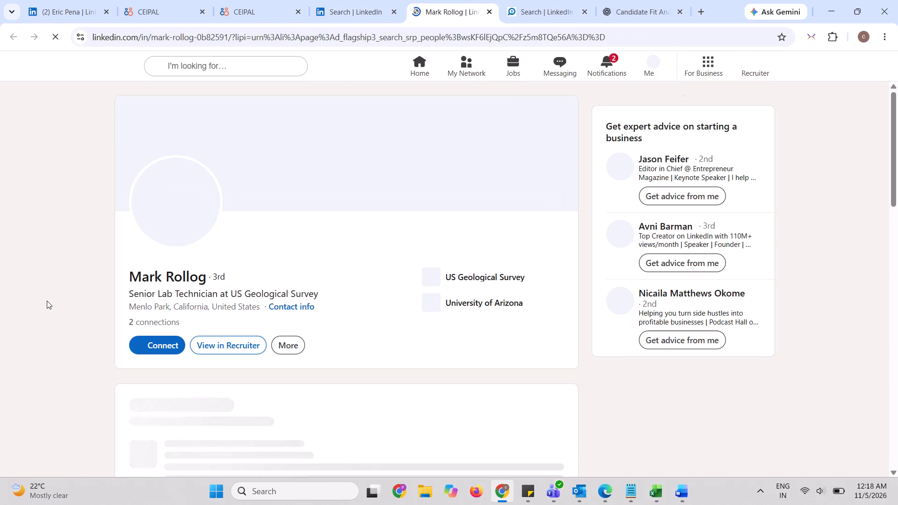
{"action": "left_click", "coordinate": [47, 301]}
{"action": "left_click", "coordinate": [491, 11]}
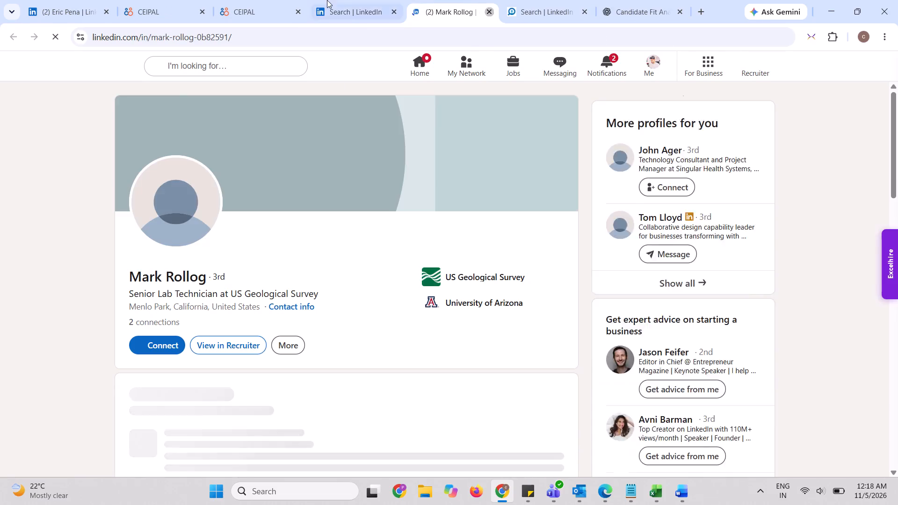
Scan the remaining Menlo Park people results on page 1 for suitable laboratory technician candidates.
{"action": "scroll", "coordinate": [65, 270], "scroll_direction": "down", "scroll_amount": 1}
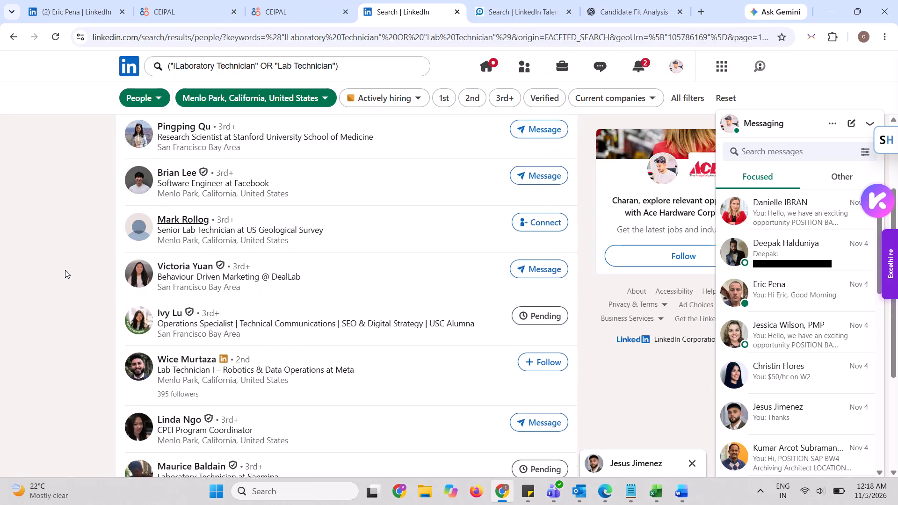
{"action": "scroll", "coordinate": [65, 270], "scroll_direction": "down", "scroll_amount": 3}
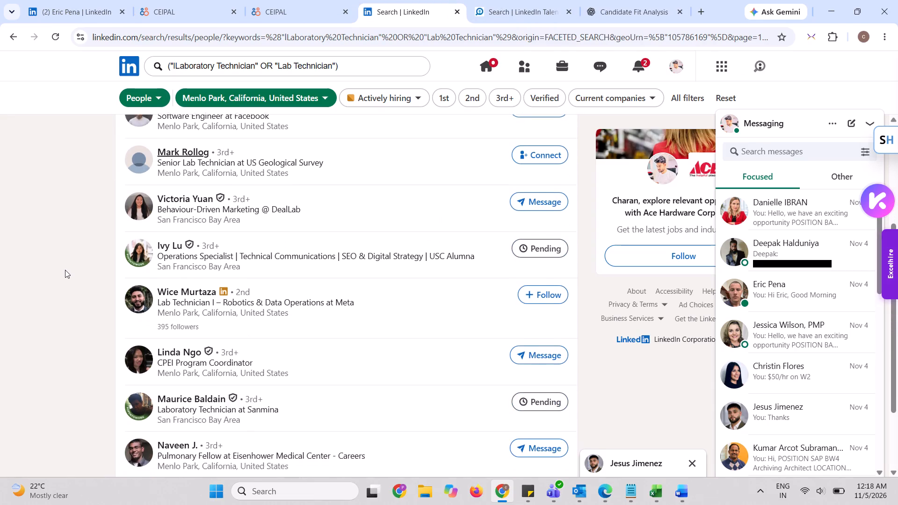
{"action": "scroll", "coordinate": [65, 270], "scroll_direction": "down", "scroll_amount": 1}
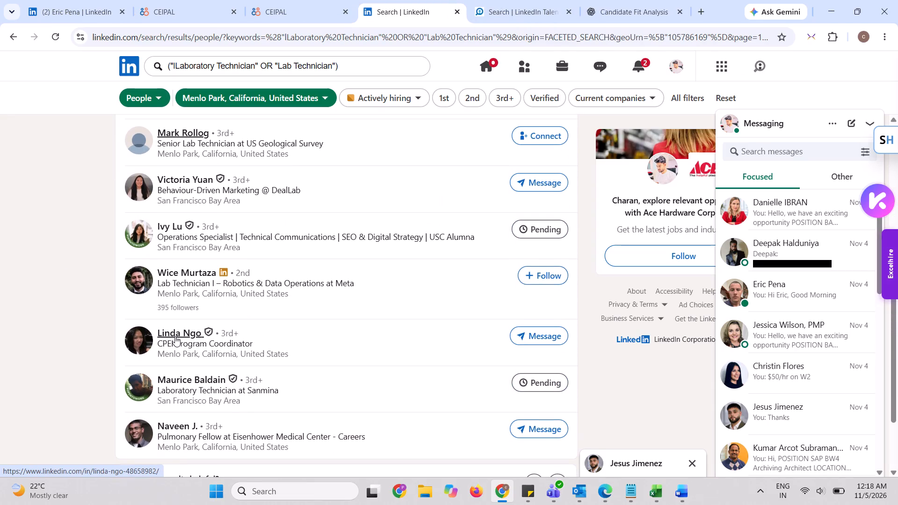
{"action": "scroll", "coordinate": [52, 317], "scroll_direction": "down", "scroll_amount": 1}
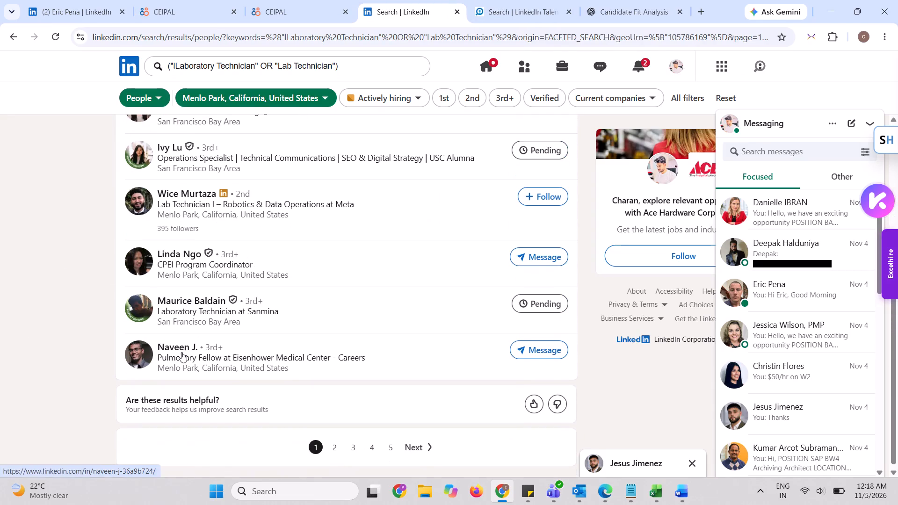
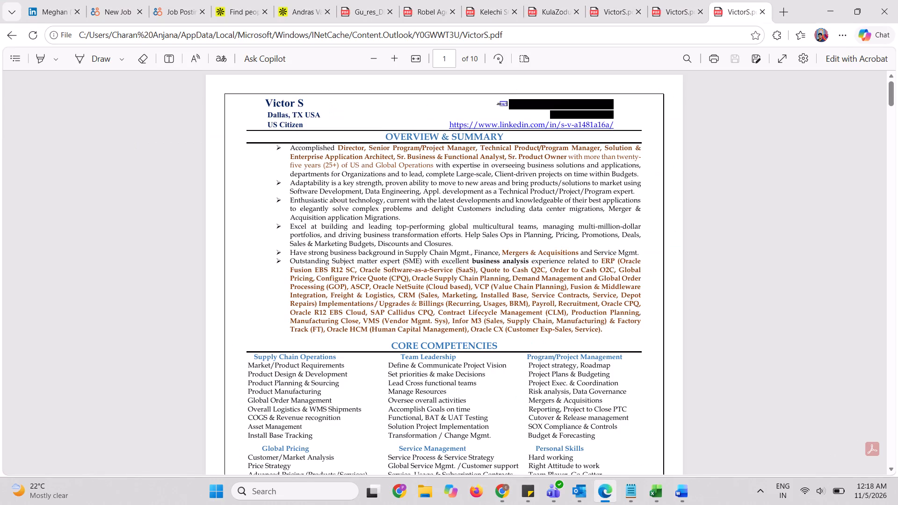
Close the candidate resume PDFs other than the PostgreSQL/MySQL DBA resume and return to the Apollo people search.
{"action": "left_click", "coordinate": [456, 8]}
{"action": "left_click", "coordinate": [456, 8]}
{"action": "left_click", "coordinate": [456, 8]}
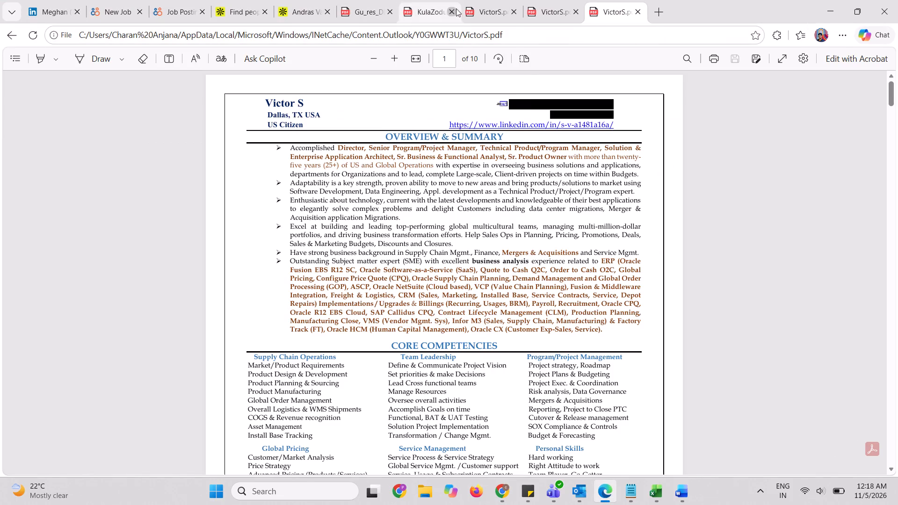
{"action": "left_click", "coordinate": [456, 8]}
{"action": "left_click", "coordinate": [456, 8]}
{"action": "left_click", "coordinate": [456, 8]}
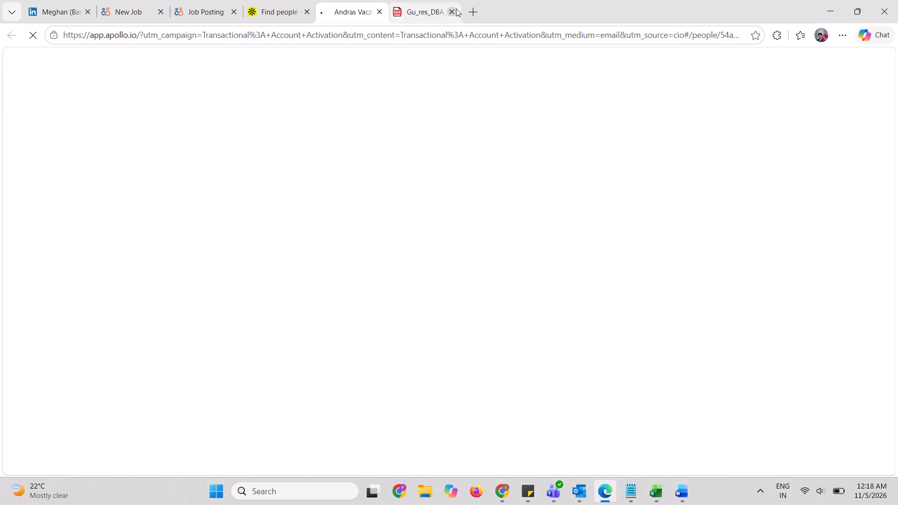
{"action": "left_click", "coordinate": [447, 0]}
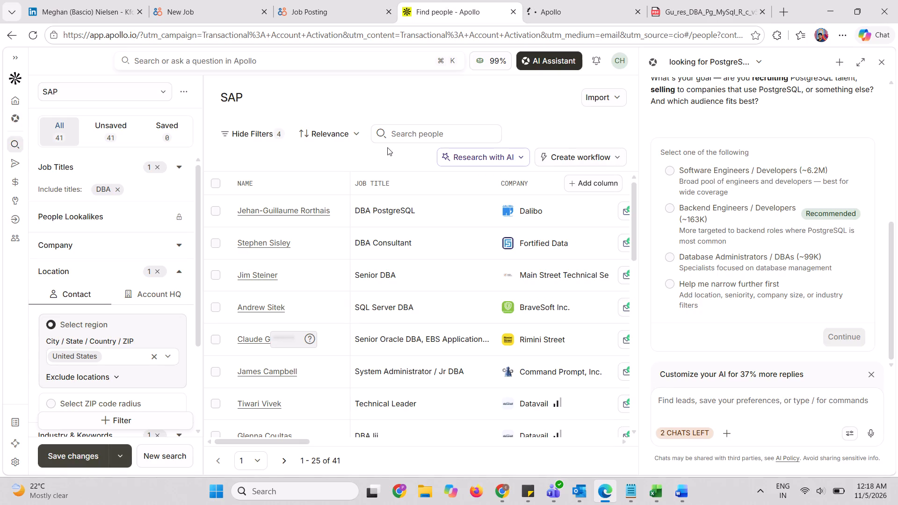
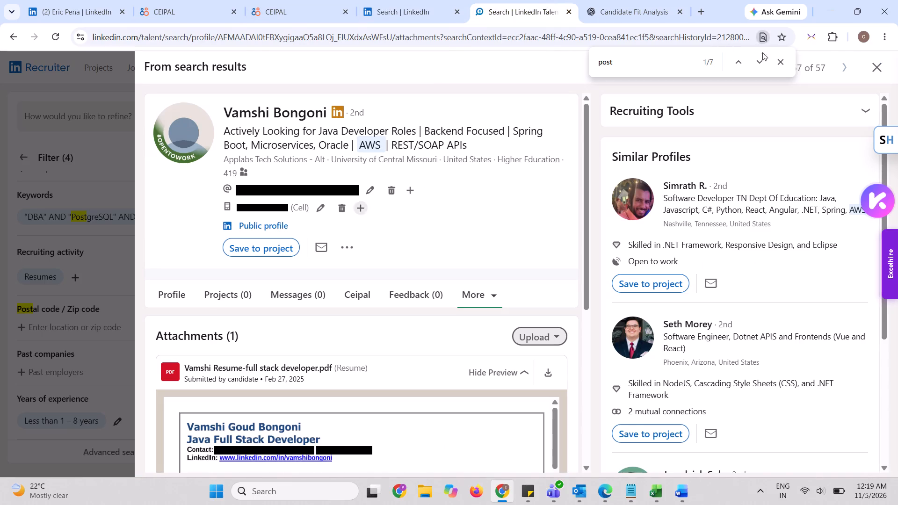
Close the Java full stack developer's profile in the Recruiter results and switch to the engagement manager's resume in CEIPAL.
{"action": "left_click", "coordinate": [870, 65]}
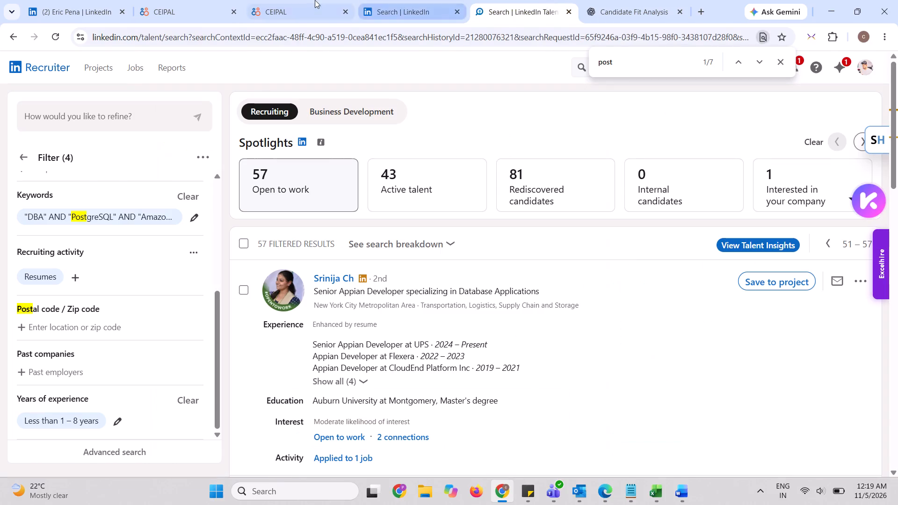
{"action": "left_click", "coordinate": [314, 0]}
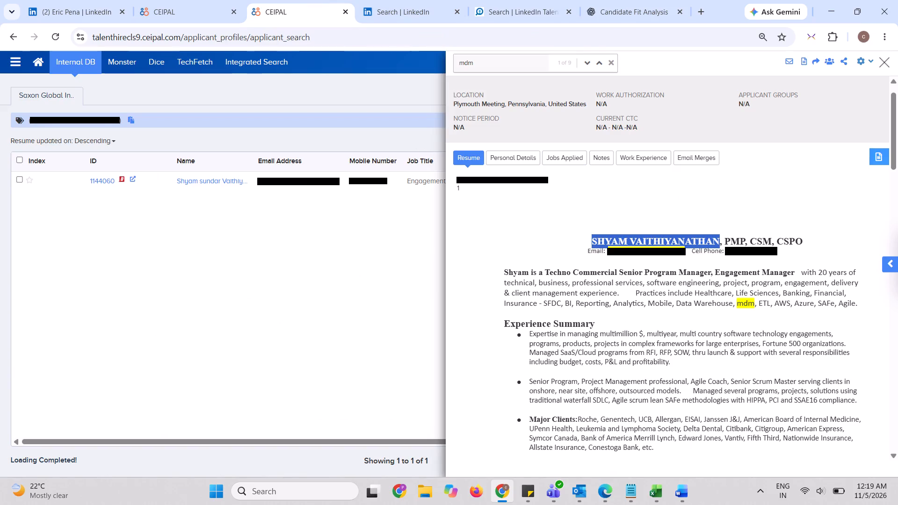
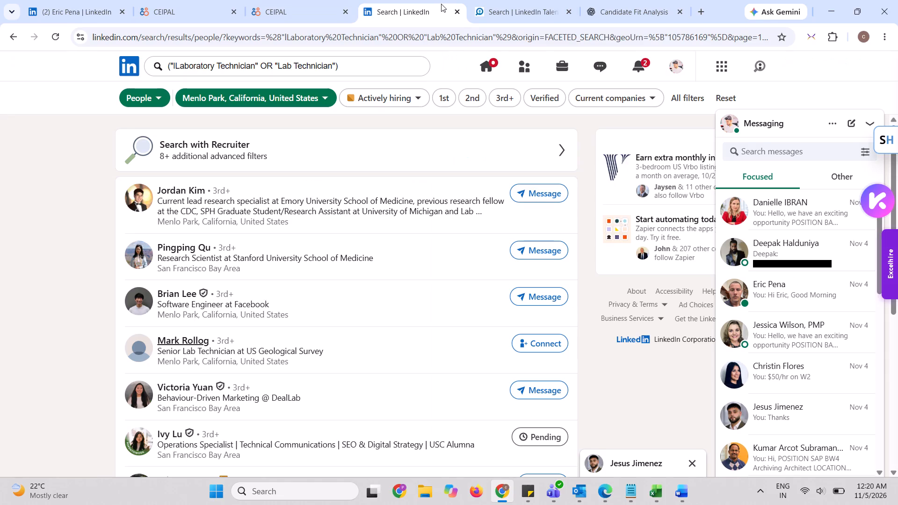
In CEIPAL, close the engagement manager's resume from the MDM search and check the PostgreSQL DBA candidate search.
{"action": "left_click", "coordinate": [273, 0]}
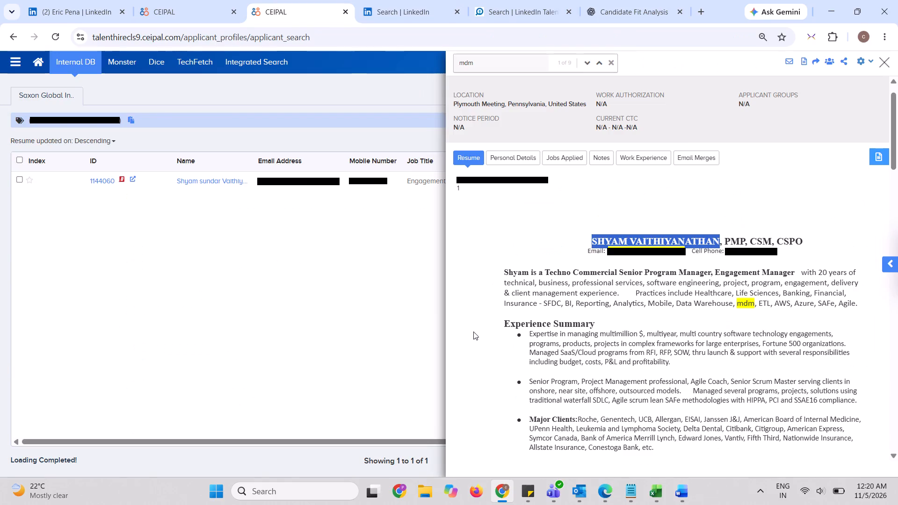
{"action": "left_click", "coordinate": [884, 61]}
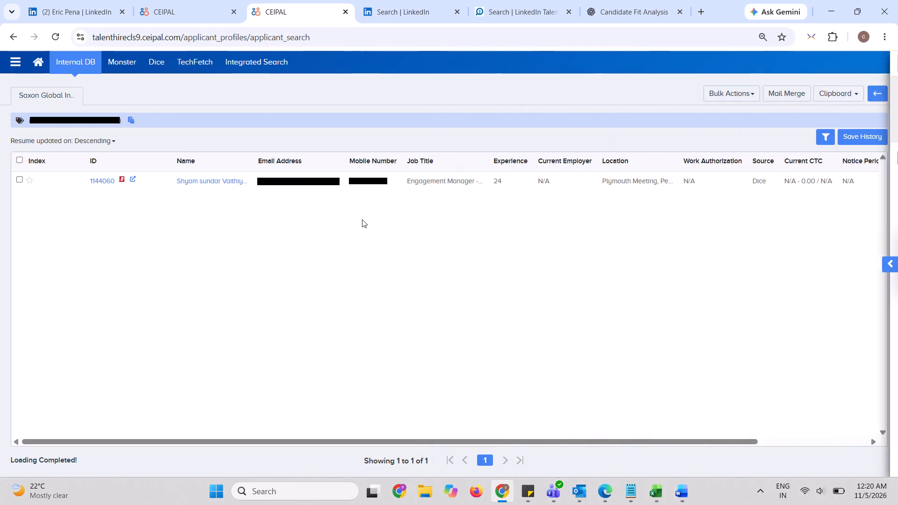
{"action": "left_click", "coordinate": [212, 1]}
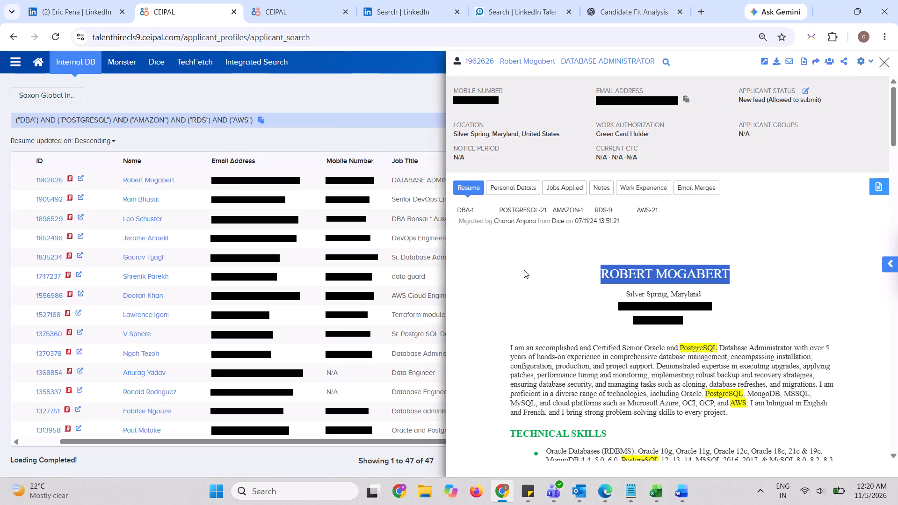
Return to LinkedIn and open the account's notifications to review recent activity.
{"action": "left_click", "coordinate": [392, 0]}
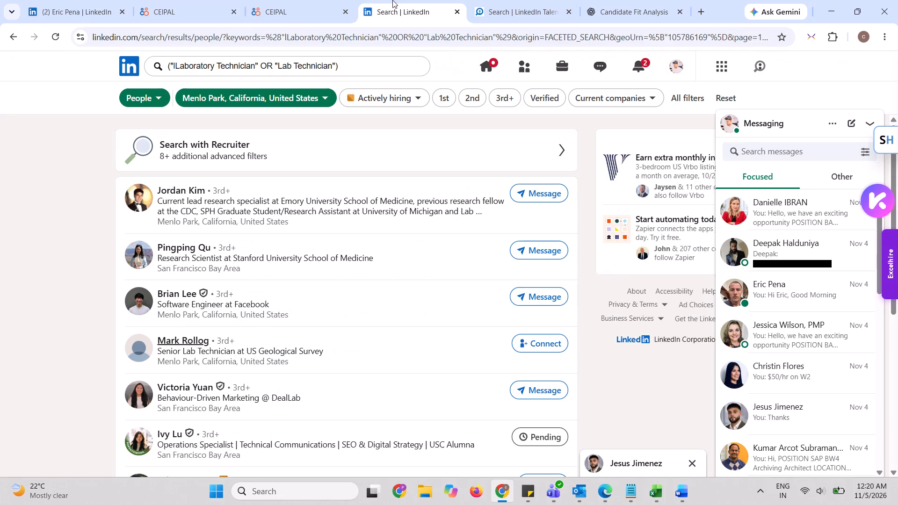
{"action": "left_click", "coordinate": [645, 66]}
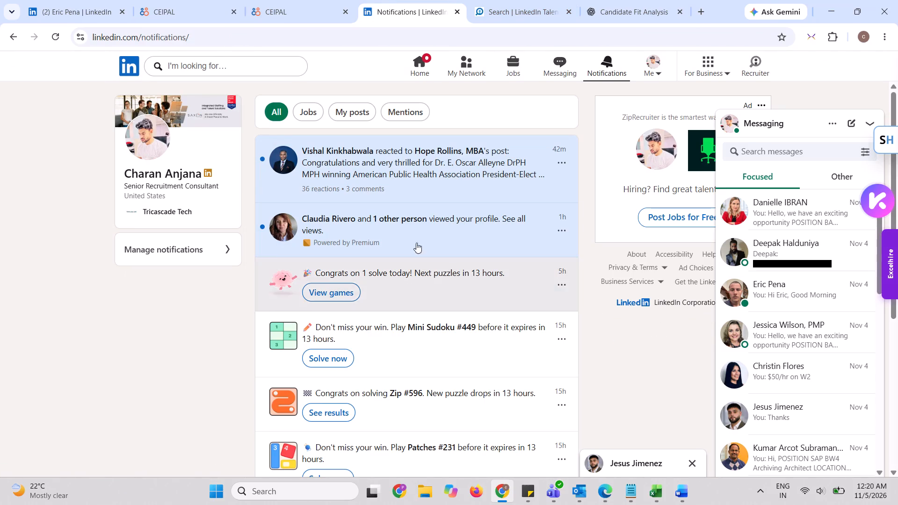
Open the profile-view notification and review the most recent profile viewers.
{"action": "left_click", "coordinate": [417, 221]}
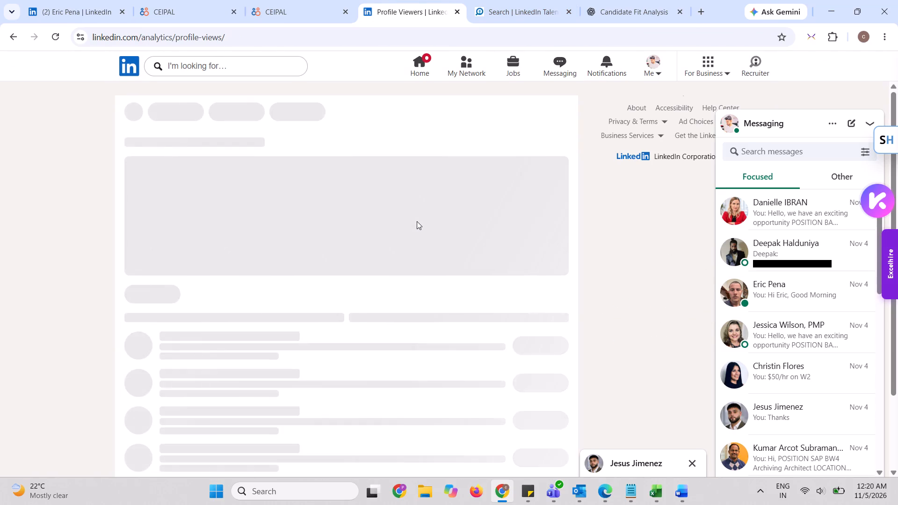
{"action": "left_click", "coordinate": [417, 221]}
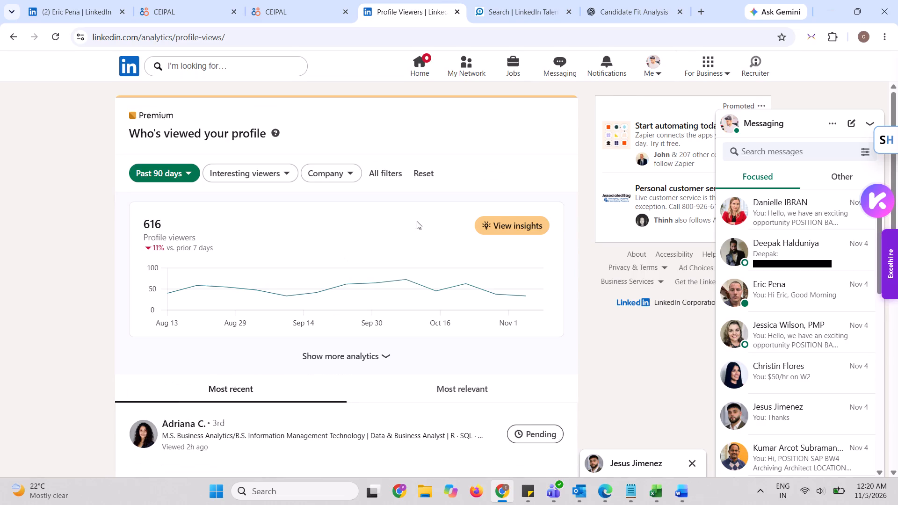
{"action": "scroll", "coordinate": [191, 354], "scroll_direction": "down", "scroll_amount": 2}
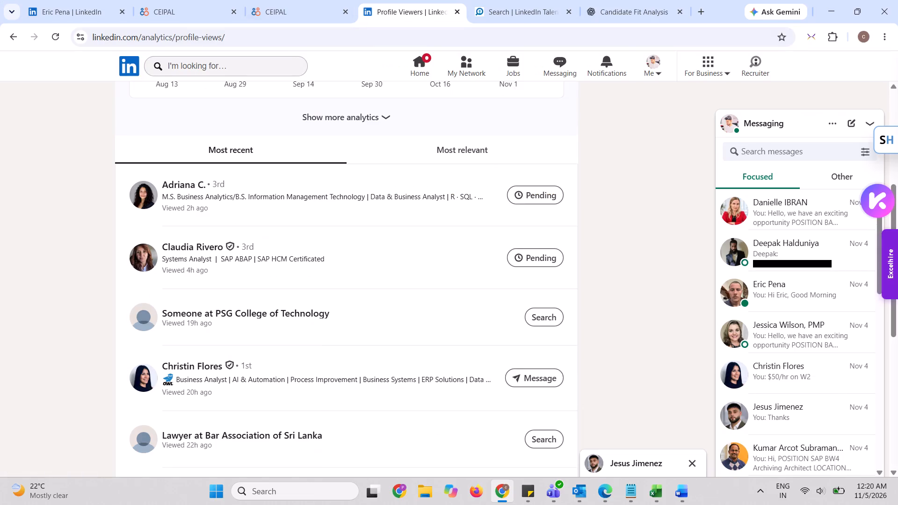
Rerun the recent search ("lLaboratory Technician" OR "Lab Technician") and limit the results to people.
{"action": "left_click", "coordinate": [255, 70]}
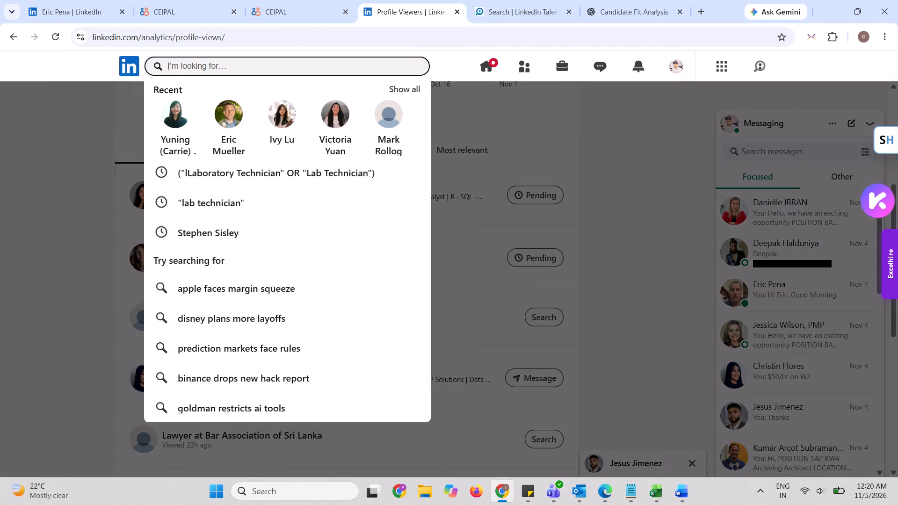
{"action": "left_click", "coordinate": [266, 177]}
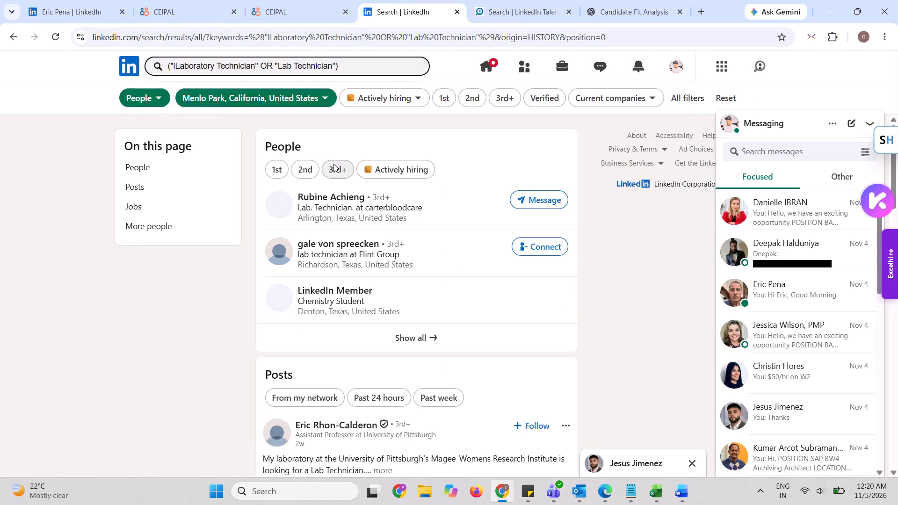
{"action": "scroll", "coordinate": [246, 366], "scroll_direction": "down", "scroll_amount": 2}
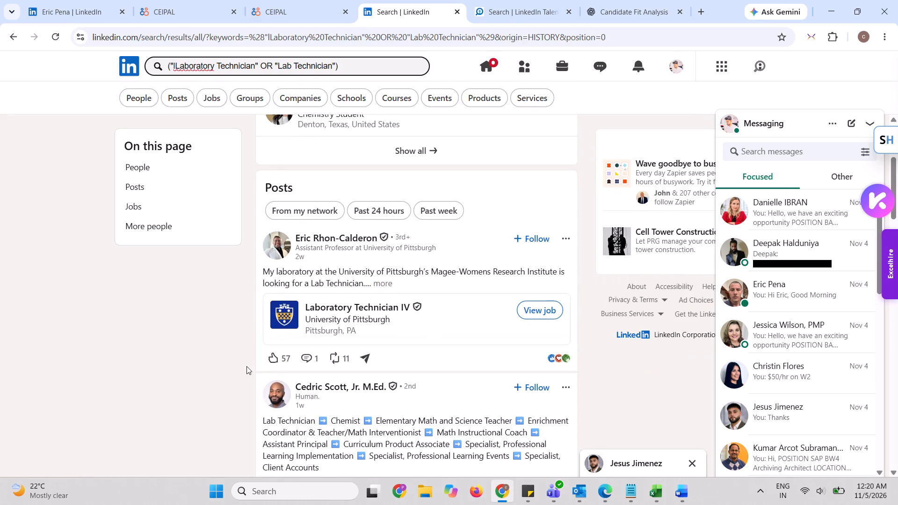
{"action": "scroll", "coordinate": [246, 366], "scroll_direction": "down", "scroll_amount": 3}
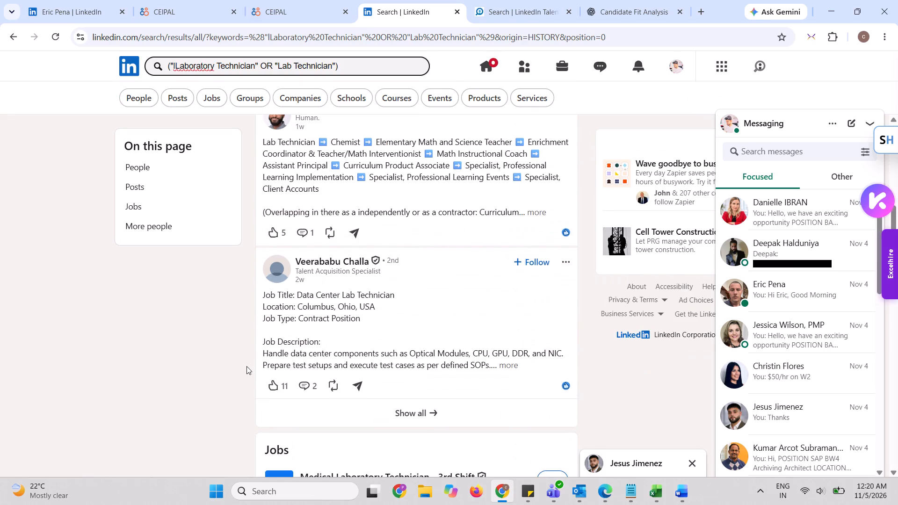
{"action": "left_click", "coordinate": [246, 366]}
{"action": "scroll", "coordinate": [246, 366], "scroll_direction": "down", "scroll_amount": 5}
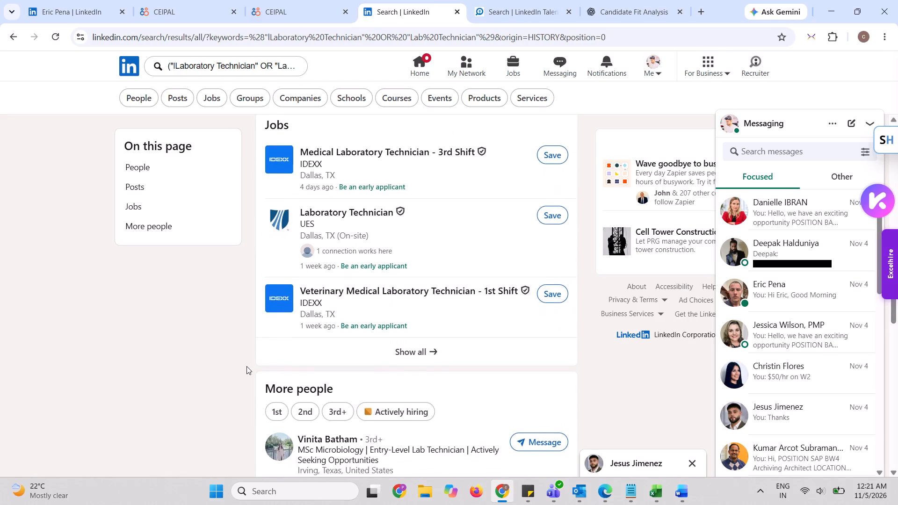
{"action": "left_click", "coordinate": [143, 103]}
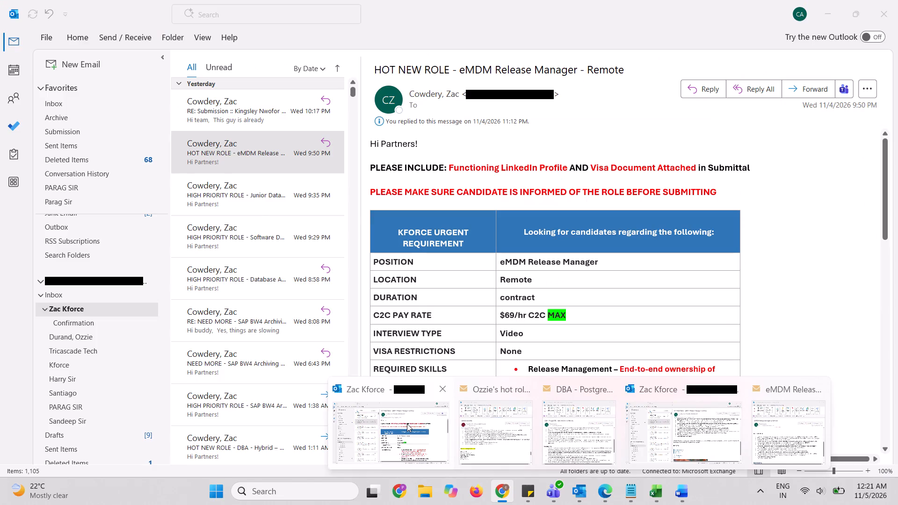
Open the chat with the client recruiter and reread the Menlo Park Laboratory Technician job requirements through to the end.
{"action": "left_click", "coordinate": [637, 459]}
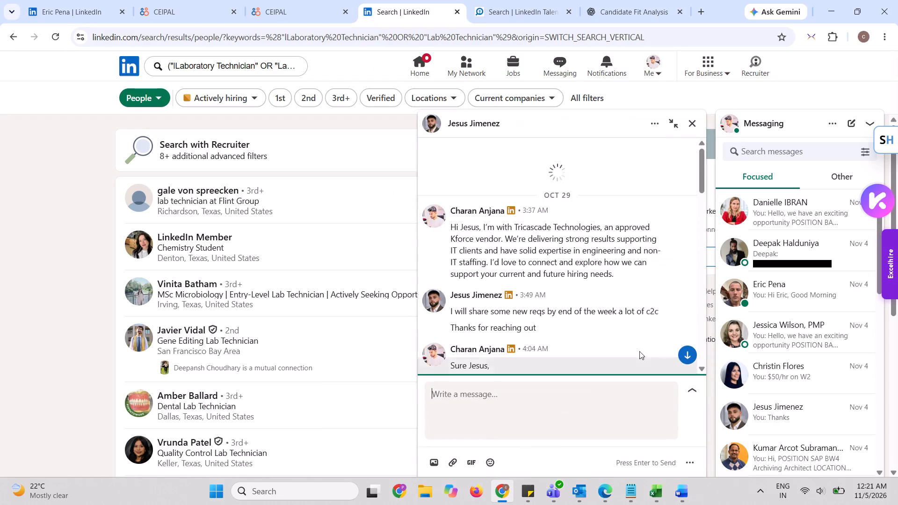
{"action": "scroll", "coordinate": [508, 307], "scroll_direction": "down", "scroll_amount": 4}
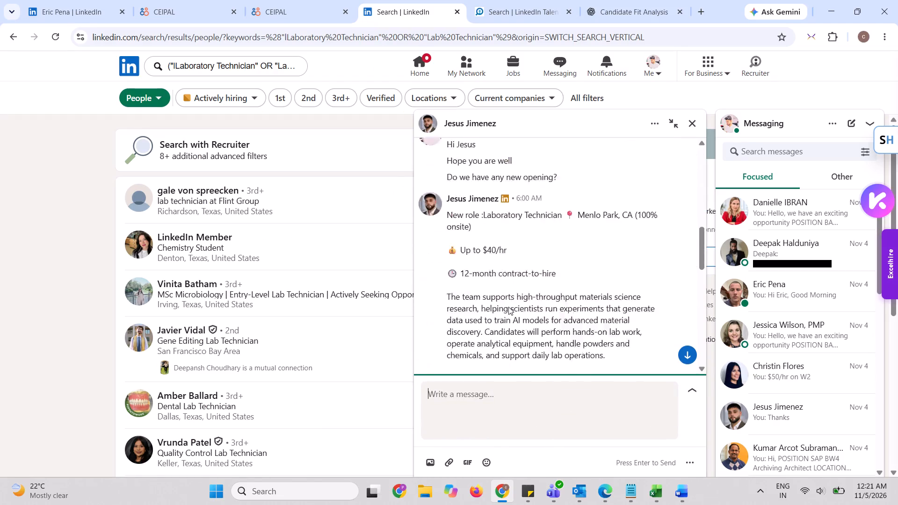
{"action": "scroll", "coordinate": [508, 307], "scroll_direction": "up", "scroll_amount": 1}
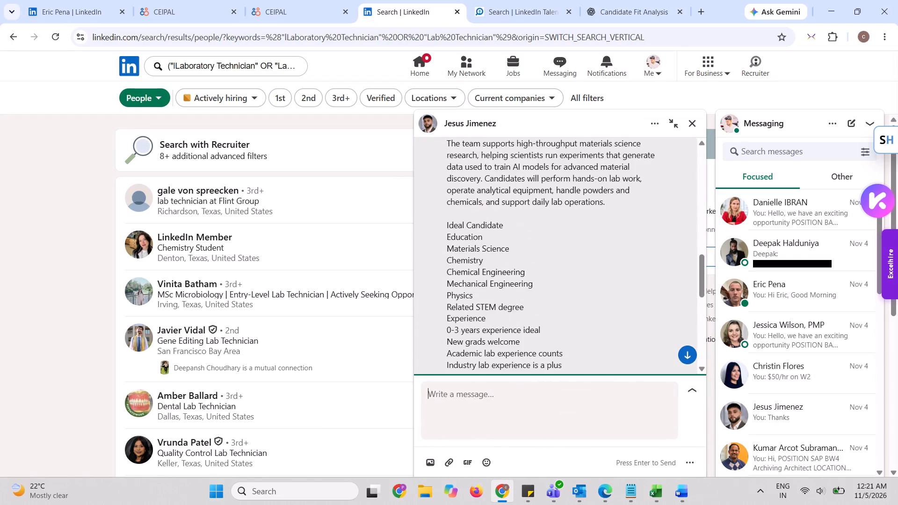
{"action": "scroll", "coordinate": [508, 307], "scroll_direction": "up", "scroll_amount": 2}
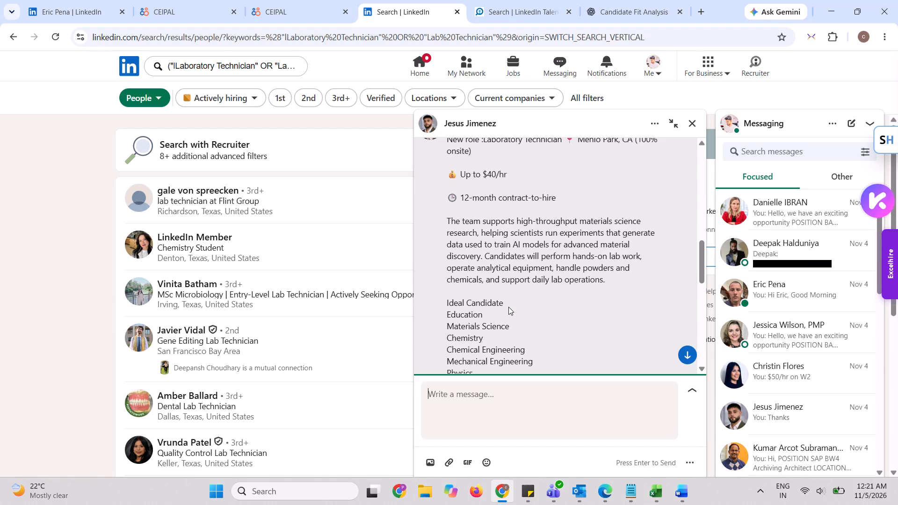
{"action": "scroll", "coordinate": [508, 307], "scroll_direction": "down", "scroll_amount": 1}
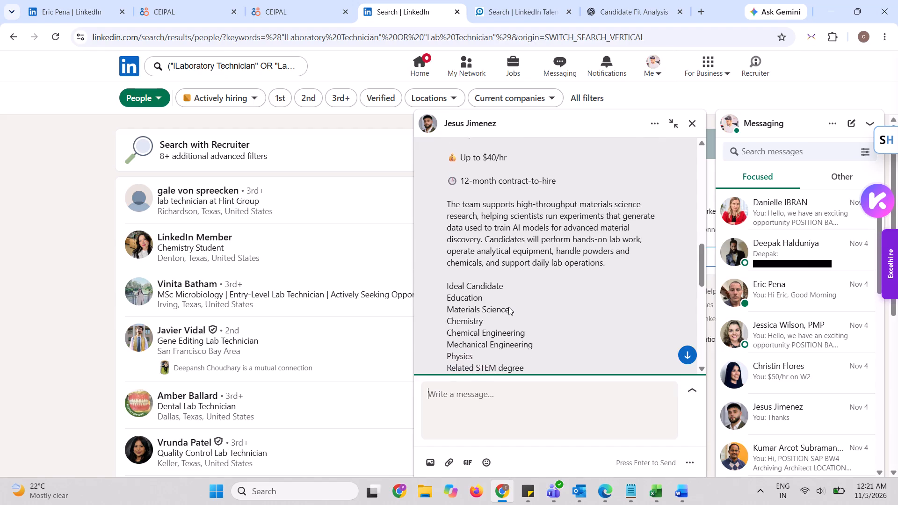
{"action": "scroll", "coordinate": [508, 307], "scroll_direction": "down", "scroll_amount": 1}
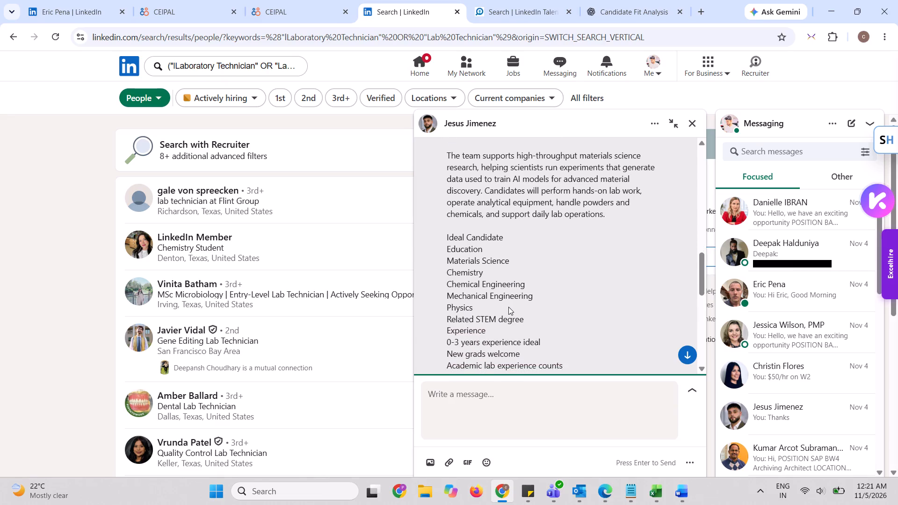
{"action": "scroll", "coordinate": [508, 307], "scroll_direction": "down", "scroll_amount": 1}
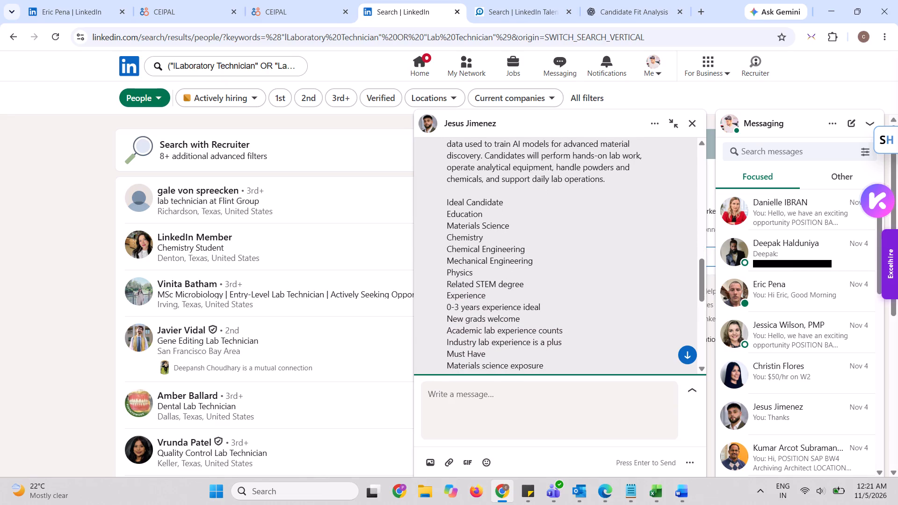
{"action": "scroll", "coordinate": [508, 307], "scroll_direction": "down", "scroll_amount": 1}
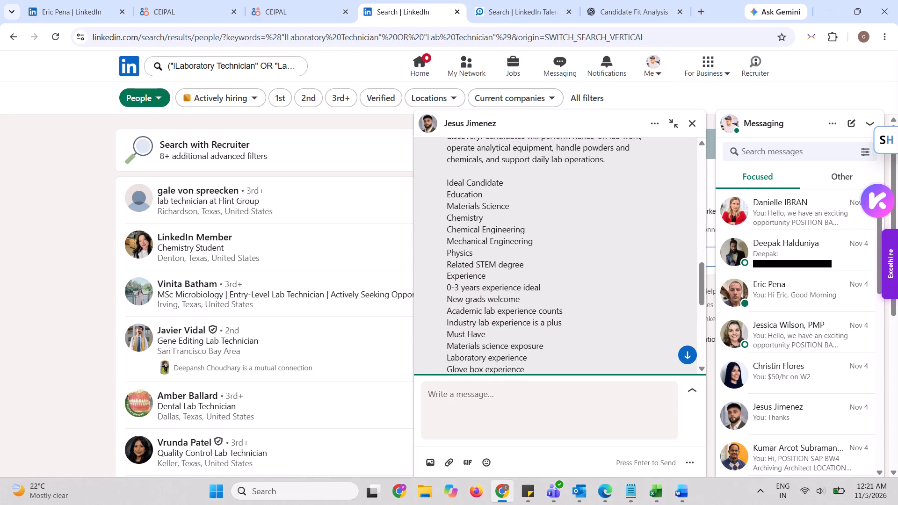
{"action": "scroll", "coordinate": [508, 307], "scroll_direction": "down", "scroll_amount": 2}
{"action": "left_click_drag", "start_coordinate": [508, 307], "coordinate": [539, 319]}
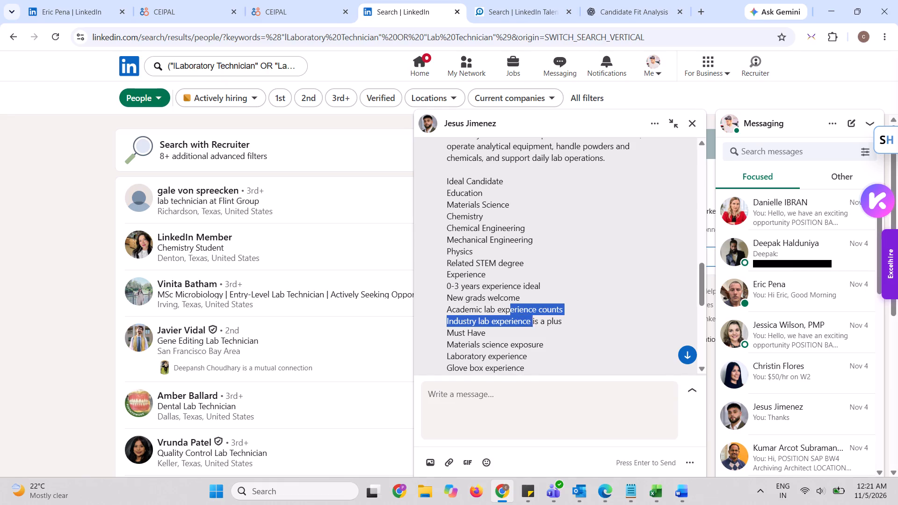
{"action": "left_click_drag", "start_coordinate": [539, 319], "coordinate": [571, 319]}
{"action": "left_click", "coordinate": [571, 319]}
{"action": "scroll", "coordinate": [571, 319], "scroll_direction": "down", "scroll_amount": 3}
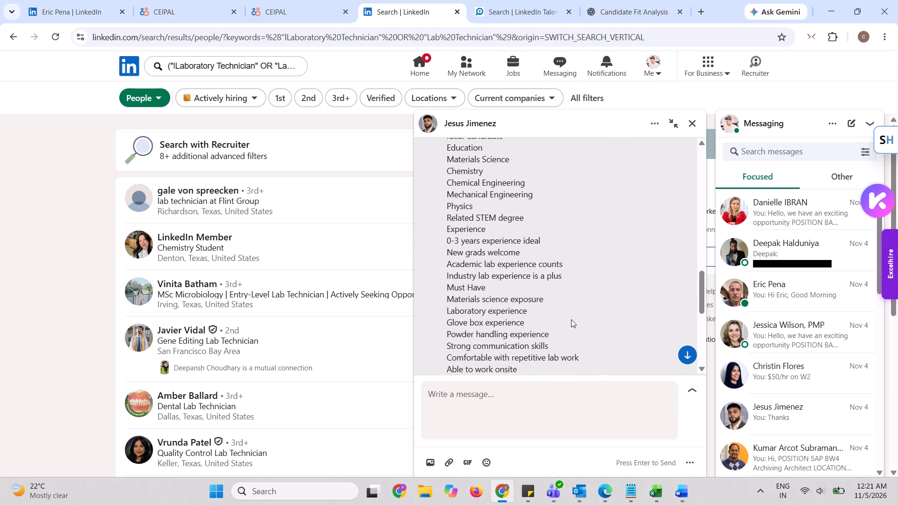
{"action": "scroll", "coordinate": [571, 319], "scroll_direction": "down", "scroll_amount": 4}
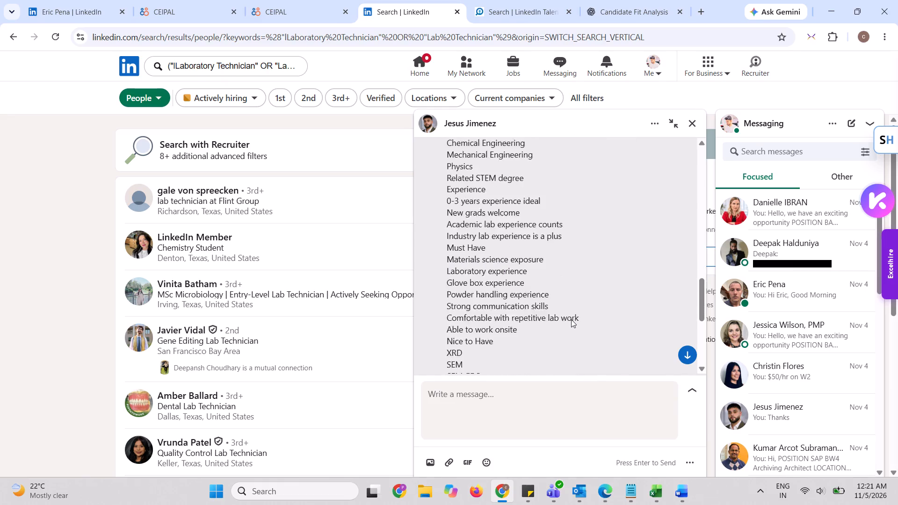
{"action": "scroll", "coordinate": [571, 319], "scroll_direction": "down", "scroll_amount": 8}
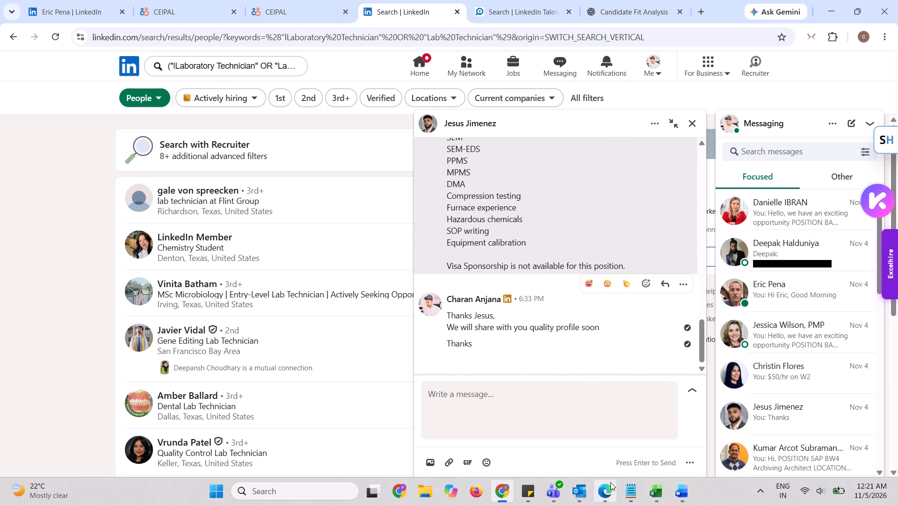
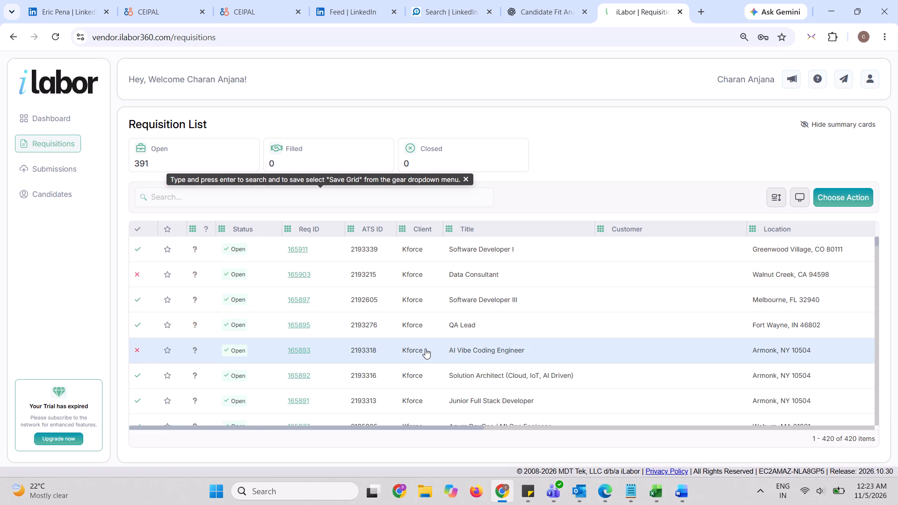
{"action": "scroll", "coordinate": [425, 348], "scroll_direction": "left", "scroll_amount": 6}
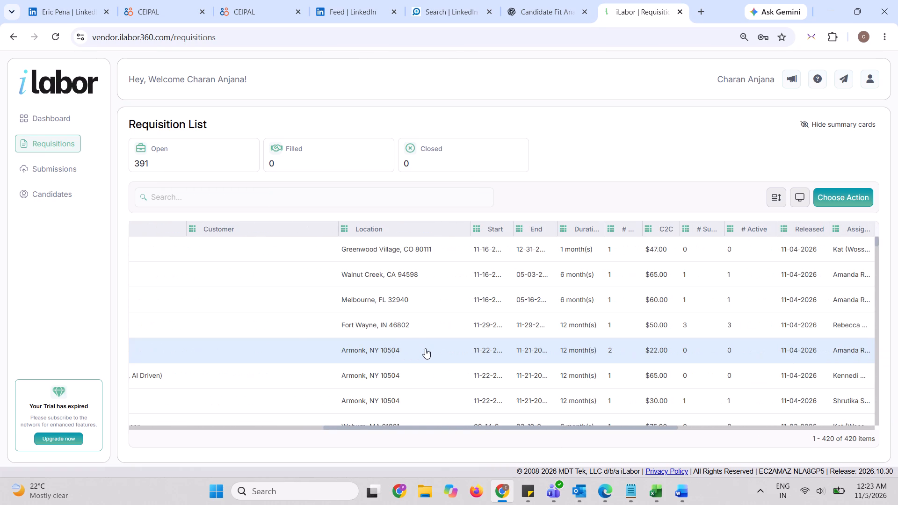
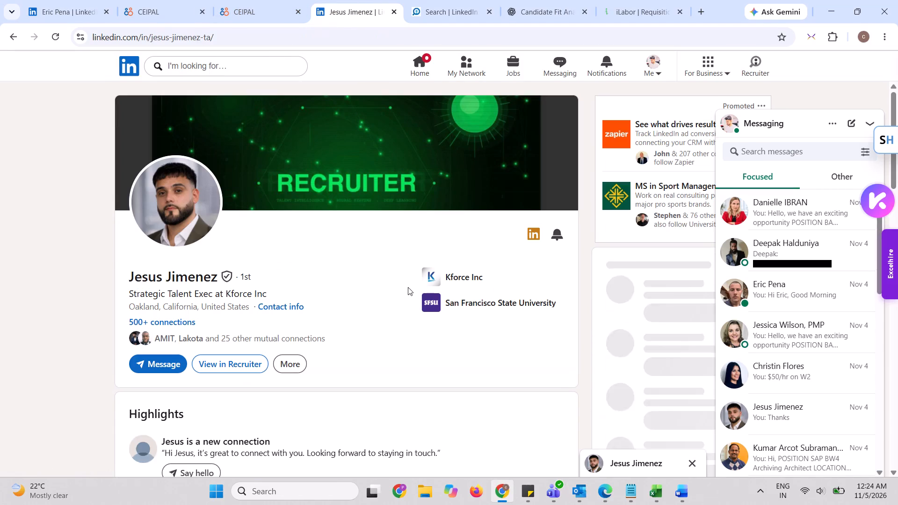
Look through the Kforce recruiter's LinkedIn profile and examine the recent hiring posts under Activity.
{"action": "scroll", "coordinate": [408, 287], "scroll_direction": "down", "scroll_amount": 5}
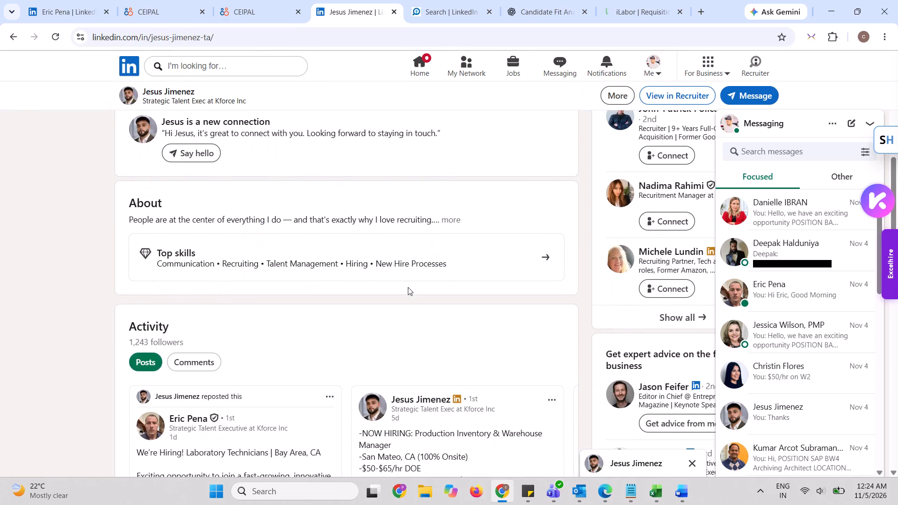
{"action": "scroll", "coordinate": [408, 287], "scroll_direction": "down", "scroll_amount": 1}
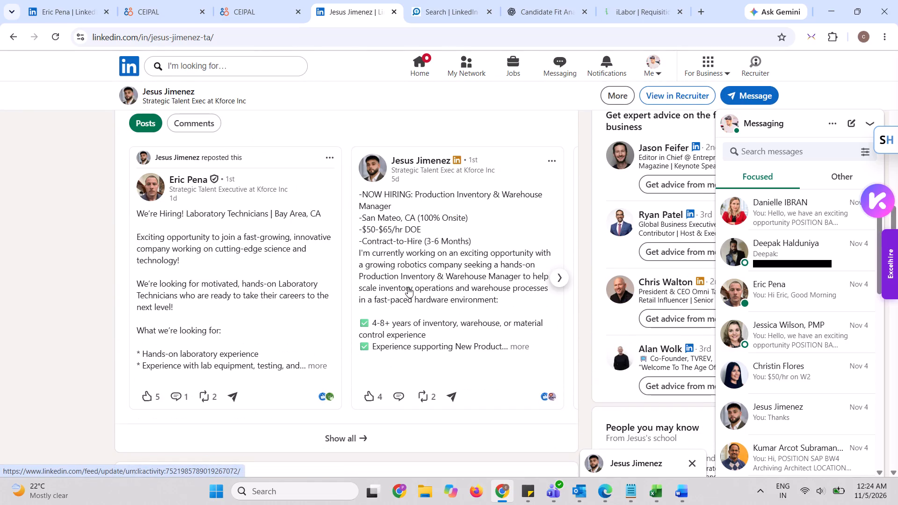
Open the reposted Bay Area Laboratory Technicians hiring post on the recruiter's profile and read it through to the comments.
{"action": "scroll", "coordinate": [408, 287], "scroll_direction": "down", "scroll_amount": 3}
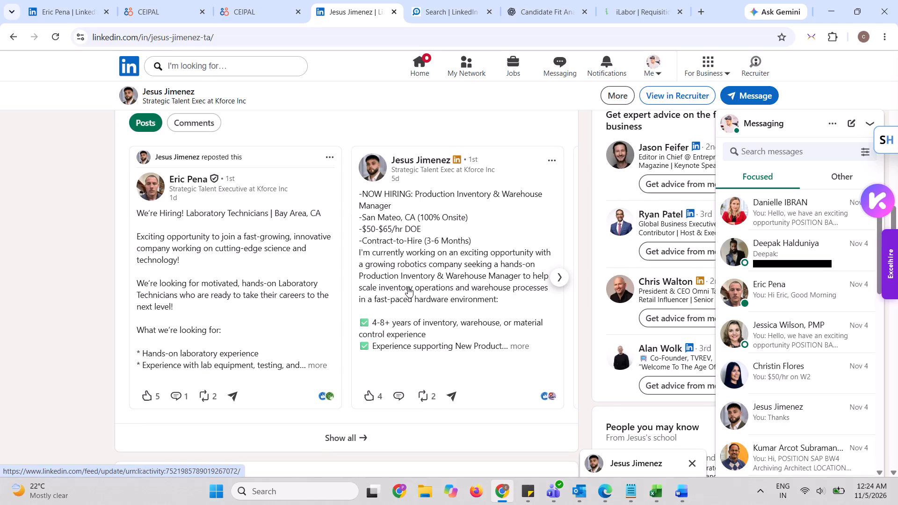
{"action": "scroll", "coordinate": [250, 239], "scroll_direction": "down", "scroll_amount": 2}
{"action": "left_click", "coordinate": [178, 227]}
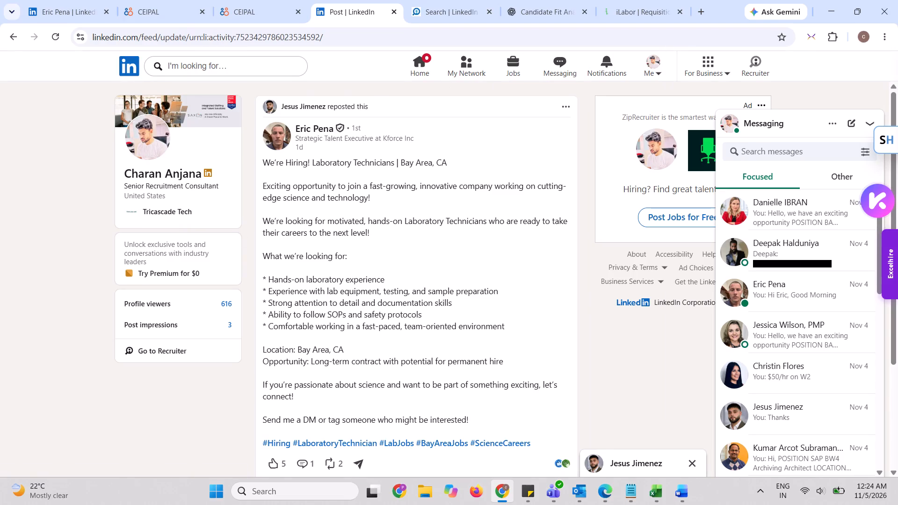
{"action": "scroll", "coordinate": [357, 327], "scroll_direction": "down", "scroll_amount": 3}
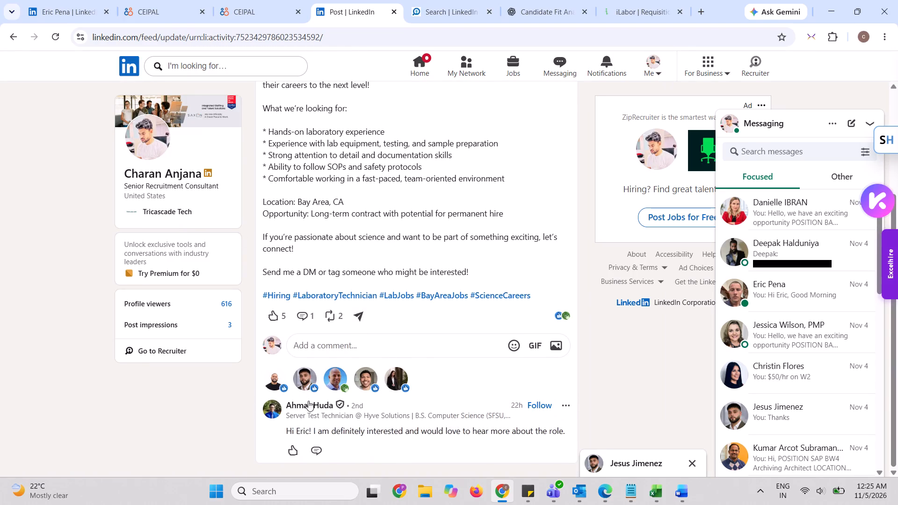
Open the profile of the commenter on the hiring post and review their about, experience and education sections.
{"action": "left_click", "coordinate": [307, 404]}
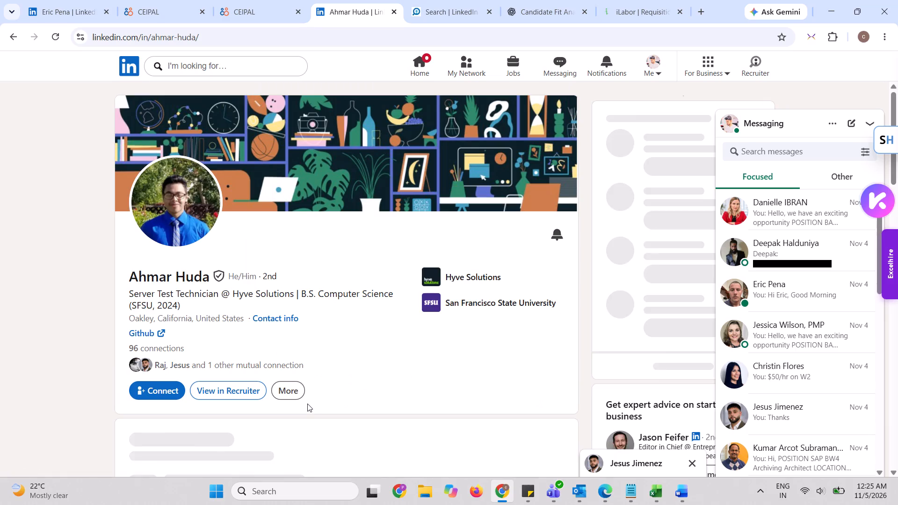
{"action": "scroll", "coordinate": [307, 404], "scroll_direction": "down", "scroll_amount": 3}
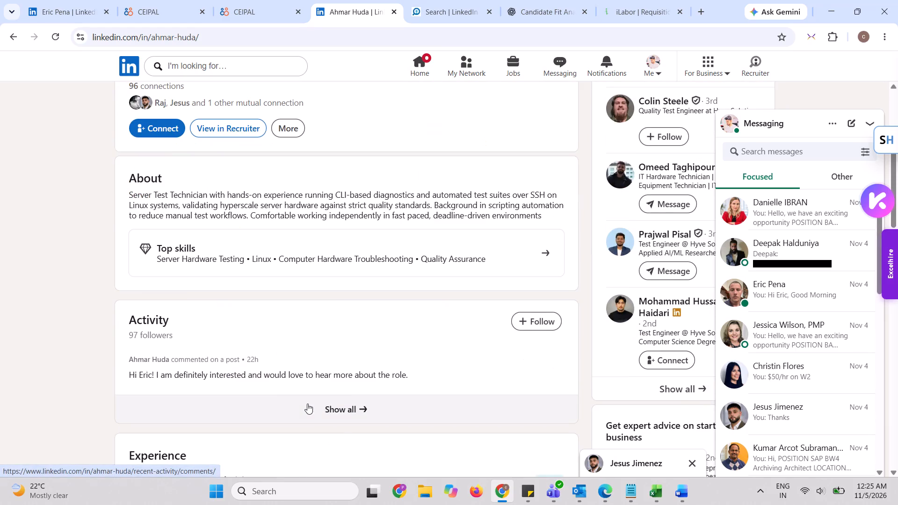
{"action": "scroll", "coordinate": [307, 404], "scroll_direction": "down", "scroll_amount": 3}
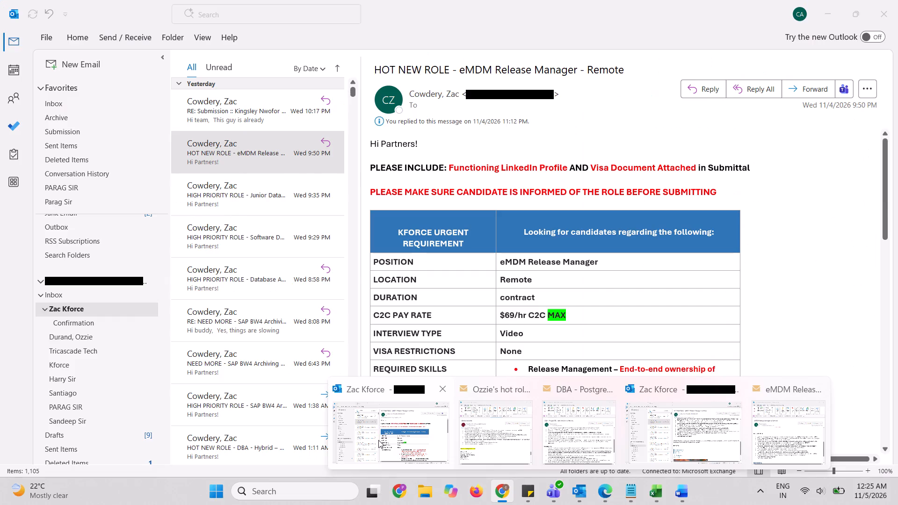
{"action": "scroll", "coordinate": [370, 367], "scroll_direction": "down", "scroll_amount": 1}
{"action": "left_click", "coordinate": [658, 469]}
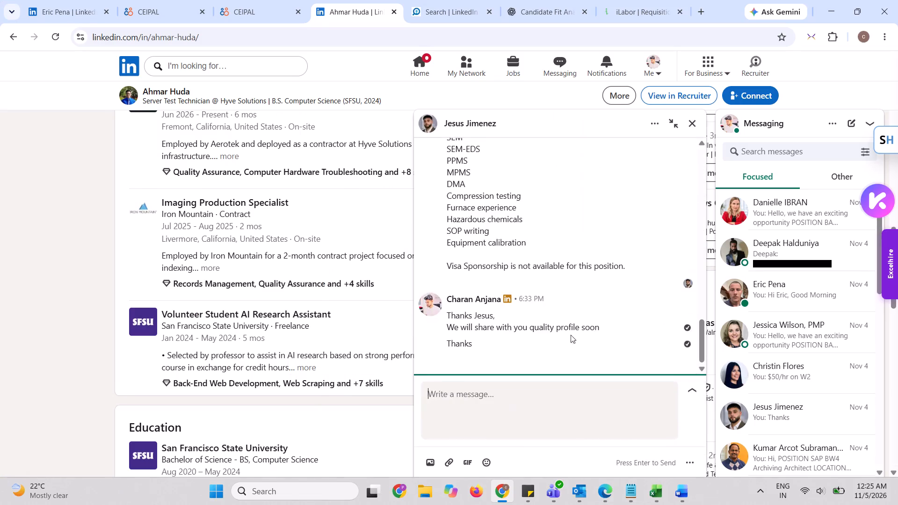
{"action": "scroll", "coordinate": [513, 317], "scroll_direction": "up", "scroll_amount": 1}
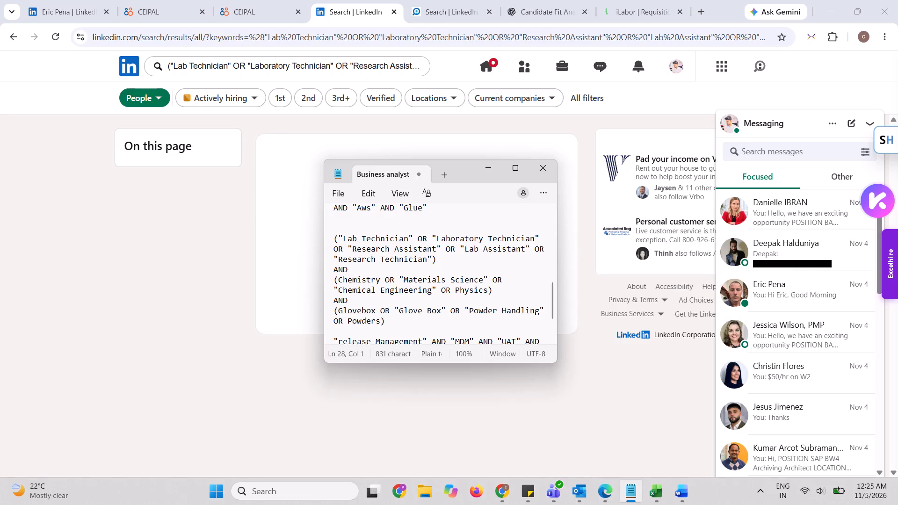
{"action": "left_click", "coordinate": [333, 268]}
{"action": "key", "text": "BackSpace"}
{"action": "key", "text": "space"}
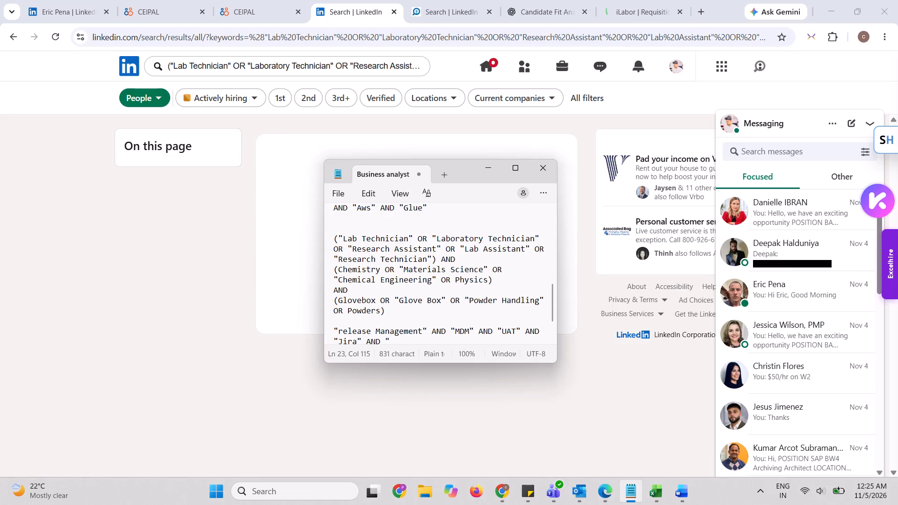
Remove the AND (Glovebox OR "Glove Box" OR "Powder Handling" OR Powders) clause from the pasted string.
{"action": "left_click_drag", "start_coordinate": [402, 316], "coordinate": [333, 296]}
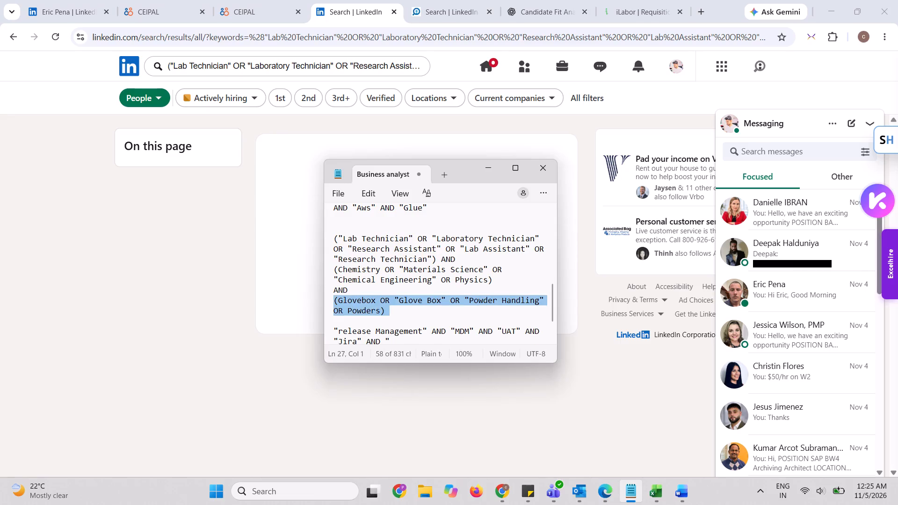
{"action": "left_click_drag", "start_coordinate": [333, 296], "coordinate": [331, 291]}
{"action": "key", "text": "BackSpace"}
Copy the shortened job-title and Chemistry string from the note and run it as the LinkedIn search.
{"action": "key", "text": "shift+Up"}
{"action": "key", "text": "shift+Up"}
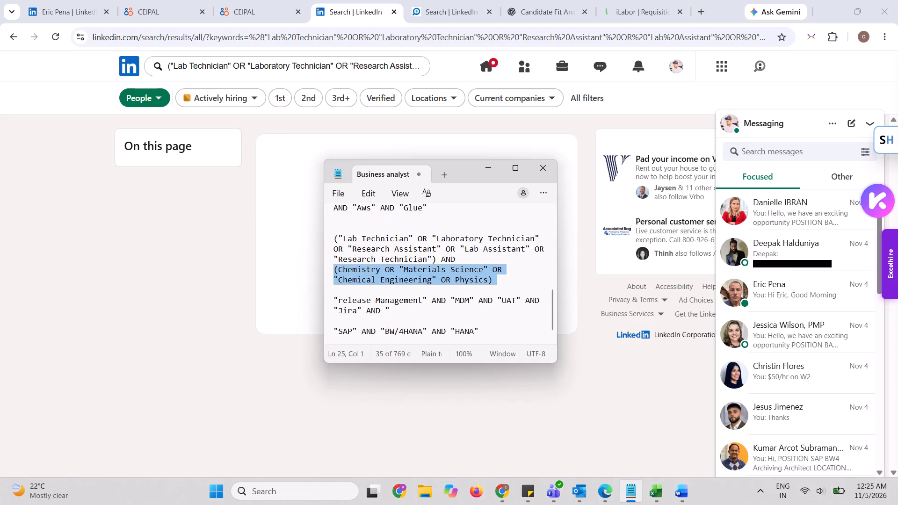
{"action": "key", "text": "shift+Up"}
{"action": "key", "text": "shift+Up"}
{"action": "key", "text": "shift+Up"}
{"action": "key", "text": "shift+Down"}
{"action": "key", "text": "shift+Up"}
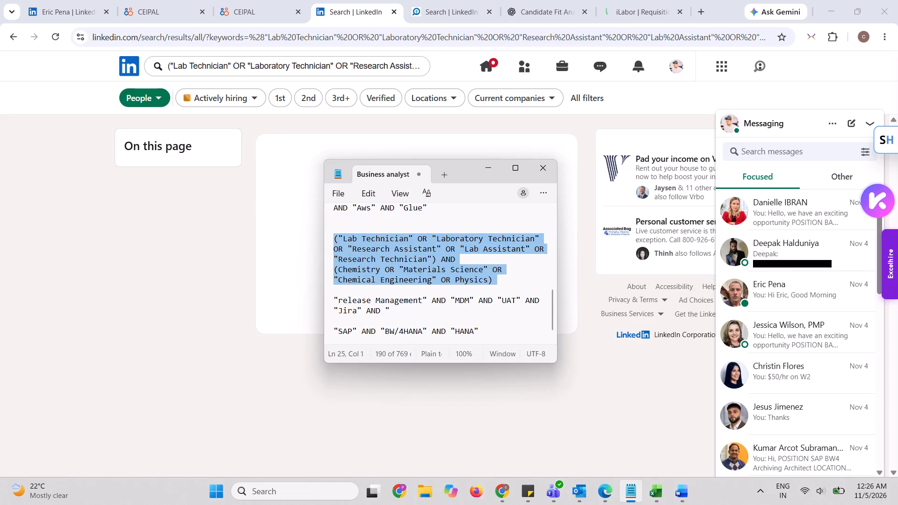
{"action": "key", "text": "ctrl+c"}
{"action": "left_click", "coordinate": [213, 72]}
{"action": "key", "text": "ctrl+a"}
{"action": "key", "text": "ctrl+v"}
{"action": "key", "text": "Return"}
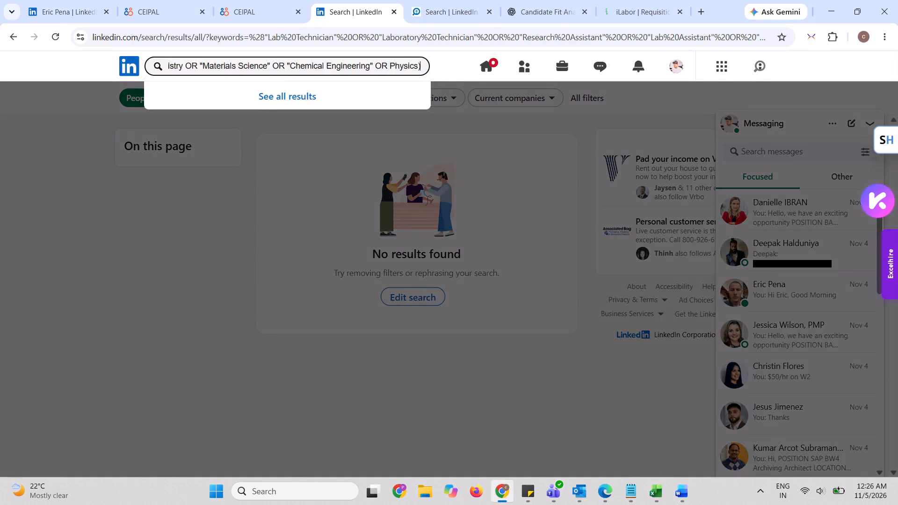
Trim the Chemistry clause and its AND from the LinkedIn query, keeping only the five technician and assistant titles, and rerun the search.
{"action": "left_click", "coordinate": [213, 72]}
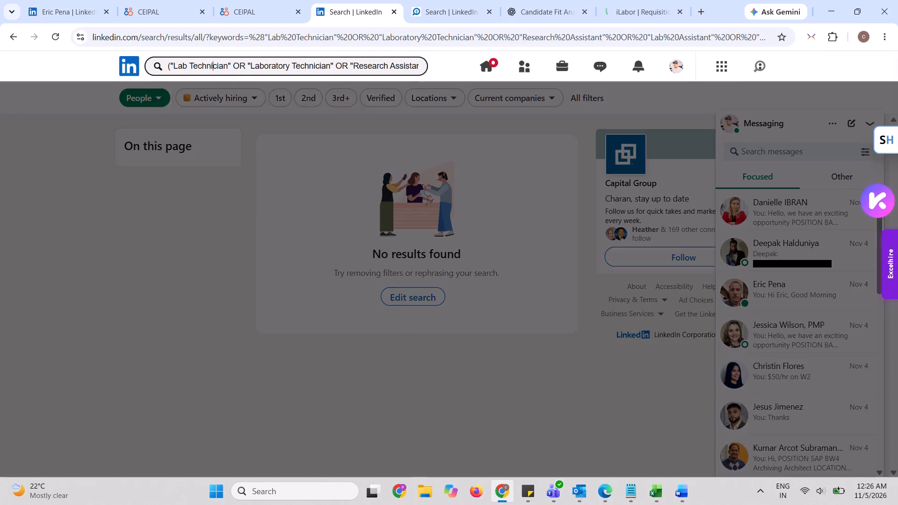
{"action": "left_click_drag", "start_coordinate": [290, 64], "coordinate": [573, 75]}
{"action": "key", "text": "Right"}
{"action": "key", "text": "BackSpace"}
{"action": "key", "text": "BackSpace"}
{"action": "key", "text": "BackSpace"}
{"action": "key", "text": "BackSpace"}
{"action": "key", "text": "BackSpace"}
{"action": "key", "text": "BackSpace"}
{"action": "key", "text": "BackSpace"}
{"action": "key", "text": "BackSpace"}
{"action": "key", "text": "BackSpace"}
{"action": "key", "text": "BackSpace"}
{"action": "key", "text": "BackSpace"}
{"action": "key", "text": "BackSpace"}
{"action": "key", "text": "BackSpace"}
{"action": "key", "text": "BackSpace"}
{"action": "key", "text": "BackSpace"}
{"action": "key", "text": "BackSpace"}
{"action": "key", "text": "BackSpace"}
{"action": "key", "text": "BackSpace"}
{"action": "key", "text": "BackSpace"}
{"action": "key", "text": "BackSpace"}
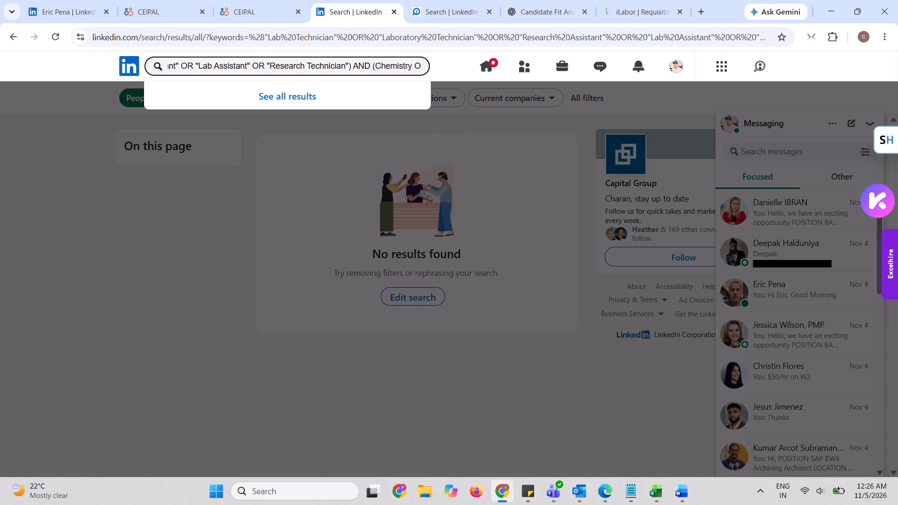
{"action": "key", "text": "BackSpace"}
{"action": "key", "text": "BackSpace"}
{"action": "key", "text": "BackSpace"}
{"action": "key", "text": "BackSpace"}
{"action": "key", "text": "BackSpace"}
{"action": "key", "text": "BackSpace"}
{"action": "key", "text": "BackSpace"}
{"action": "key", "text": "BackSpace"}
{"action": "key", "text": "BackSpace"}
{"action": "key", "text": "BackSpace"}
{"action": "key", "text": "BackSpace"}
{"action": "key", "text": "BackSpace"}
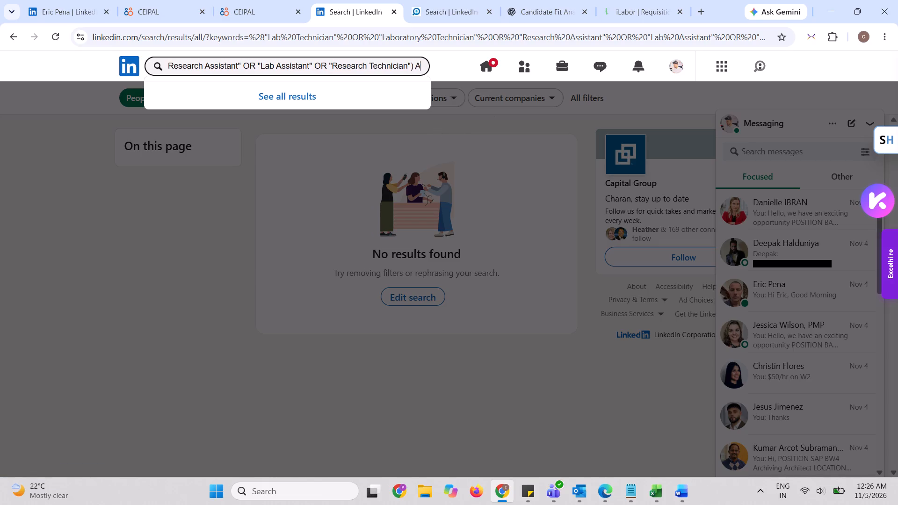
{"action": "key", "text": "Return"}
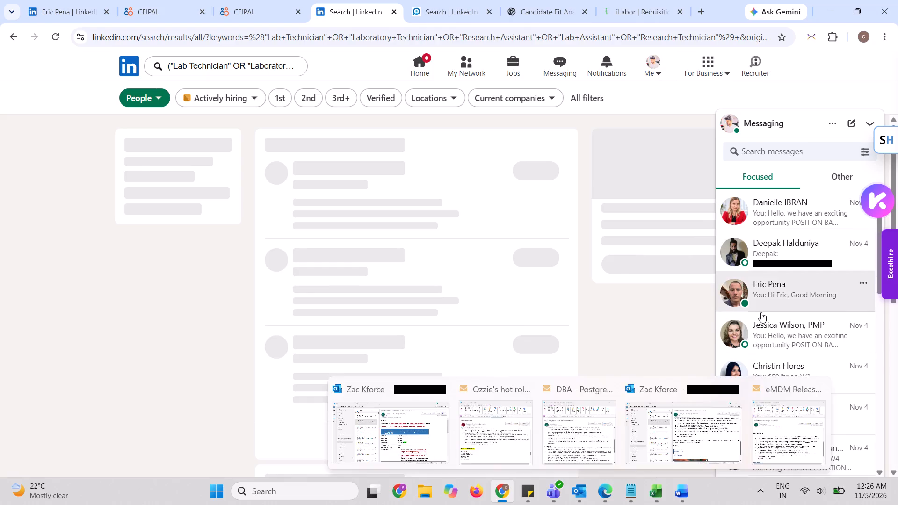
Open the recruiter conversation containing the Laboratory Technician role and copy its Menlo Park location.
{"action": "left_click", "coordinate": [776, 414]}
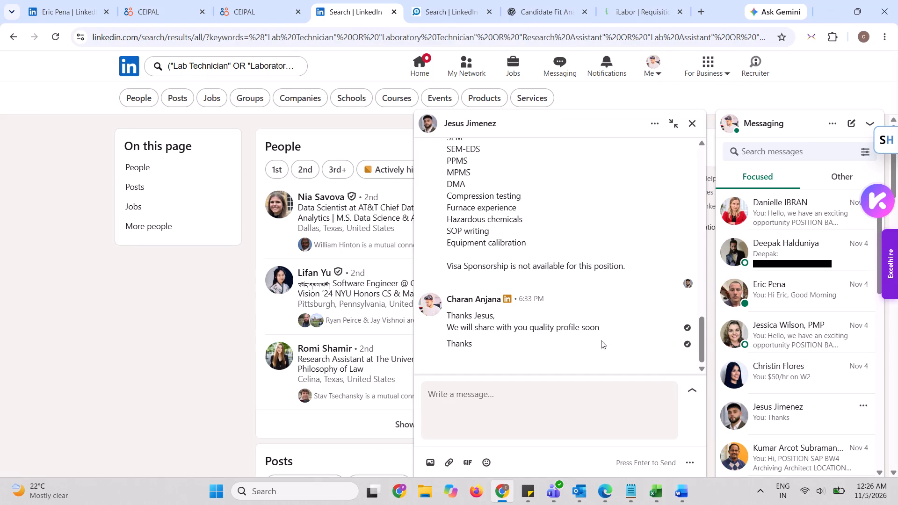
{"action": "scroll", "coordinate": [474, 234], "scroll_direction": "up", "scroll_amount": 5}
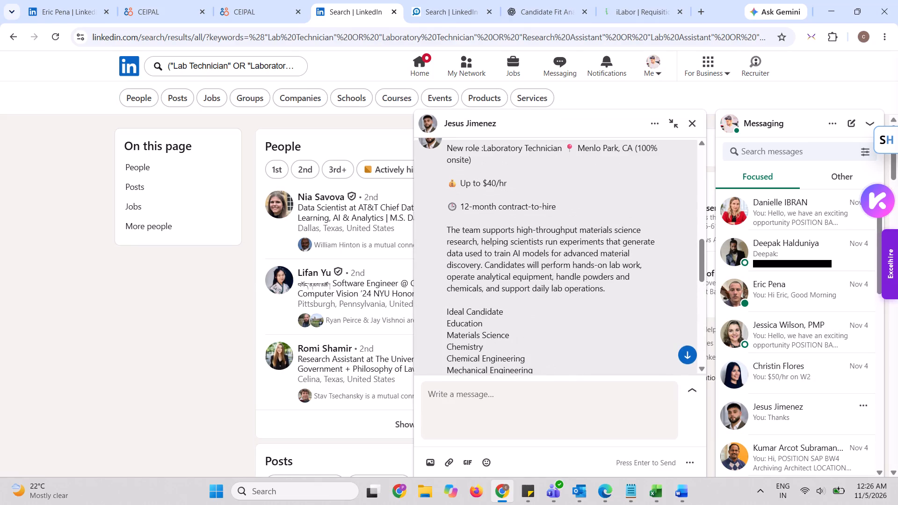
{"action": "scroll", "coordinate": [474, 234], "scroll_direction": "up", "scroll_amount": 1}
{"action": "left_click_drag", "start_coordinate": [579, 148], "coordinate": [608, 148]}
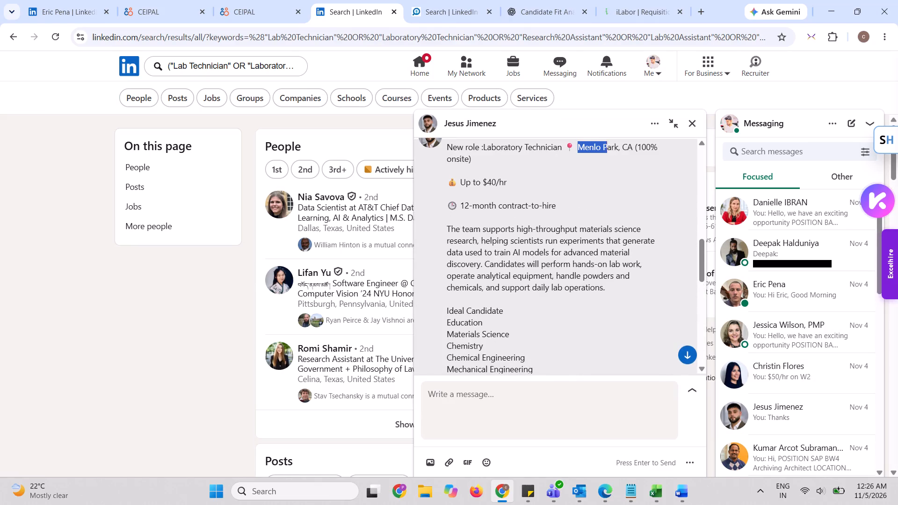
{"action": "left_click_drag", "start_coordinate": [608, 148], "coordinate": [621, 150]}
{"action": "key", "text": "ctrl+c"}
{"action": "key", "text": "ctrl+c"}
Limit the search to people located in Menlo Park, California, United States, and close the recruiter conversation.
{"action": "left_click", "coordinate": [137, 94]}
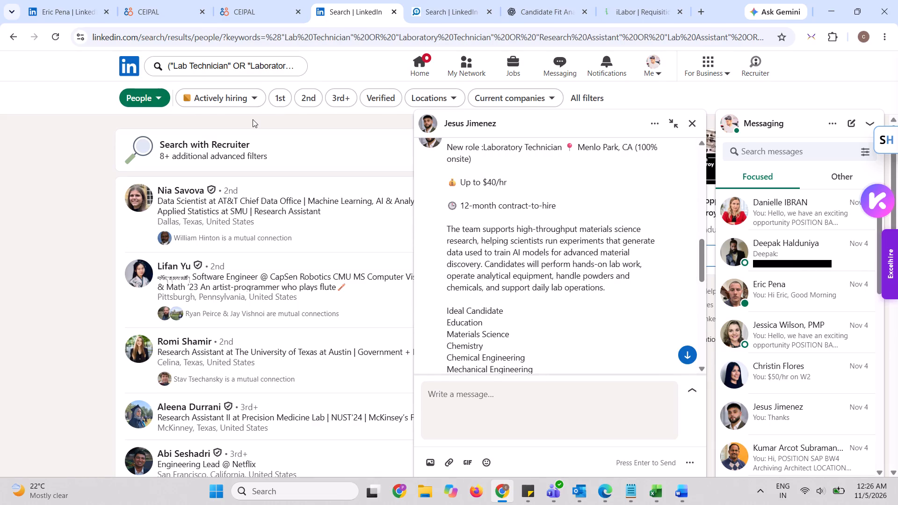
{"action": "left_click", "coordinate": [429, 96]}
{"action": "left_click", "coordinate": [437, 129]}
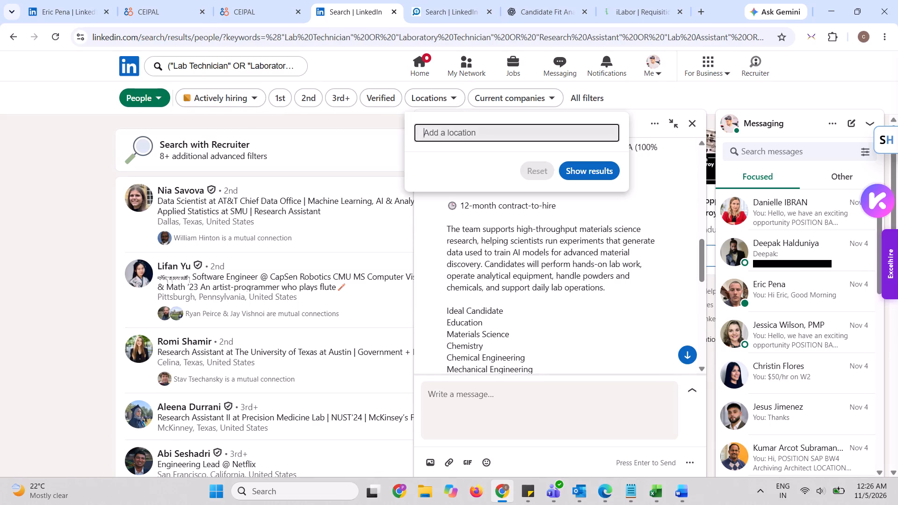
{"action": "key", "text": "ctrl+v"}
{"action": "left_click", "coordinate": [474, 154]}
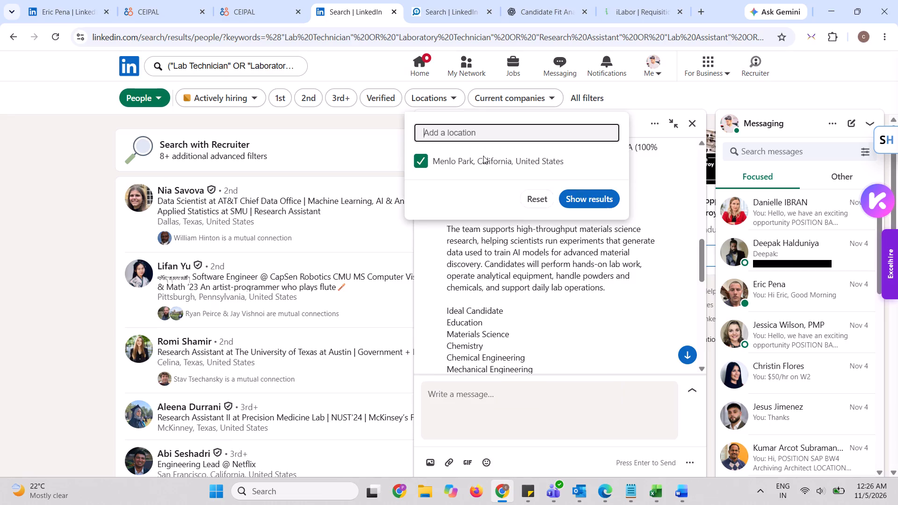
{"action": "left_click", "coordinate": [585, 195]}
{"action": "left_click", "coordinate": [695, 126]}
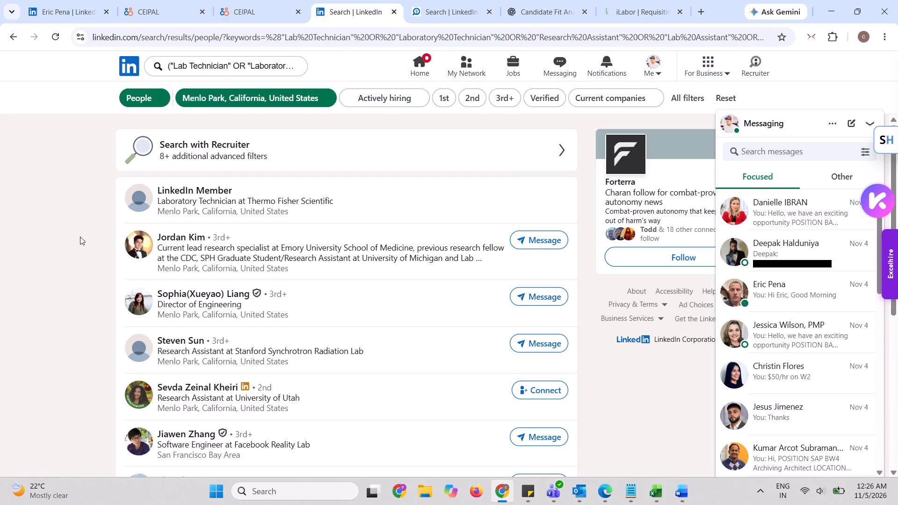
Open six profiles in separate tabs: Emory specialist, Stanford Synchrotron and University of Utah assistants, Stanford Medicine and Facebook scientists, and the Meta SWE.
{"action": "left_click", "coordinate": [174, 241], "text": "ctrl"}
{"action": "left_click", "coordinate": [186, 346], "text": "ctrl"}
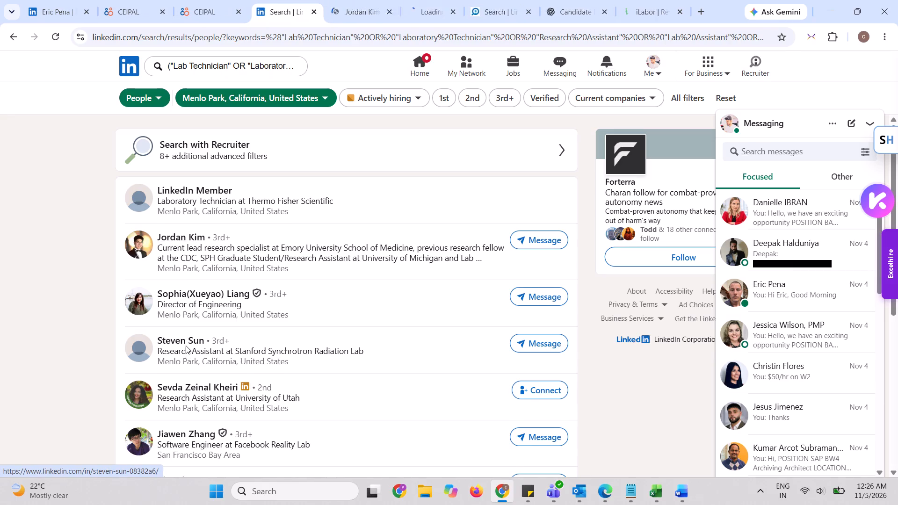
{"action": "scroll", "coordinate": [186, 346], "scroll_direction": "down", "scroll_amount": 2, "text": "ctrl"}
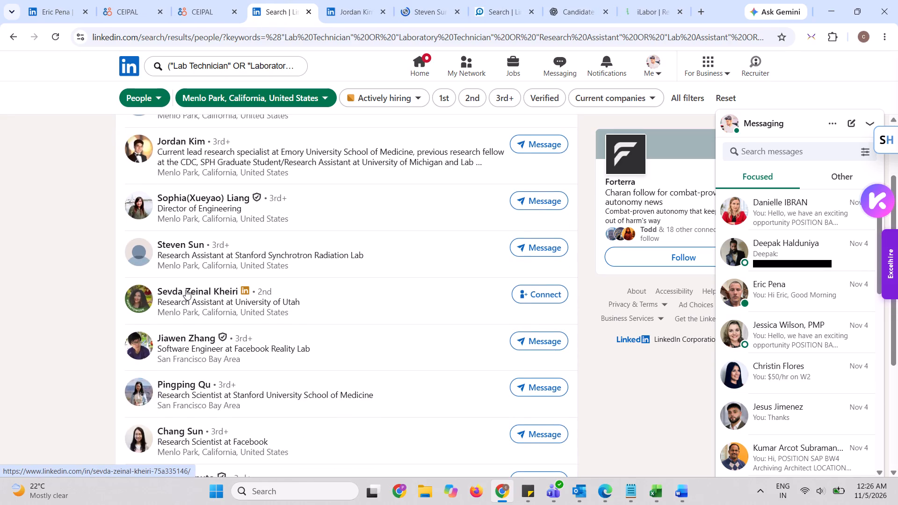
{"action": "left_click", "coordinate": [186, 289], "text": "ctrl"}
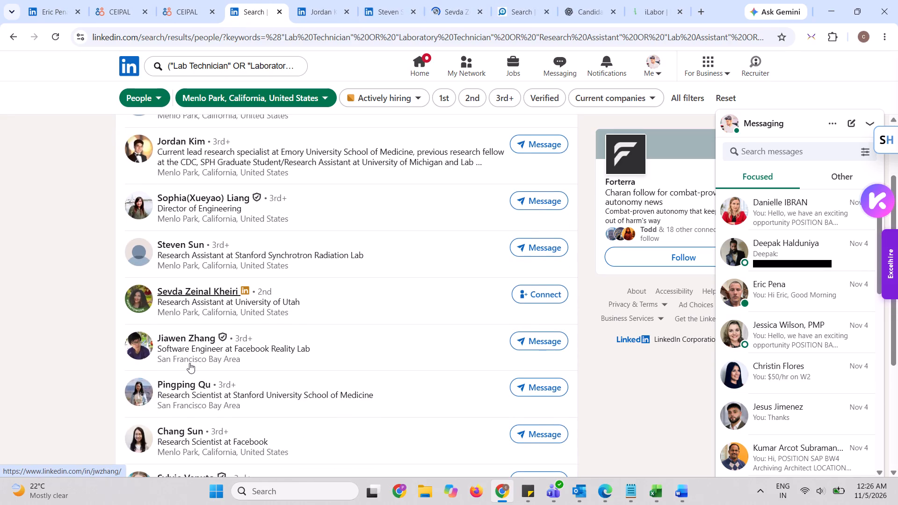
{"action": "scroll", "coordinate": [189, 363], "scroll_direction": "down", "scroll_amount": 3, "text": "ctrl"}
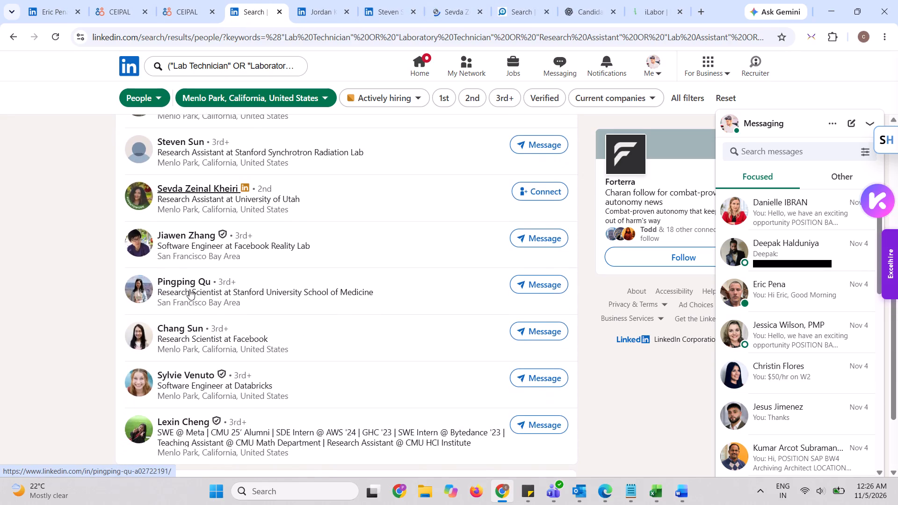
{"action": "left_click", "coordinate": [192, 280], "text": "ctrl"}
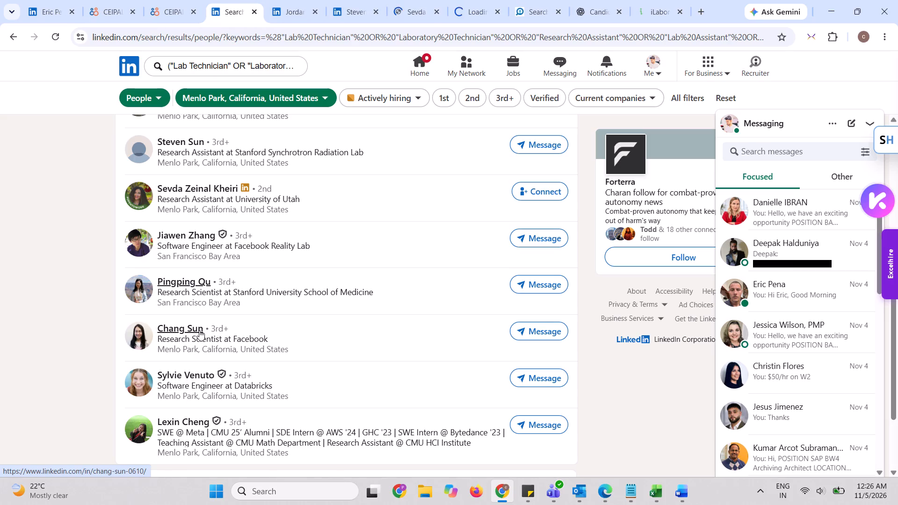
{"action": "left_click", "coordinate": [199, 330], "text": "ctrl"}
{"action": "scroll", "coordinate": [199, 330], "scroll_direction": "down", "scroll_amount": 3, "text": "ctrl"}
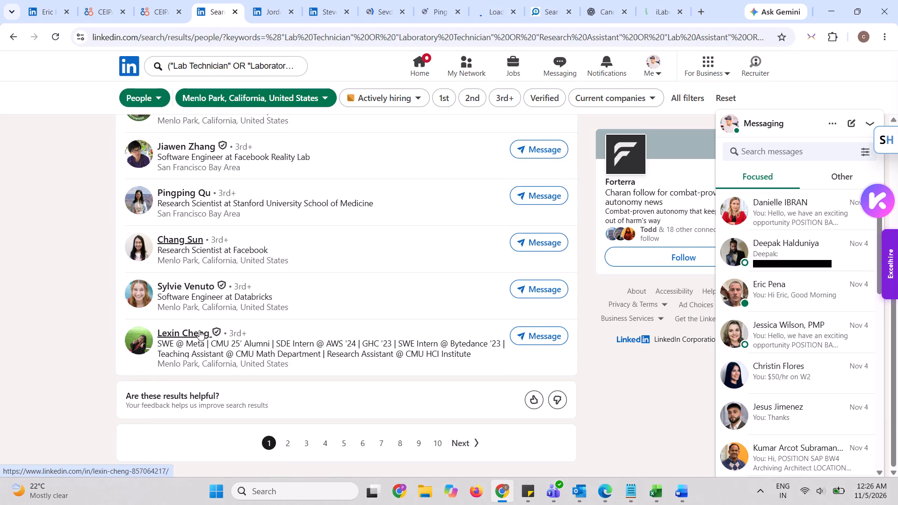
{"action": "left_click", "coordinate": [199, 330], "text": "ctrl"}
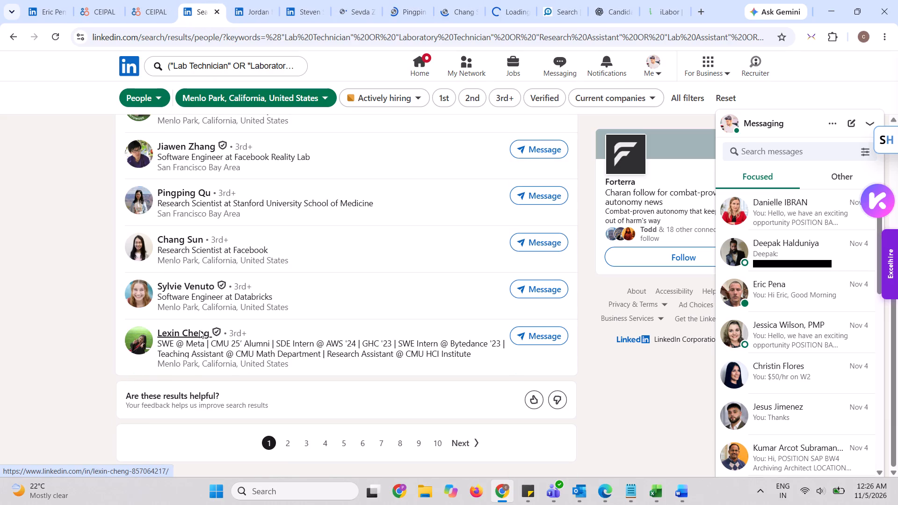
Send the Emory University lead research specialist a connection invitation without a note and close that profile.
{"action": "left_click", "coordinate": [253, 0]}
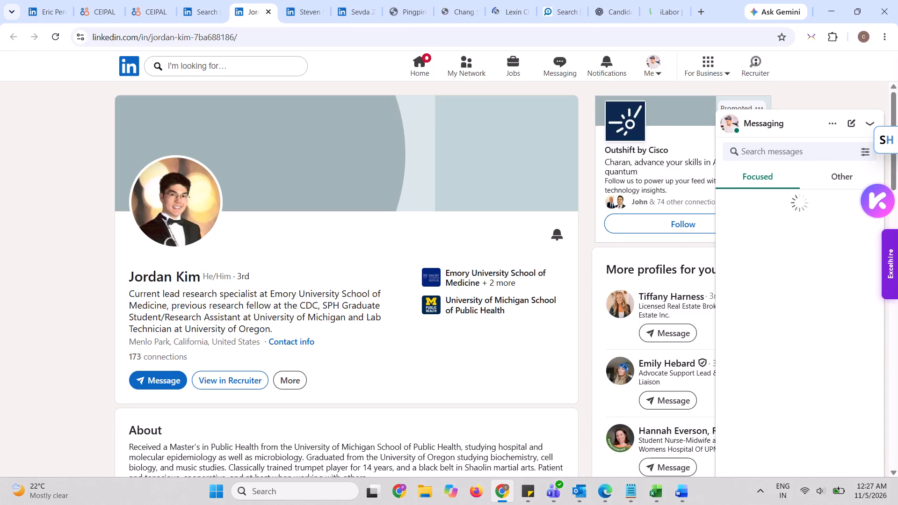
{"action": "left_click", "coordinate": [294, 382]}
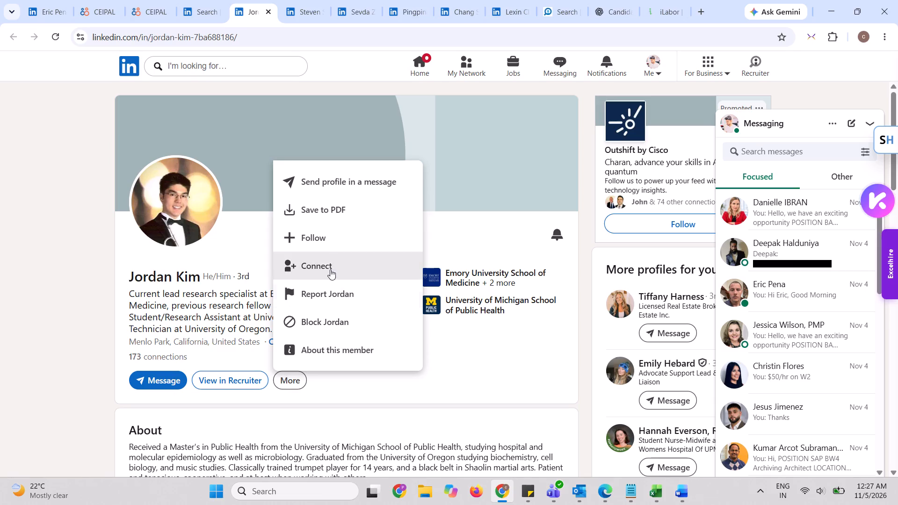
{"action": "left_click", "coordinate": [326, 262]}
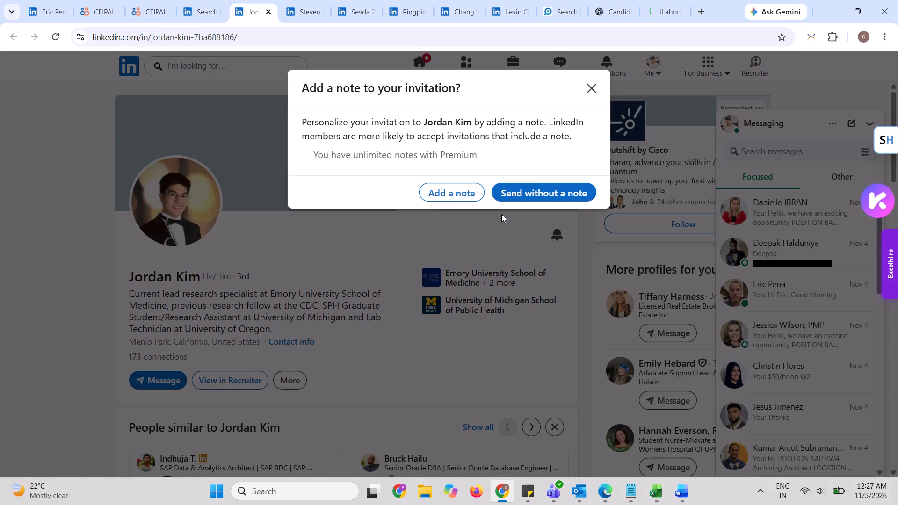
{"action": "left_click", "coordinate": [538, 194]}
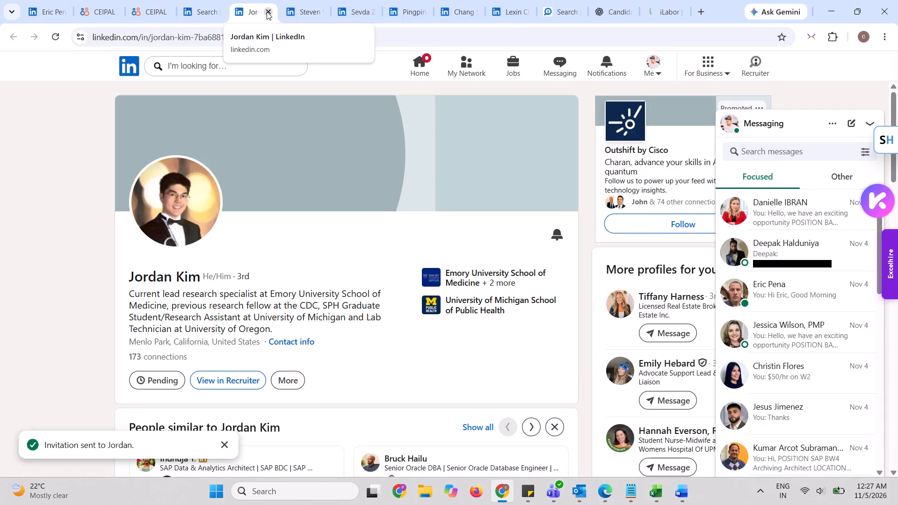
{"action": "left_click", "coordinate": [267, 12]}
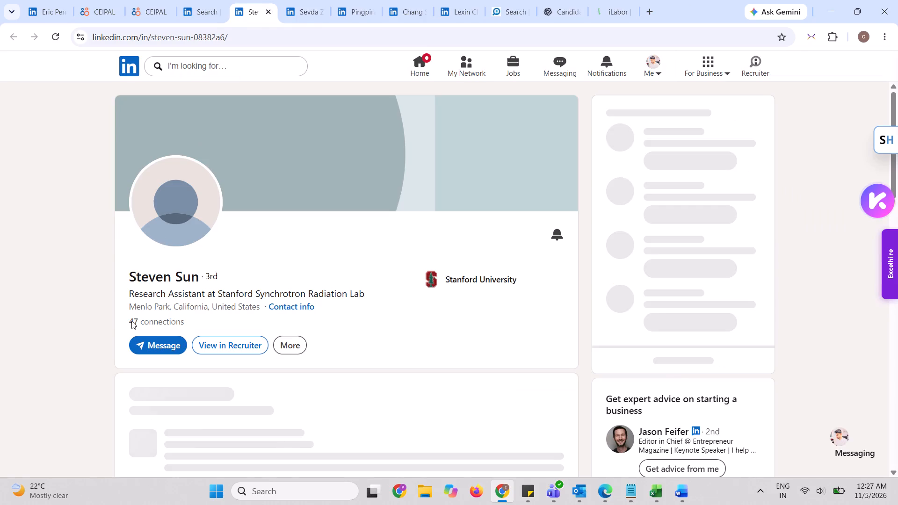
Review the work experience of the Stanford Synchrotron Radiation Lab research assistant and close that profile.
{"action": "scroll", "coordinate": [131, 321], "scroll_direction": "down", "scroll_amount": 2}
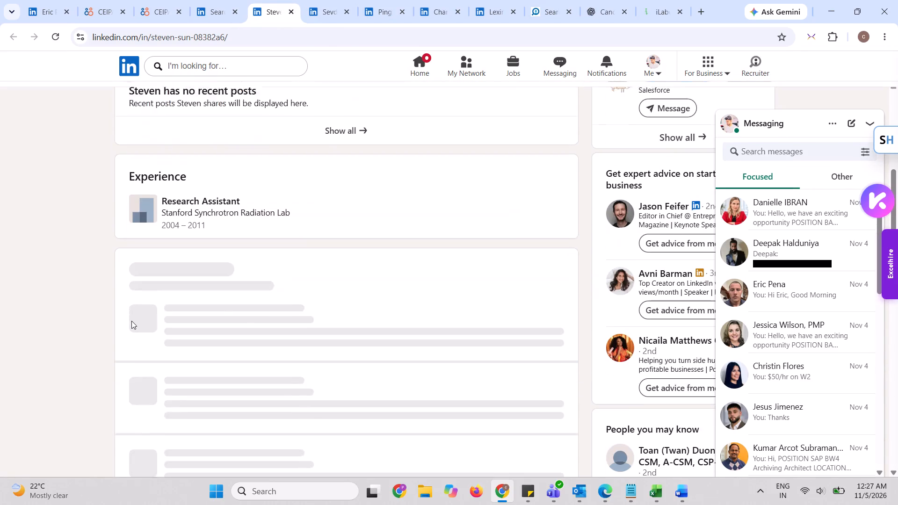
{"action": "scroll", "coordinate": [131, 321], "scroll_direction": "down", "scroll_amount": 1}
{"action": "left_click", "coordinate": [291, 11]}
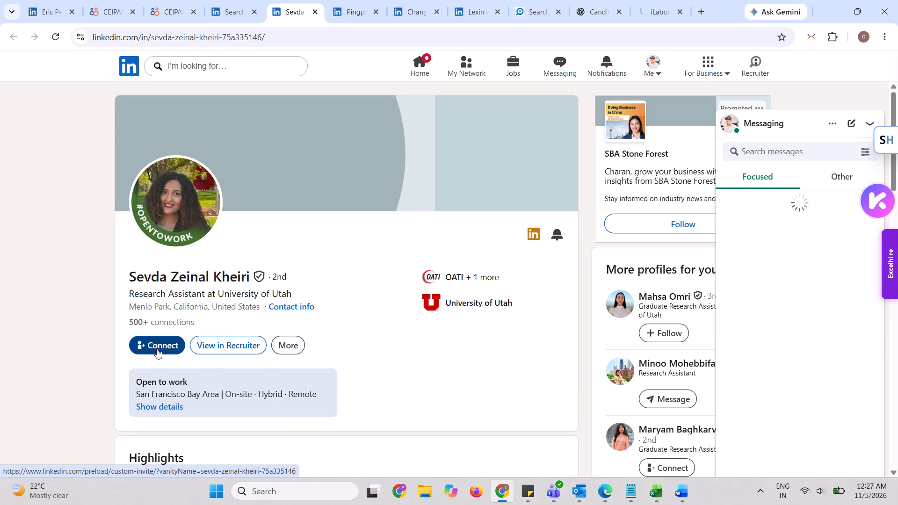
Send the University of Utah research assistant a connection invitation without a note.
{"action": "left_click", "coordinate": [155, 347]}
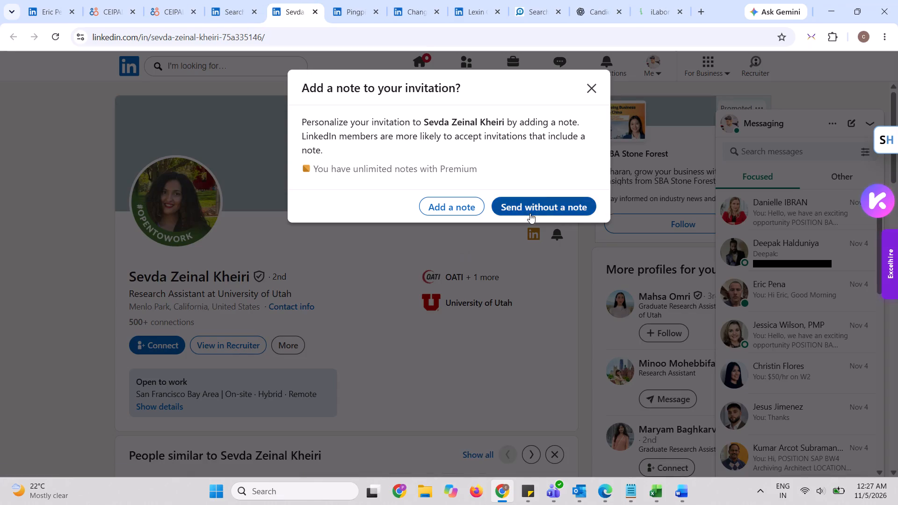
{"action": "left_click", "coordinate": [530, 213]}
Review the work experience of the University of Utah research assistant and close that profile.
{"action": "scroll", "coordinate": [369, 316], "scroll_direction": "down", "scroll_amount": 5}
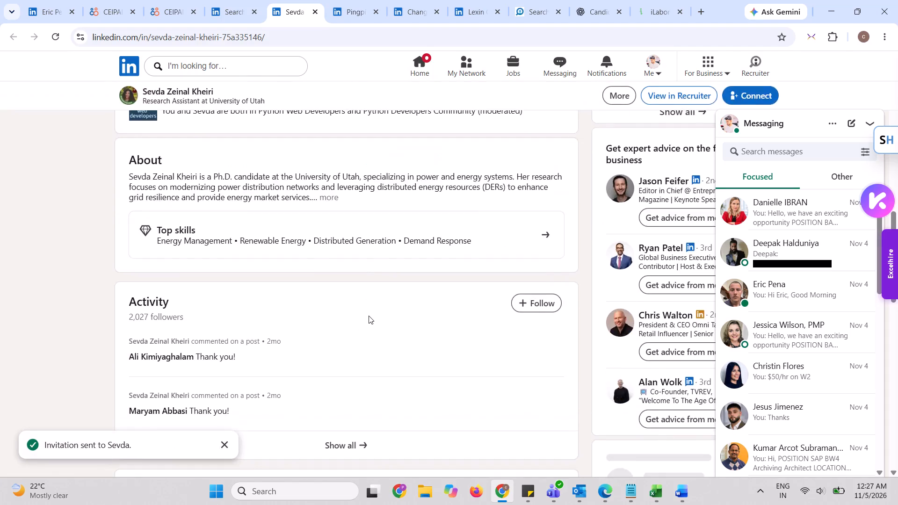
{"action": "scroll", "coordinate": [369, 316], "scroll_direction": "down", "scroll_amount": 6}
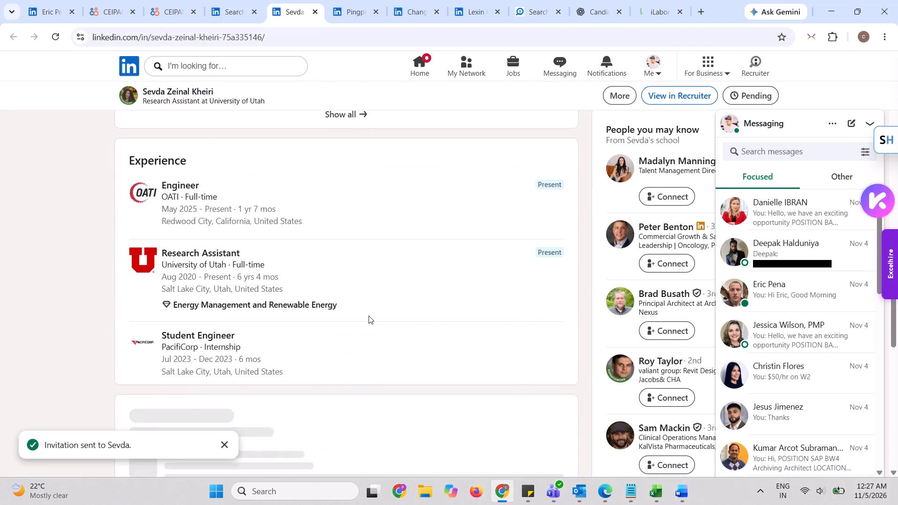
{"action": "scroll", "coordinate": [369, 316], "scroll_direction": "down", "scroll_amount": 3}
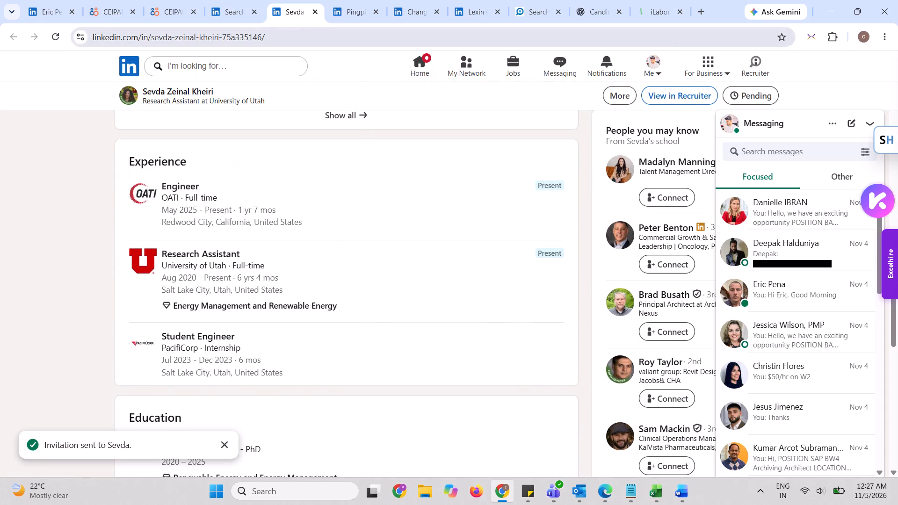
{"action": "left_click", "coordinate": [315, 10]}
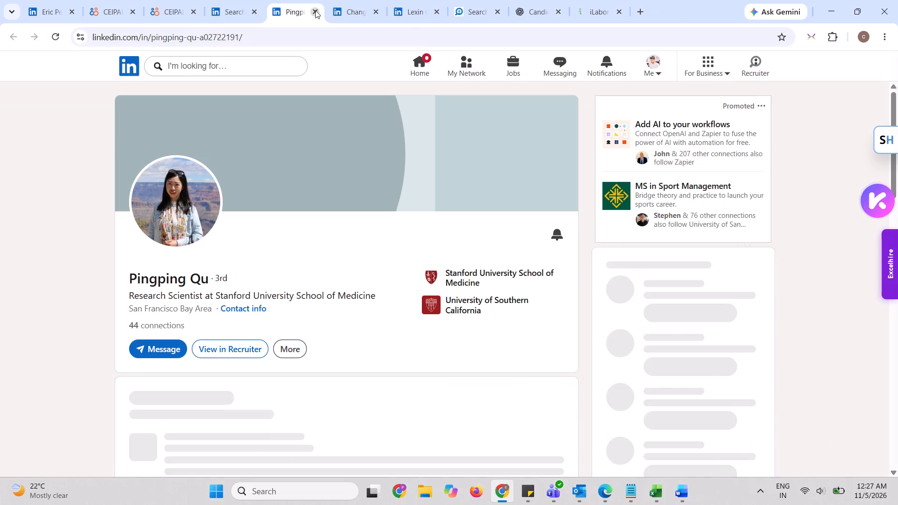
Check the Stanford University School of Medicine research scientist's experience, send a connection invitation without a note and close that profile.
{"action": "scroll", "coordinate": [368, 385], "scroll_direction": "down", "scroll_amount": 4}
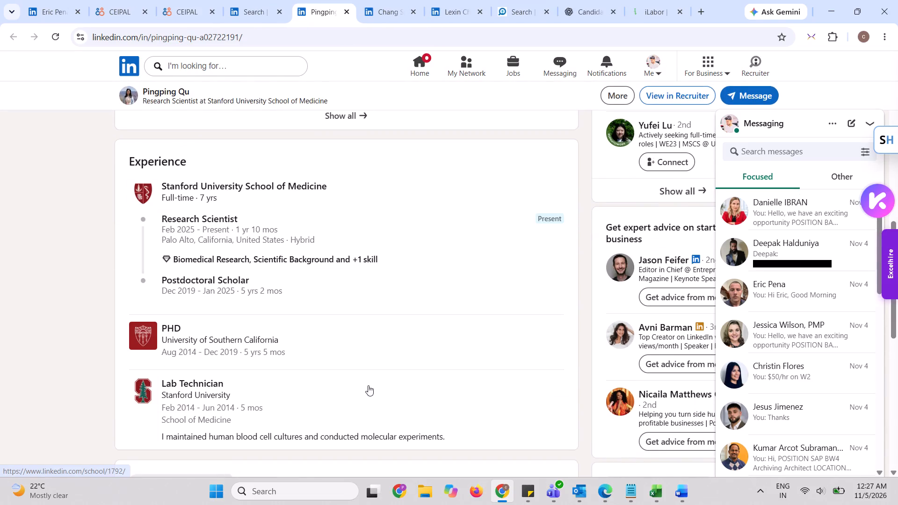
{"action": "scroll", "coordinate": [368, 385], "scroll_direction": "up", "scroll_amount": 7}
{"action": "left_click", "coordinate": [299, 345]}
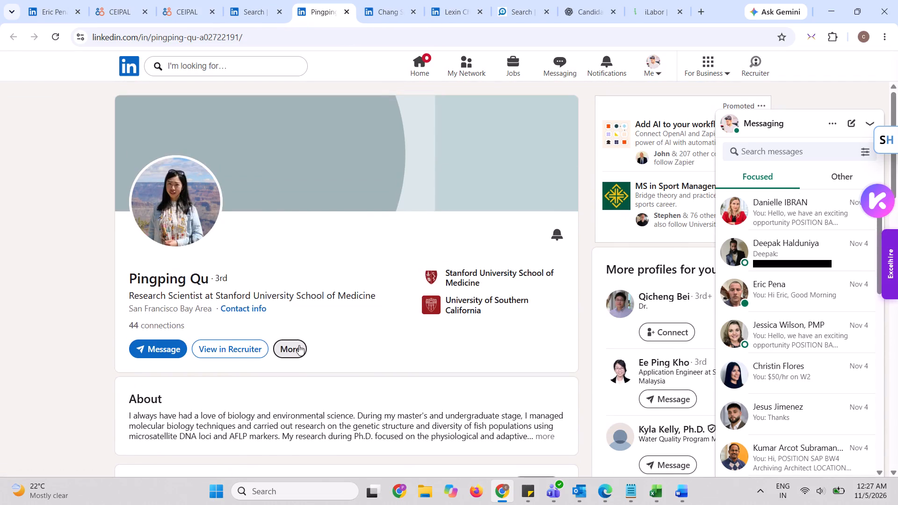
{"action": "left_click", "coordinate": [337, 225]}
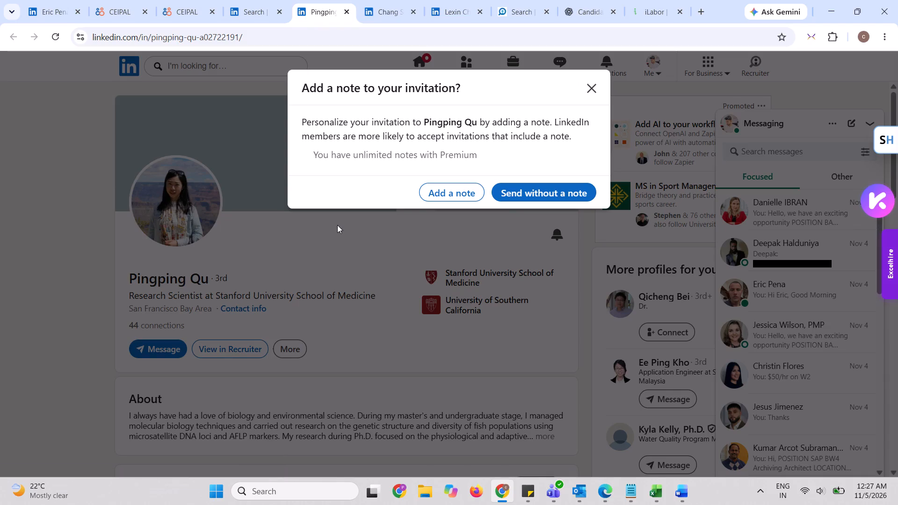
{"action": "left_click", "coordinate": [520, 197]}
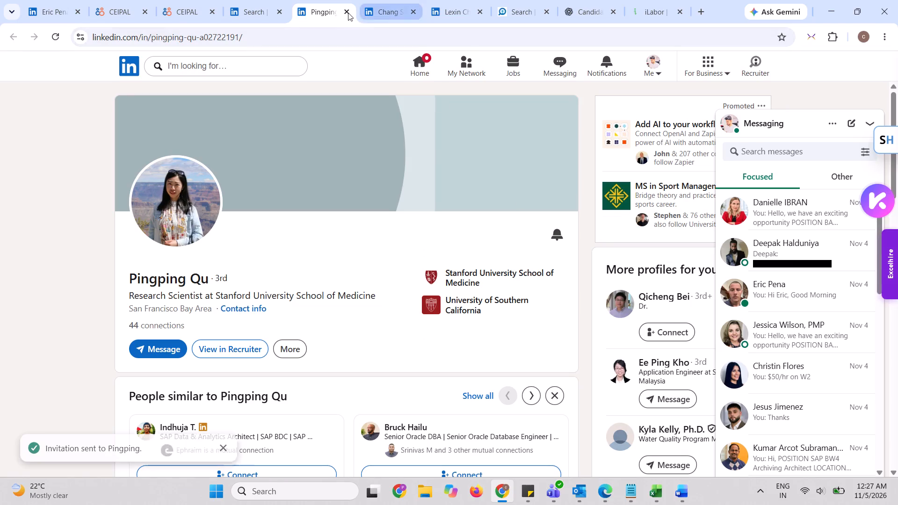
{"action": "left_click", "coordinate": [348, 12]}
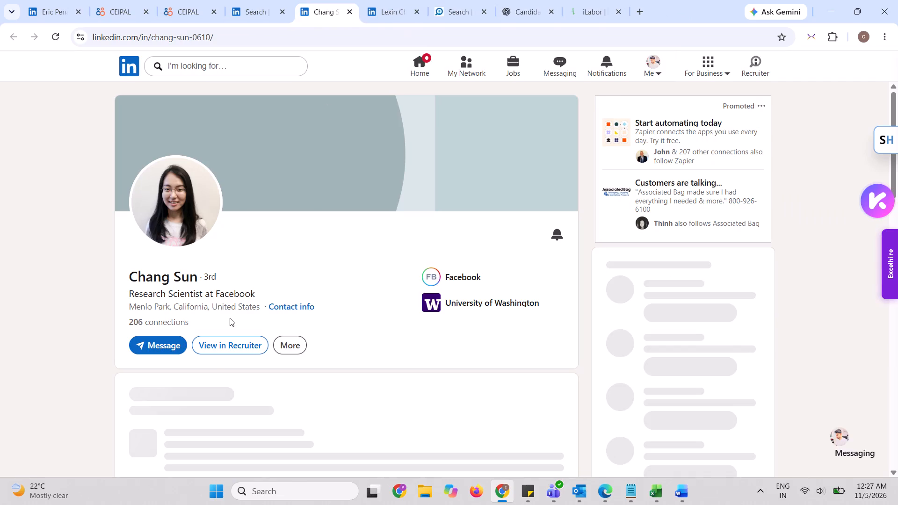
Send the Facebook research scientist a connection invitation without a note and close that profile.
{"action": "left_click", "coordinate": [288, 351]}
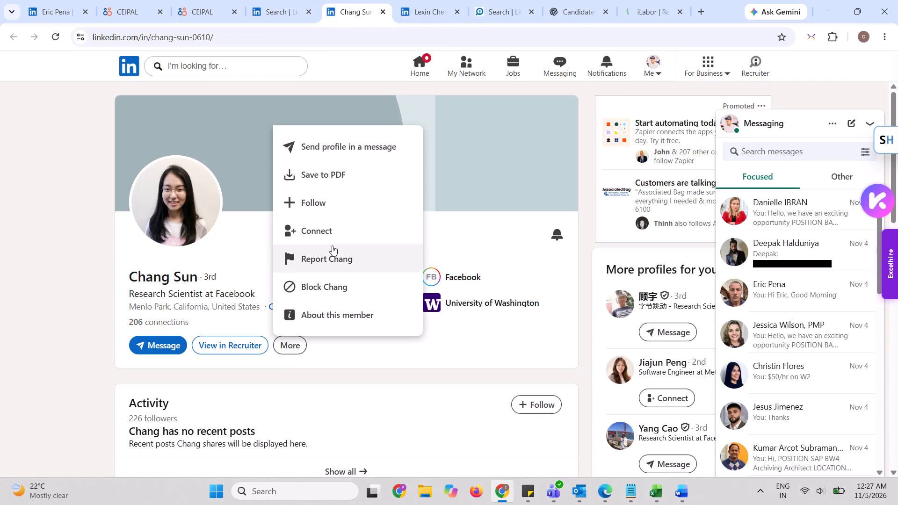
{"action": "left_click", "coordinate": [329, 232]}
{"action": "left_click", "coordinate": [557, 190]}
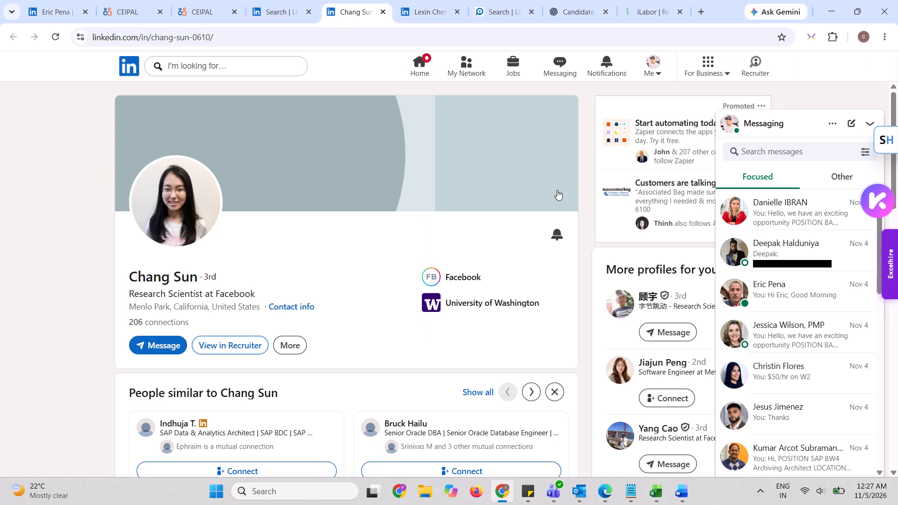
{"action": "left_click", "coordinate": [385, 13]}
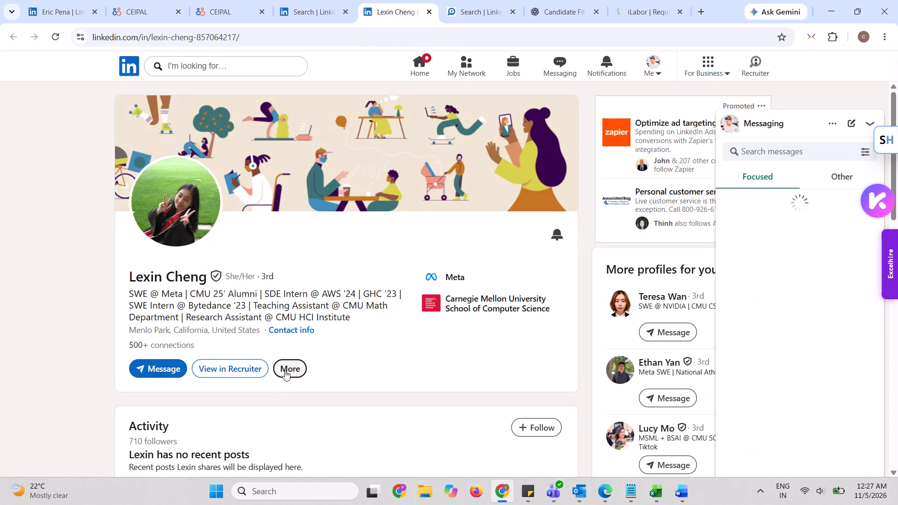
Send the Meta SWE and CMU alumna a connection invitation without a note and close that profile.
{"action": "left_click", "coordinate": [285, 370]}
{"action": "left_click", "coordinate": [323, 254]}
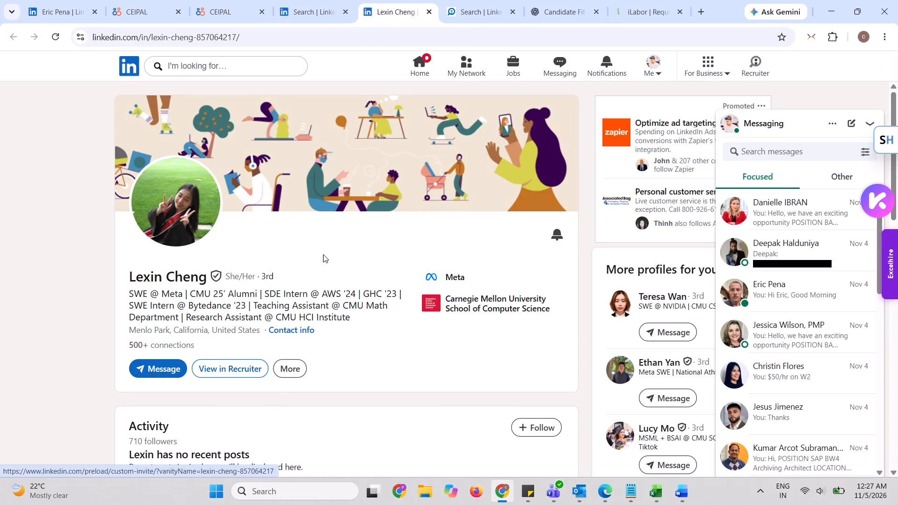
{"action": "left_click", "coordinate": [549, 184]}
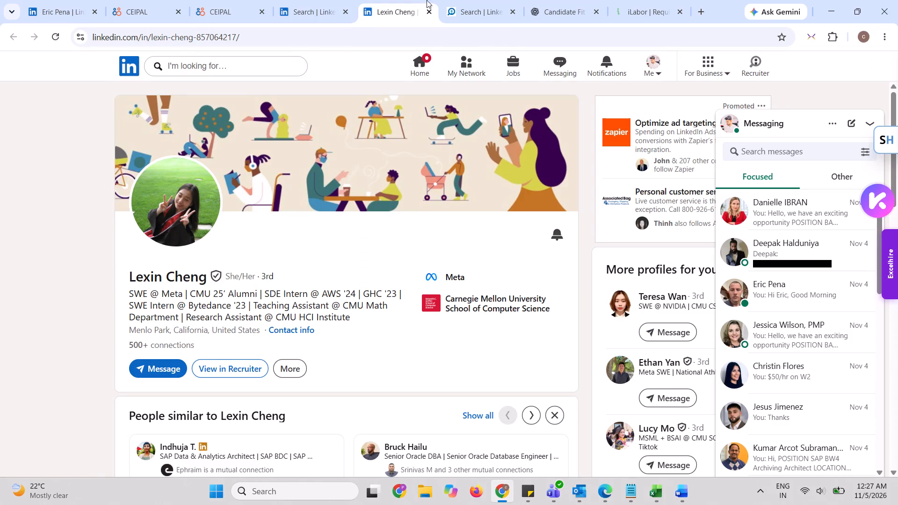
{"action": "left_click", "coordinate": [429, 12]}
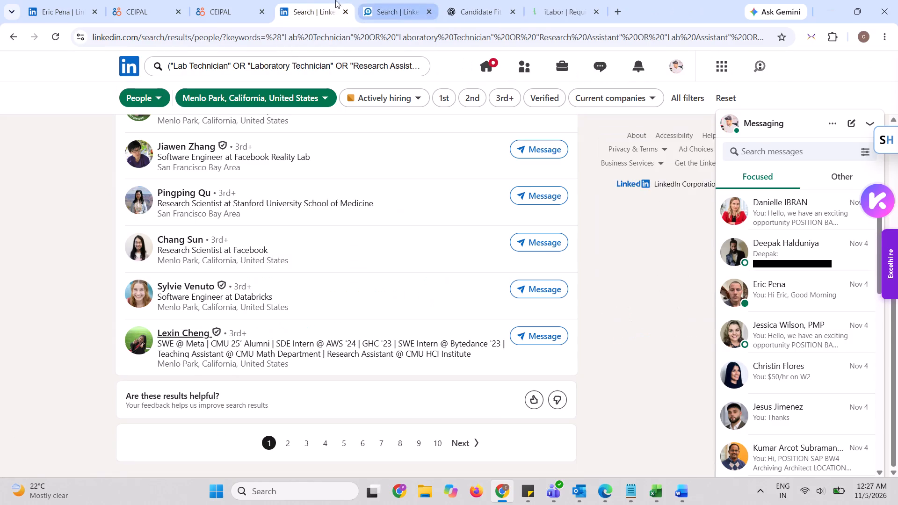
From page 2 of the people results, open in separate tabs the Stanford Medicine research assistant and the five Meta and Facebook research scientists.
{"action": "left_click", "coordinate": [285, 441]}
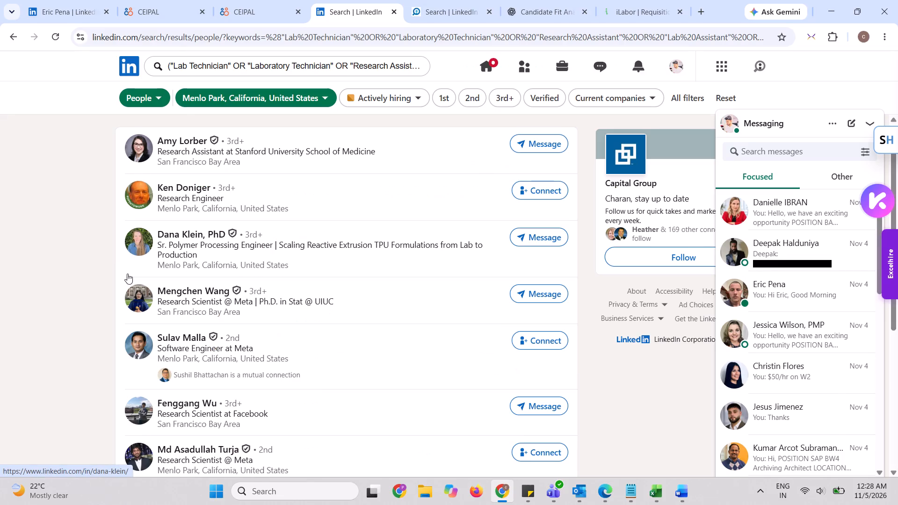
{"action": "left_click", "coordinate": [179, 144], "text": "ctrl"}
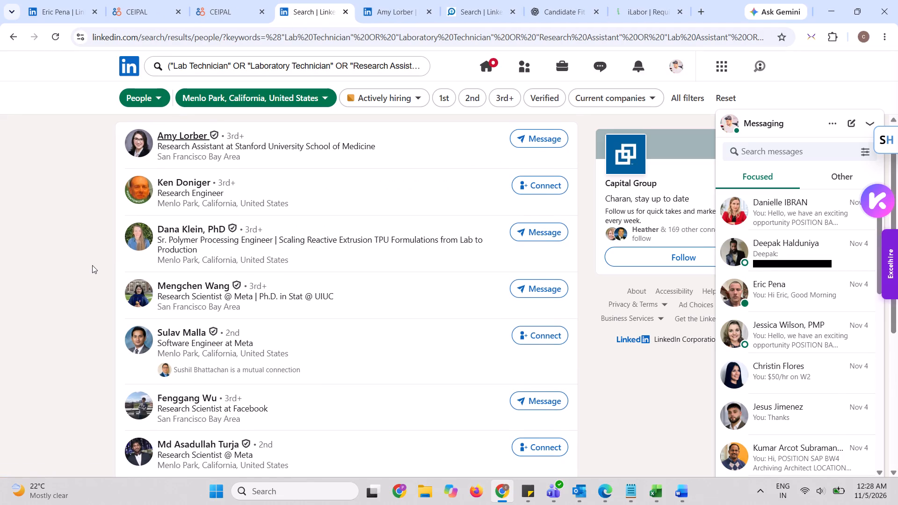
{"action": "scroll", "coordinate": [92, 265], "scroll_direction": "down", "scroll_amount": 1, "text": "ctrl"}
{"action": "left_click", "coordinate": [178, 243], "text": "ctrl"}
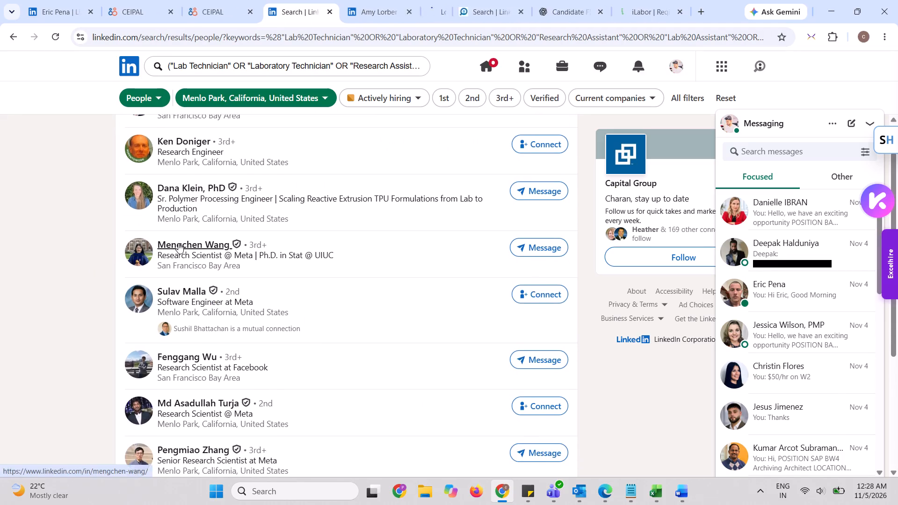
{"action": "scroll", "coordinate": [174, 308], "scroll_direction": "down", "scroll_amount": 2, "text": "ctrl"}
{"action": "left_click", "coordinate": [185, 262], "text": "ctrl"}
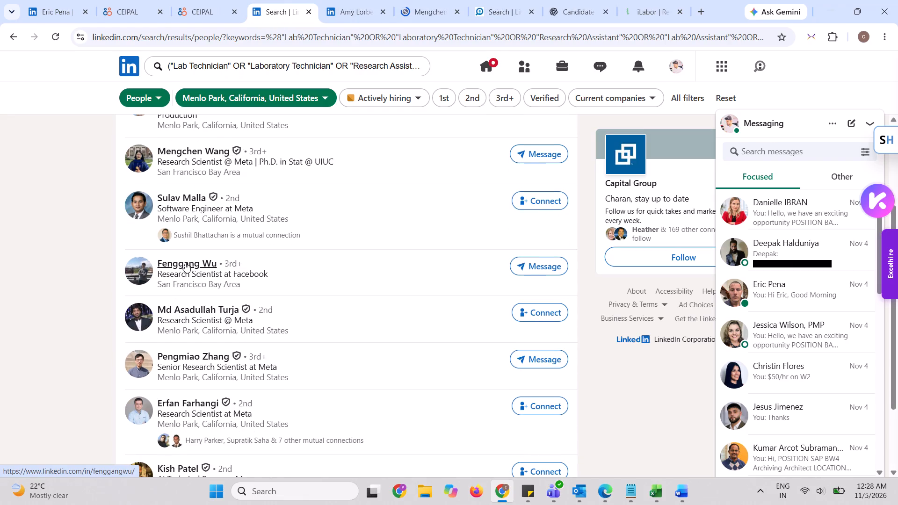
{"action": "left_click", "coordinate": [206, 306], "text": "ctrl"}
{"action": "scroll", "coordinate": [206, 306], "scroll_direction": "down", "scroll_amount": 2, "text": "ctrl"}
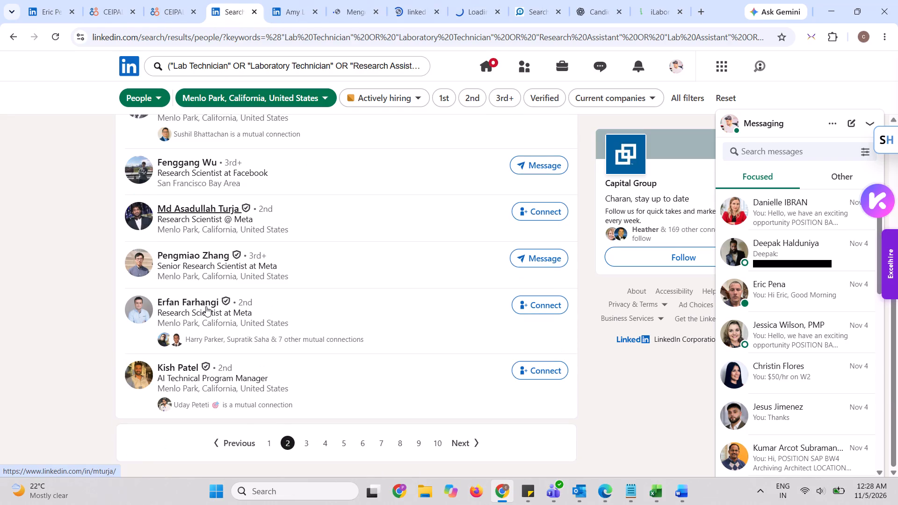
{"action": "left_click", "coordinate": [201, 256], "text": "ctrl"}
{"action": "left_click", "coordinate": [201, 301], "text": "ctrl"}
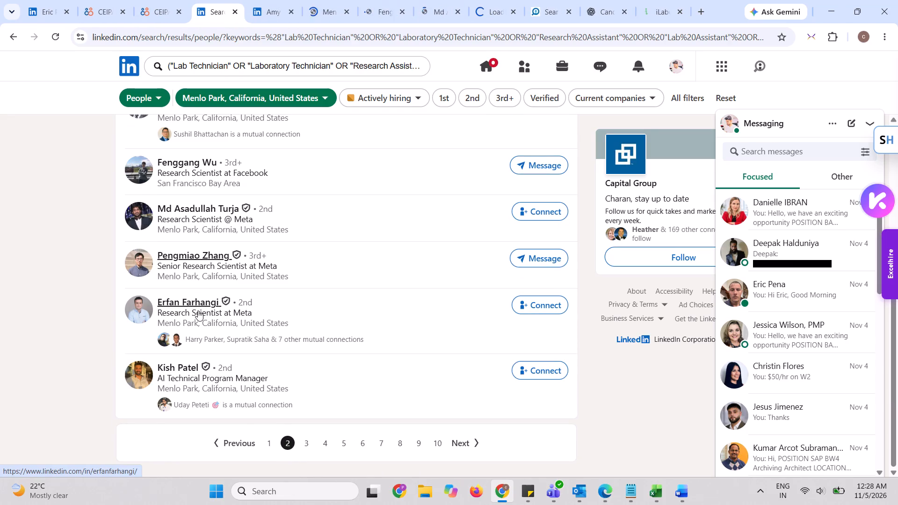
Advance the people search results to page 3.
{"action": "left_click", "coordinate": [307, 443]}
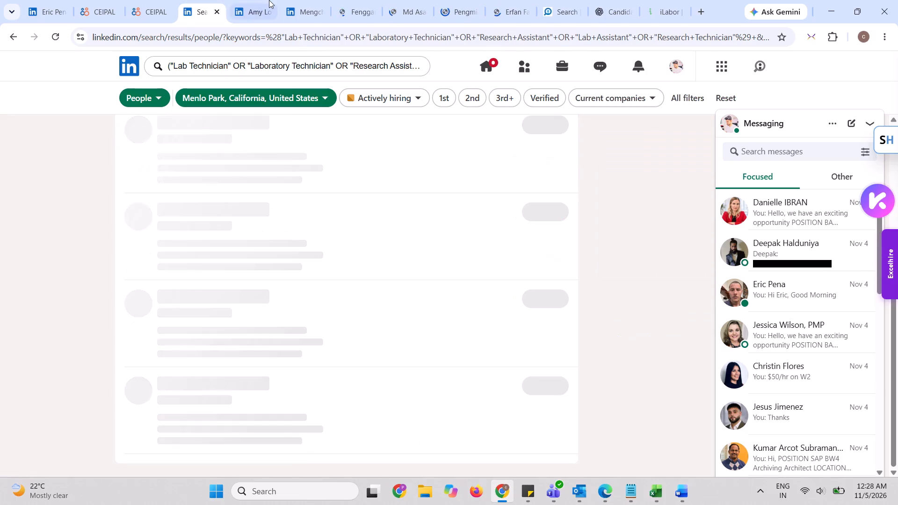
Review the work experience of the Stanford University School of Medicine research assistant and close that profile.
{"action": "left_click", "coordinate": [263, 0]}
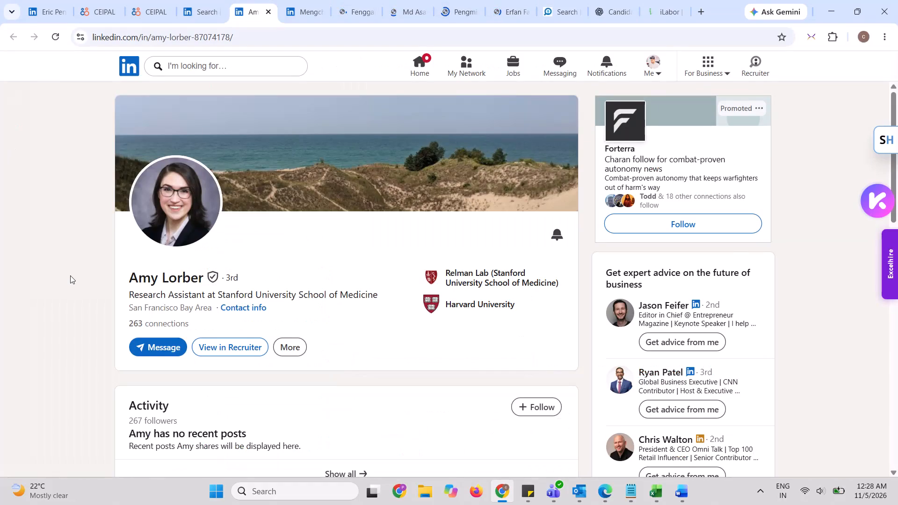
{"action": "scroll", "coordinate": [70, 275], "scroll_direction": "down", "scroll_amount": 2}
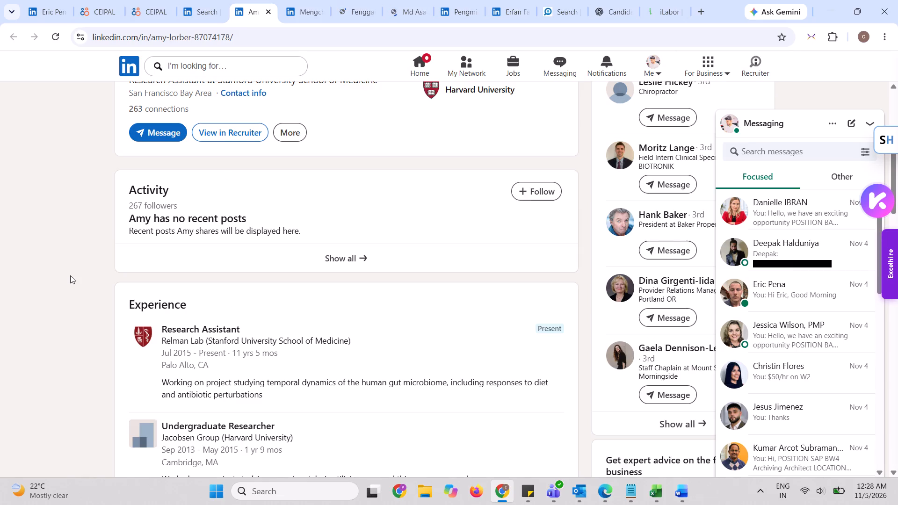
{"action": "scroll", "coordinate": [80, 300], "scroll_direction": "down", "scroll_amount": 1}
{"action": "scroll", "coordinate": [80, 300], "scroll_direction": "up", "scroll_amount": 8}
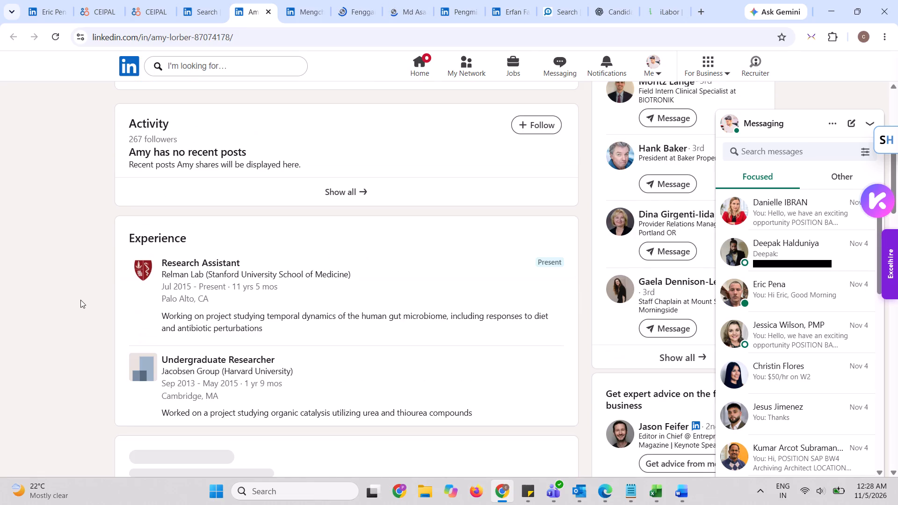
{"action": "left_click", "coordinate": [264, 15]}
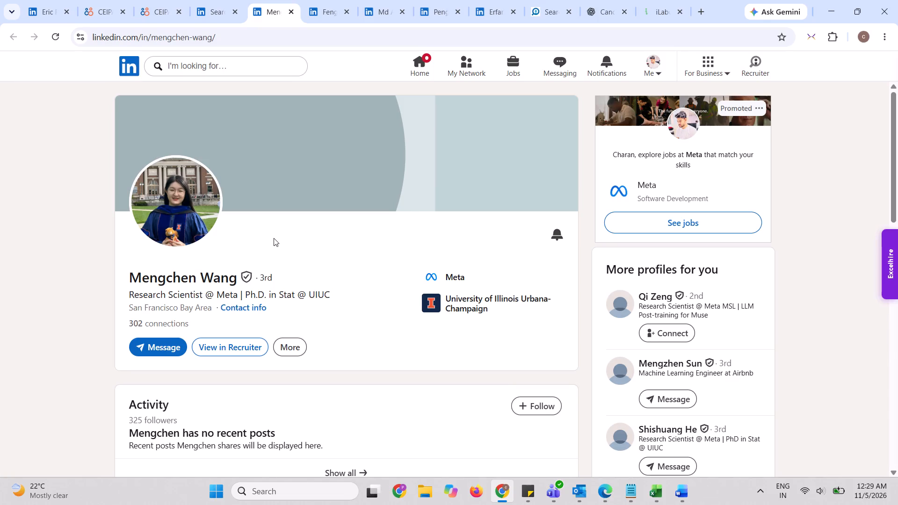
Review the work experience of the Meta research scientist with the UIUC statistics Ph.D. and close that profile.
{"action": "scroll", "coordinate": [274, 238], "scroll_direction": "down", "scroll_amount": 3}
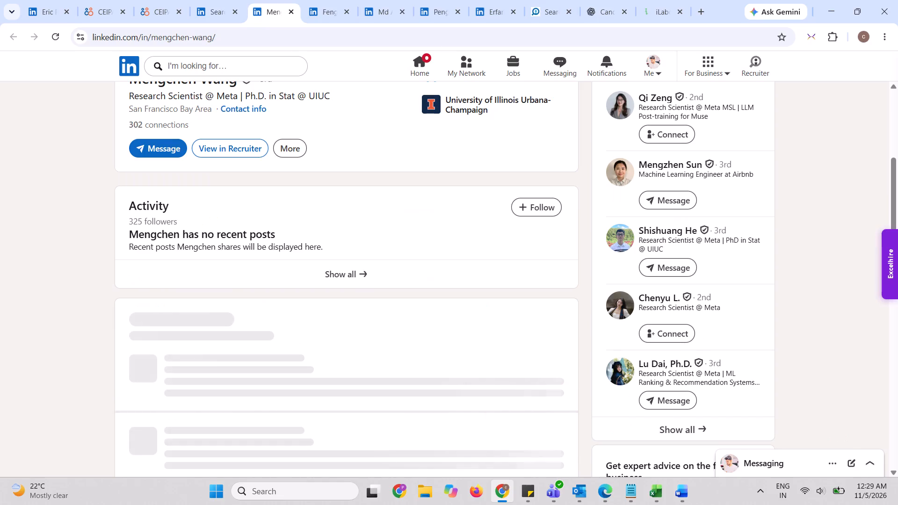
{"action": "scroll", "coordinate": [274, 238], "scroll_direction": "down", "scroll_amount": 1}
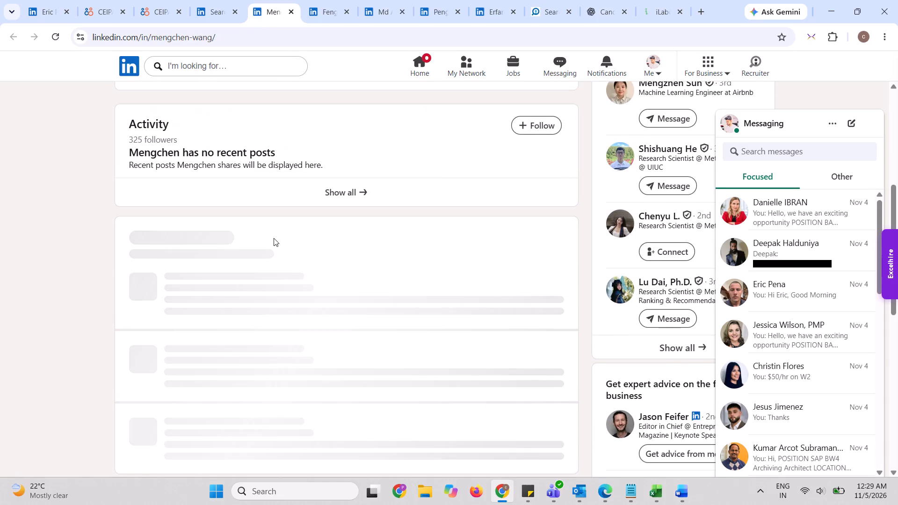
{"action": "scroll", "coordinate": [274, 238], "scroll_direction": "down", "scroll_amount": 2}
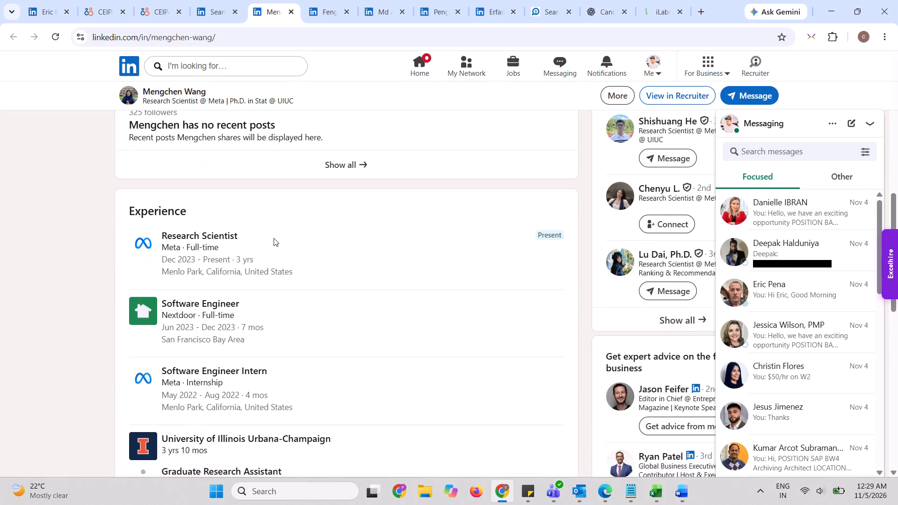
{"action": "scroll", "coordinate": [274, 238], "scroll_direction": "down", "scroll_amount": 1}
{"action": "scroll", "coordinate": [325, 226], "scroll_direction": "up", "scroll_amount": 1}
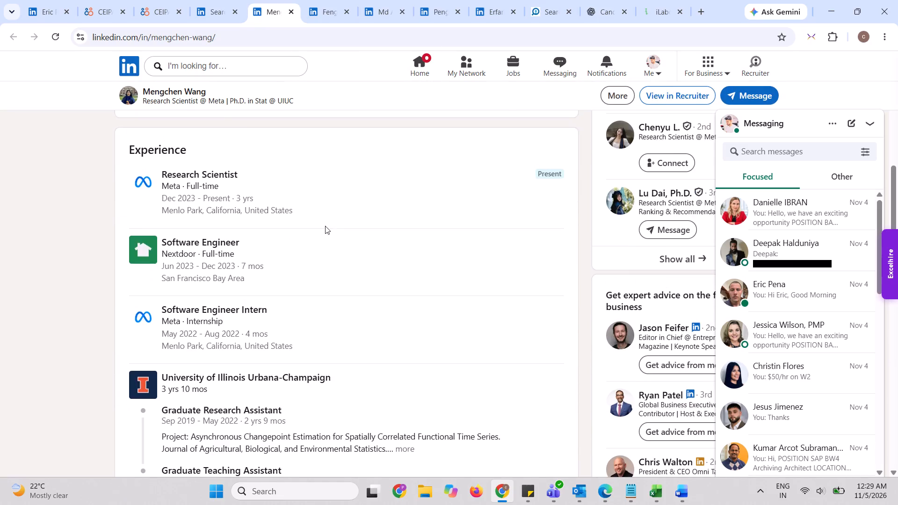
{"action": "scroll", "coordinate": [325, 226], "scroll_direction": "up", "scroll_amount": 4}
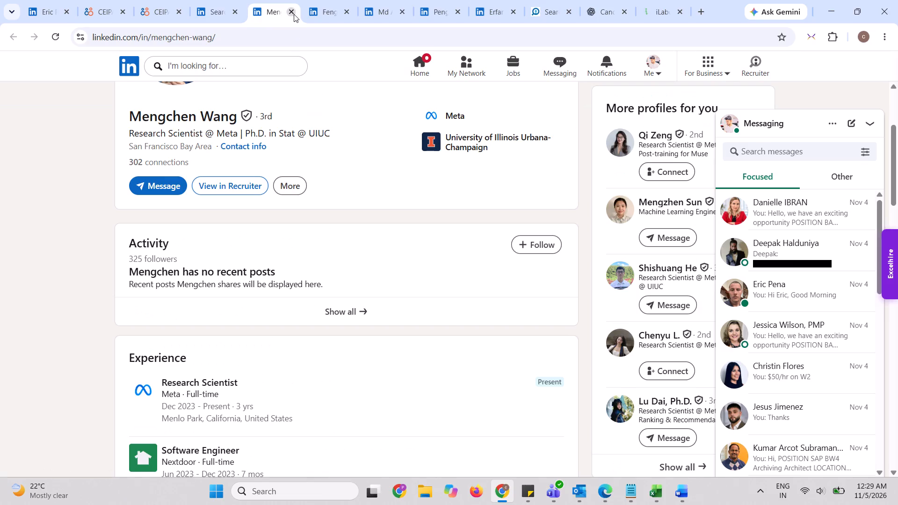
{"action": "left_click", "coordinate": [294, 14]}
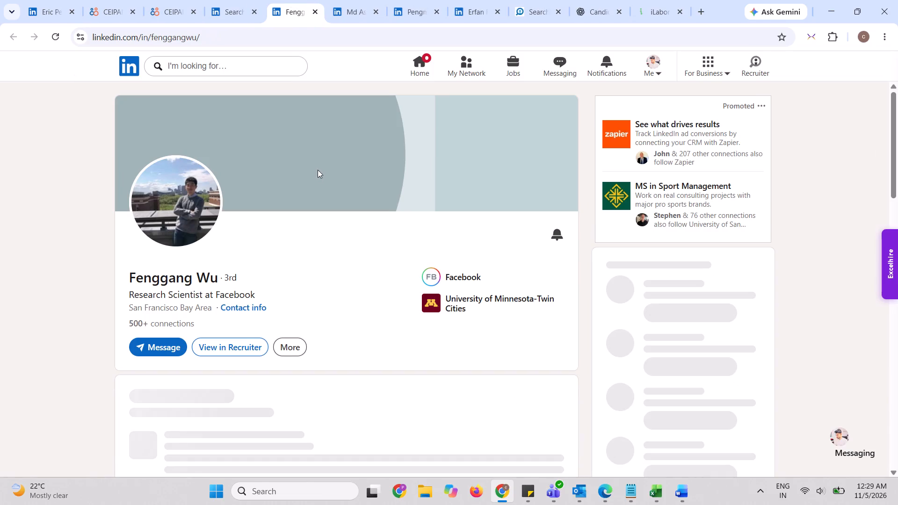
Review the work experience of the Facebook research scientist from the University of Minnesota and close that profile.
{"action": "scroll", "coordinate": [318, 170], "scroll_direction": "down", "scroll_amount": 4}
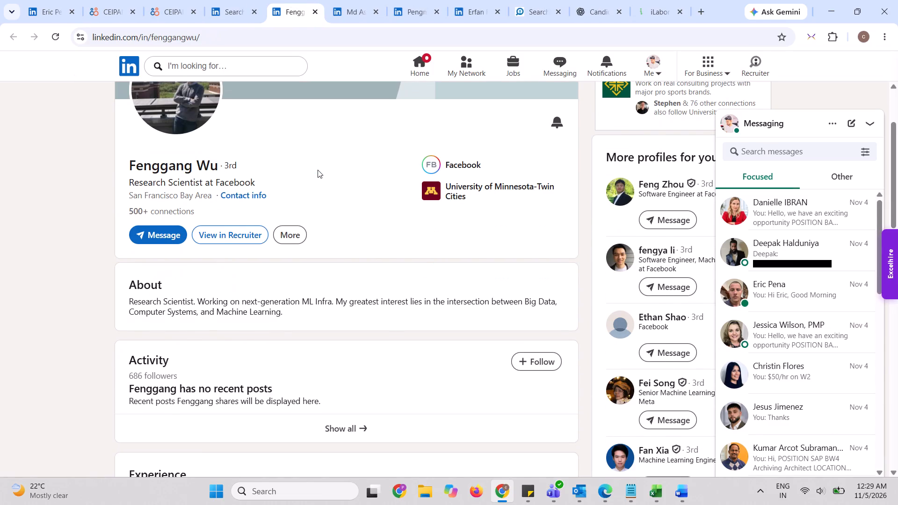
{"action": "scroll", "coordinate": [318, 170], "scroll_direction": "down", "scroll_amount": 3}
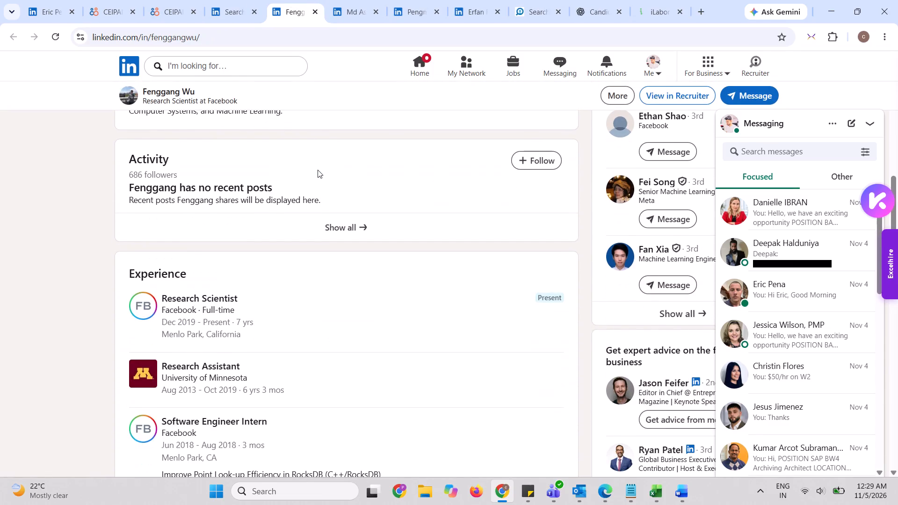
{"action": "scroll", "coordinate": [318, 170], "scroll_direction": "down", "scroll_amount": 2}
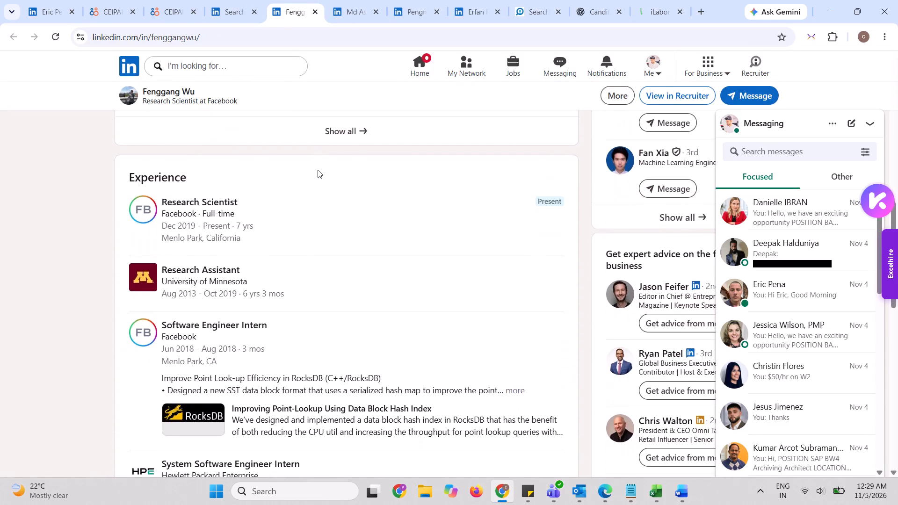
{"action": "scroll", "coordinate": [318, 170], "scroll_direction": "down", "scroll_amount": 1}
{"action": "left_click", "coordinate": [314, 11]}
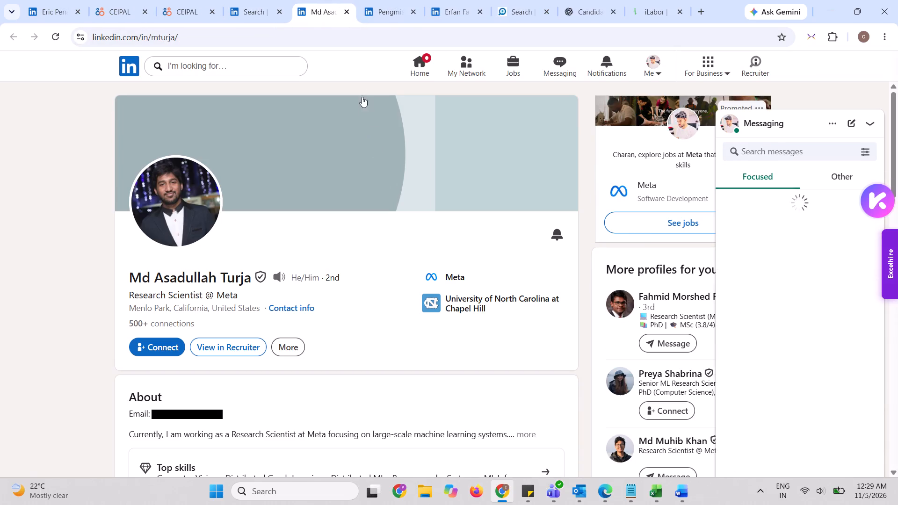
Look over the profile of the Meta research scientist from the University of North Carolina at Chapel Hill and close it.
{"action": "left_click", "coordinate": [347, 9]}
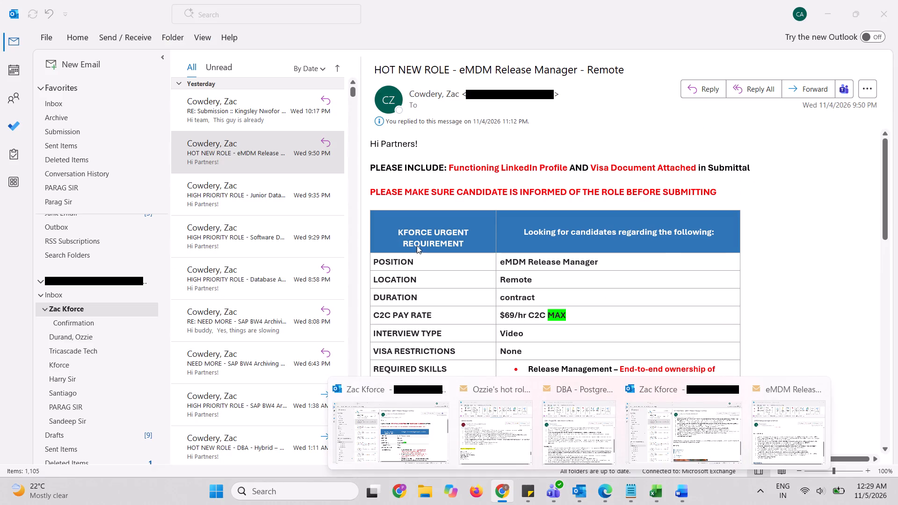
Review the work experience of the Meta senior research scientist from the University of Southern California and close that profile.
{"action": "scroll", "coordinate": [416, 246], "scroll_direction": "down", "scroll_amount": 4}
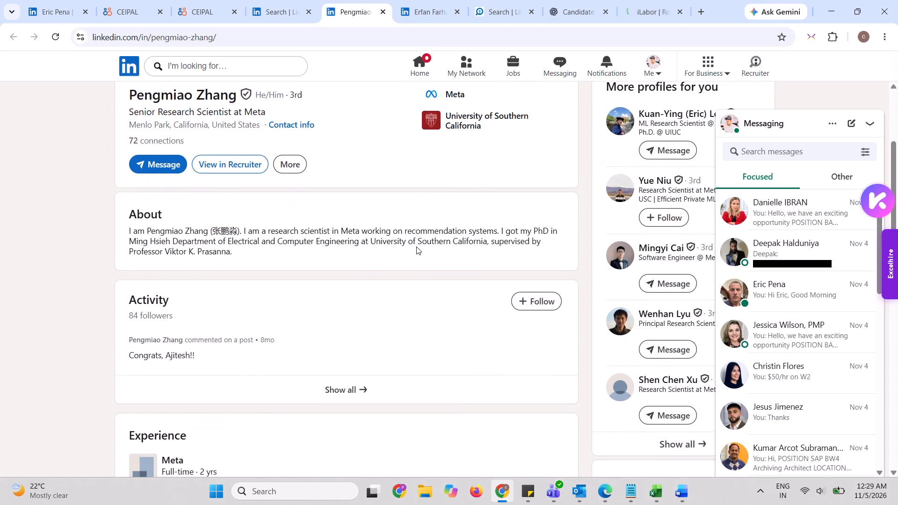
{"action": "scroll", "coordinate": [416, 246], "scroll_direction": "down", "scroll_amount": 5}
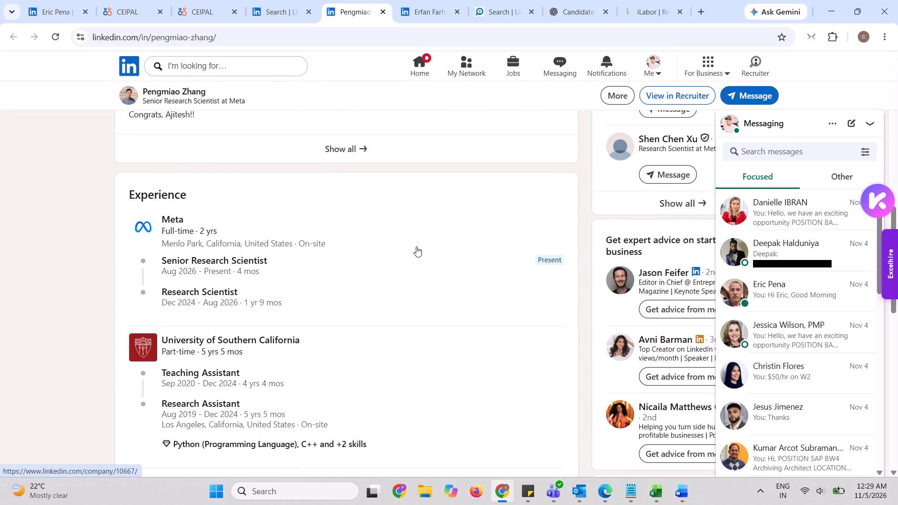
{"action": "left_click", "coordinate": [384, 10]}
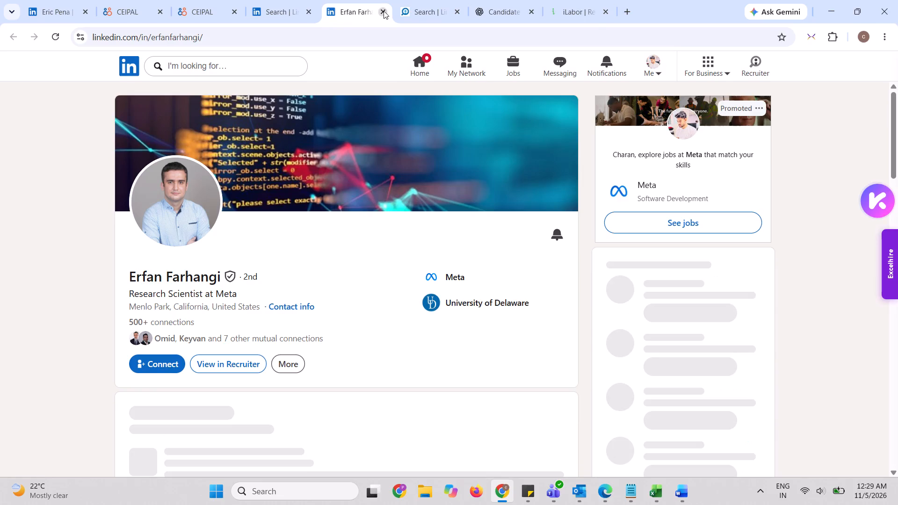
Look over the profile of the Meta research scientist from the University of Delaware and close it.
{"action": "scroll", "coordinate": [386, 306], "scroll_direction": "down", "scroll_amount": 5}
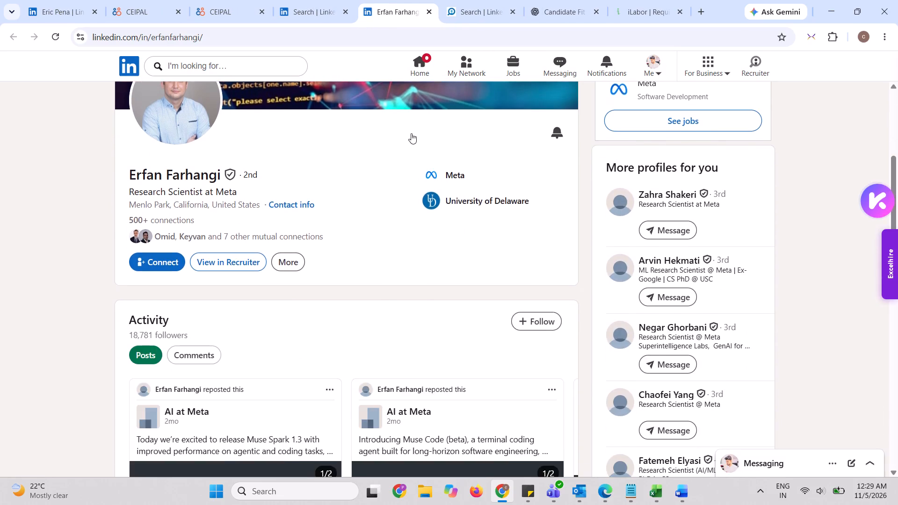
{"action": "left_click", "coordinate": [431, 14]}
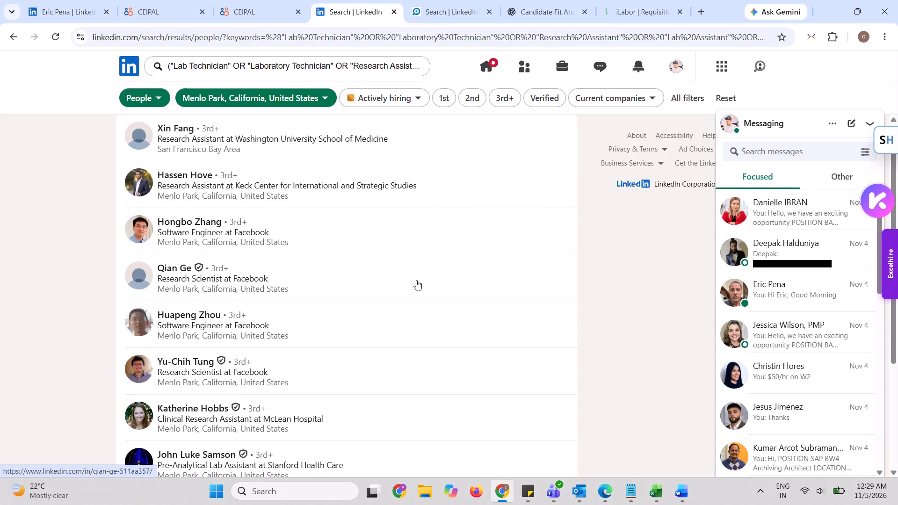
Open the LinkedIn conversation containing the lab role's job description and read its education, experience and must-have requirements.
{"action": "scroll", "coordinate": [416, 280], "scroll_direction": "down", "scroll_amount": 1}
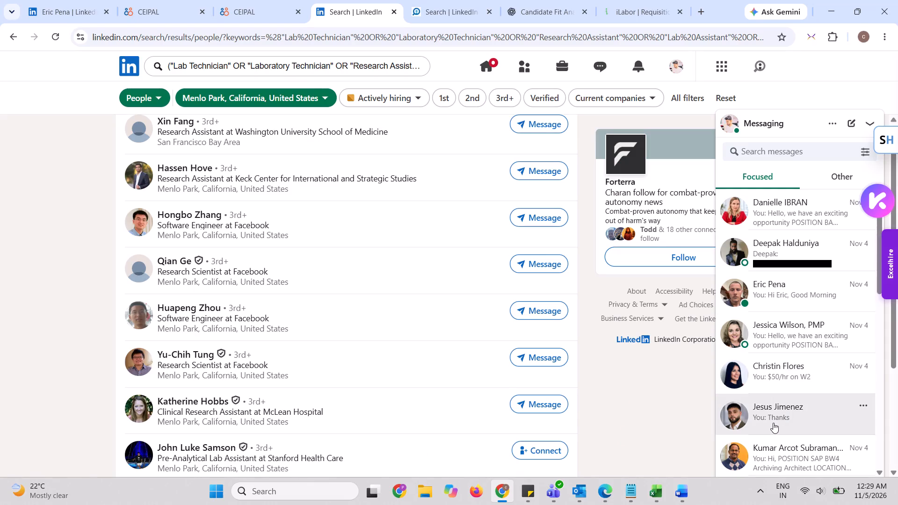
{"action": "left_click", "coordinate": [771, 421]}
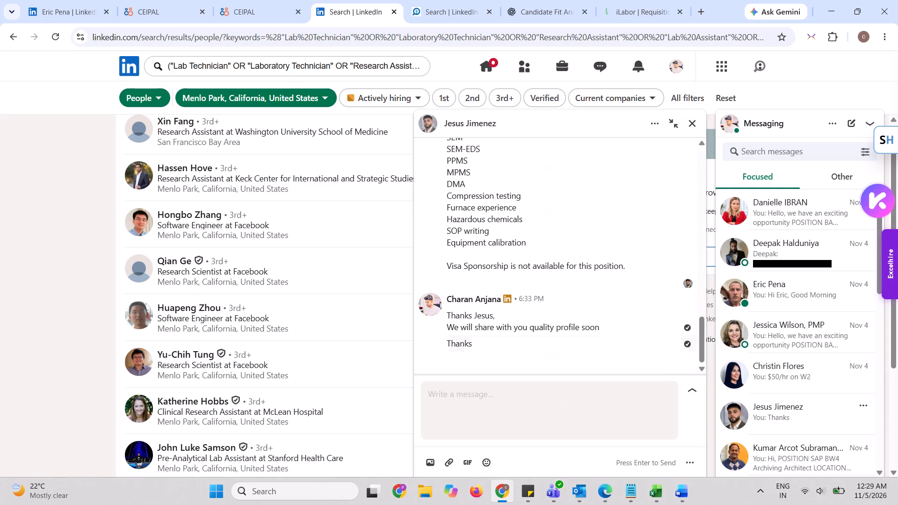
{"action": "scroll", "coordinate": [558, 254], "scroll_direction": "up", "scroll_amount": 1}
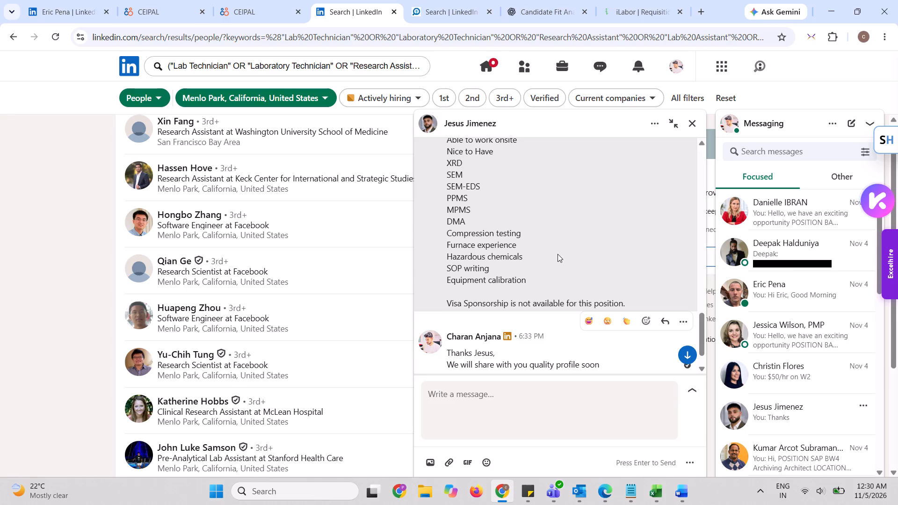
{"action": "scroll", "coordinate": [558, 254], "scroll_direction": "up", "scroll_amount": 3}
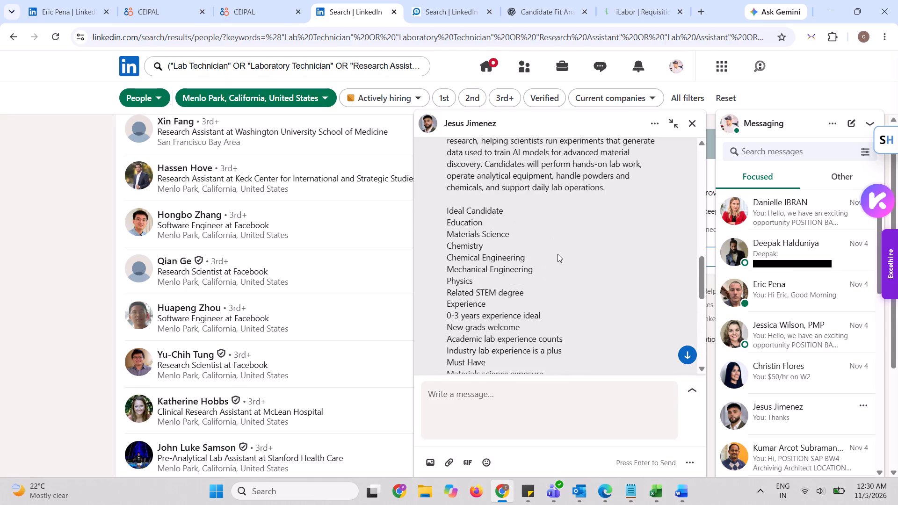
{"action": "scroll", "coordinate": [558, 254], "scroll_direction": "up", "scroll_amount": 1}
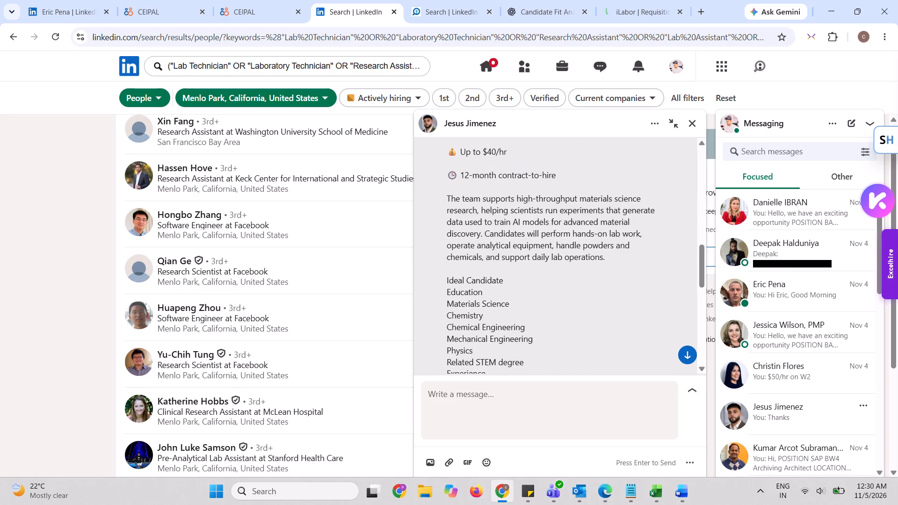
{"action": "left_click_drag", "start_coordinate": [457, 209], "coordinate": [515, 216]}
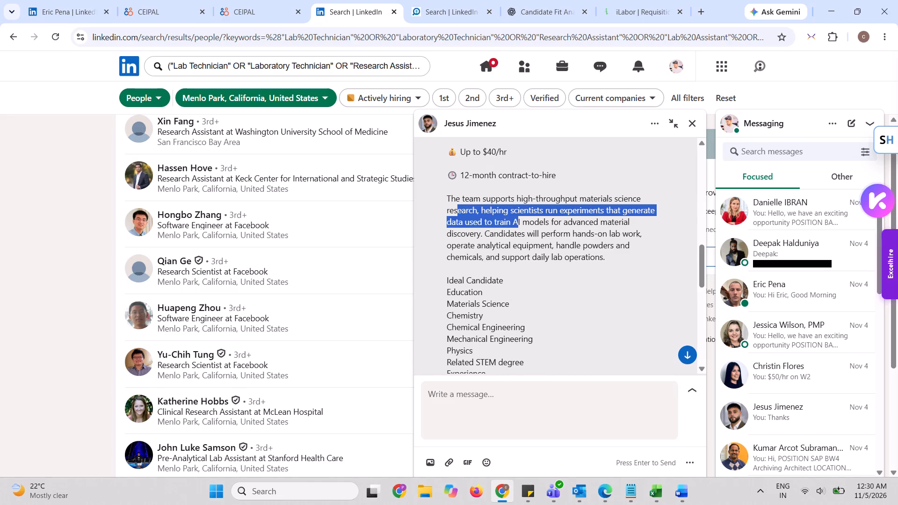
{"action": "left_click", "coordinate": [576, 238]}
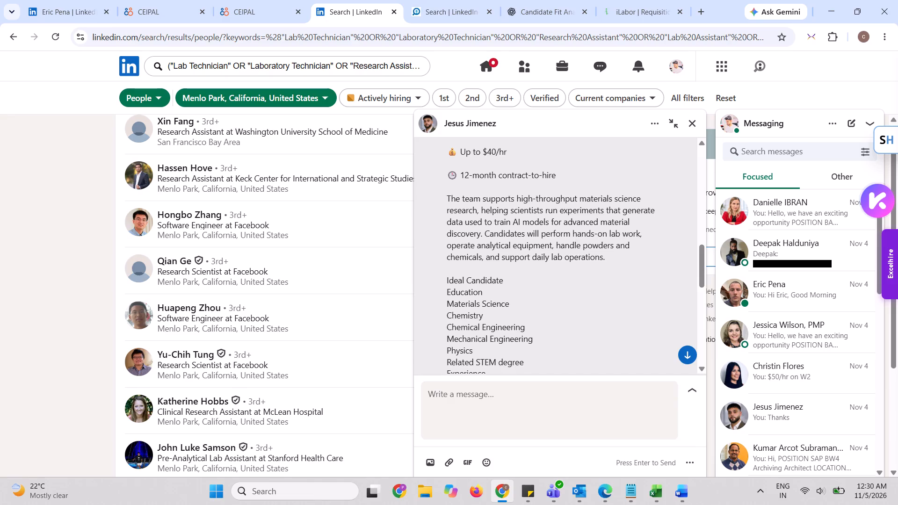
{"action": "scroll", "coordinate": [570, 260], "scroll_direction": "down", "scroll_amount": 1}
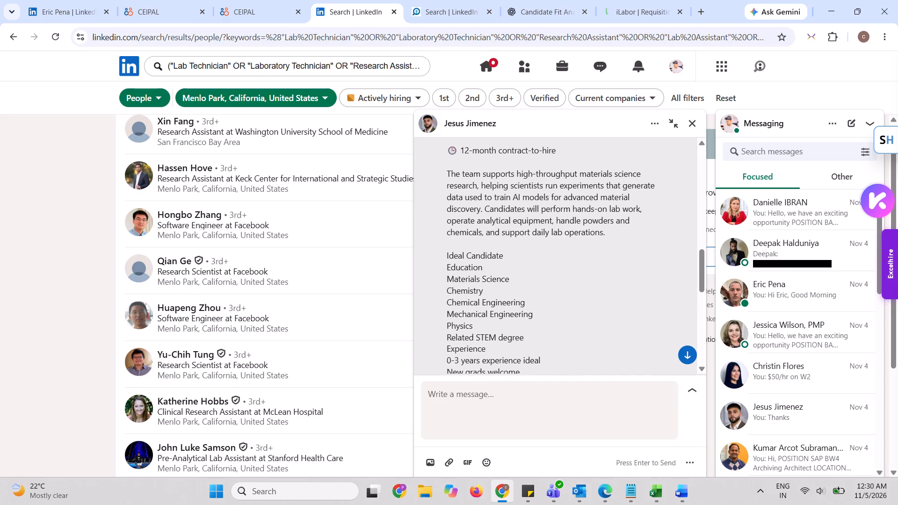
{"action": "scroll", "coordinate": [570, 260], "scroll_direction": "down", "scroll_amount": 3}
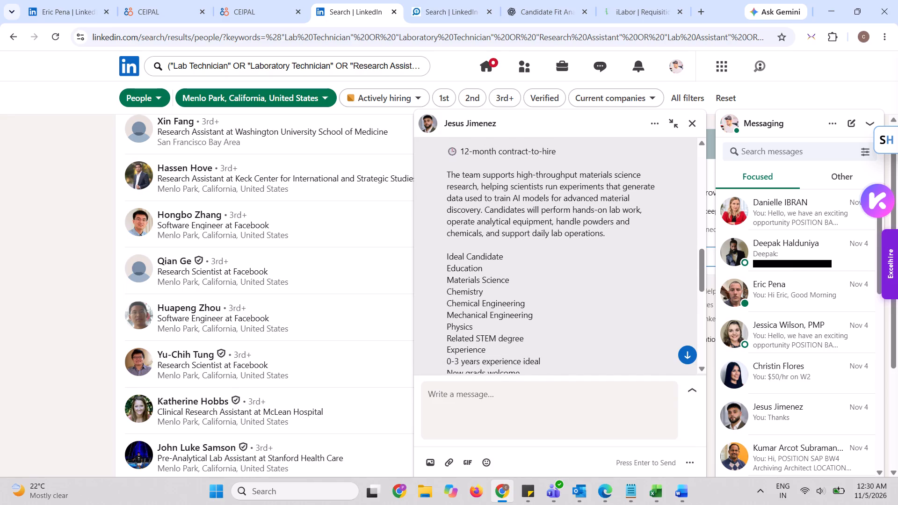
{"action": "scroll", "coordinate": [570, 260], "scroll_direction": "down", "scroll_amount": 1}
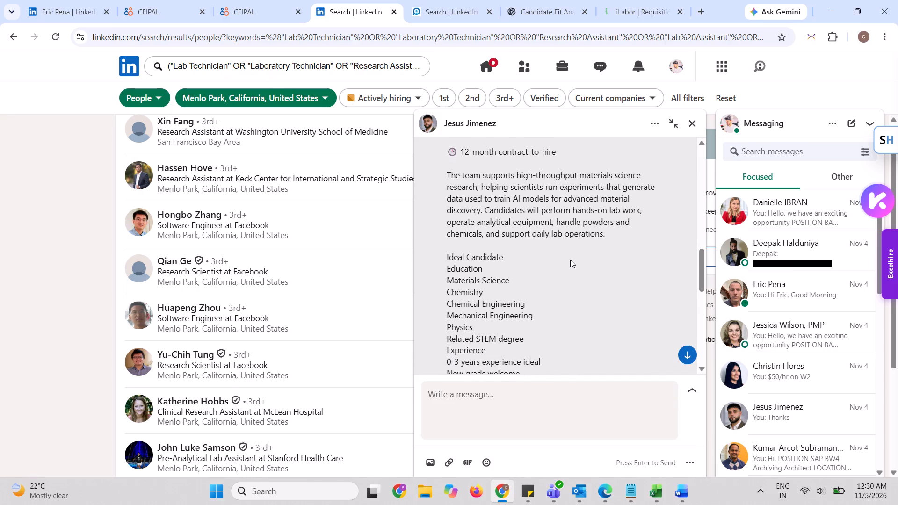
{"action": "scroll", "coordinate": [570, 260], "scroll_direction": "down", "scroll_amount": 1}
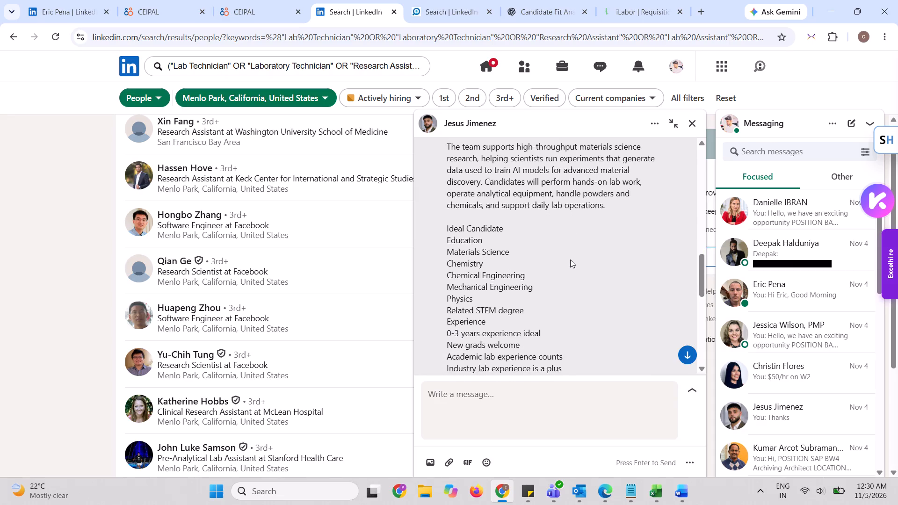
{"action": "scroll", "coordinate": [570, 260], "scroll_direction": "down", "scroll_amount": 3}
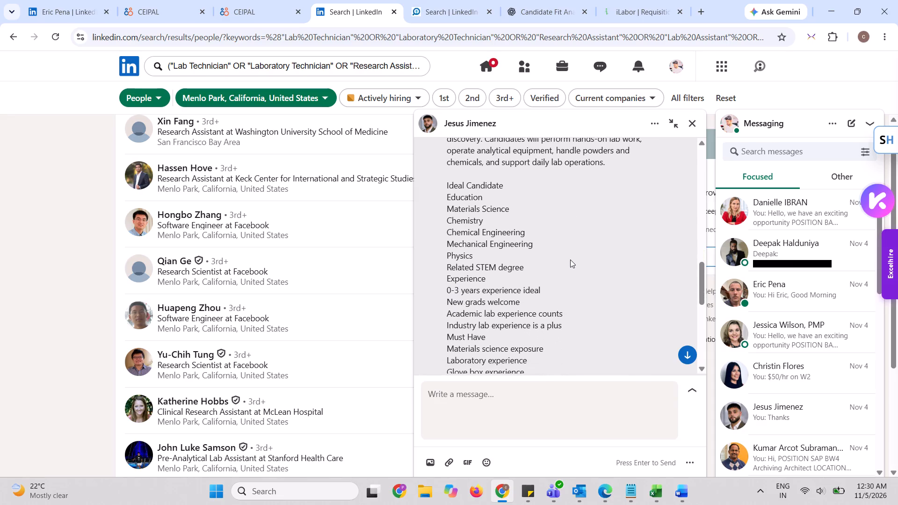
{"action": "scroll", "coordinate": [570, 260], "scroll_direction": "down", "scroll_amount": 1}
{"action": "left_click_drag", "start_coordinate": [570, 260], "coordinate": [543, 151]}
{"action": "scroll", "coordinate": [548, 190], "scroll_direction": "down", "scroll_amount": 1}
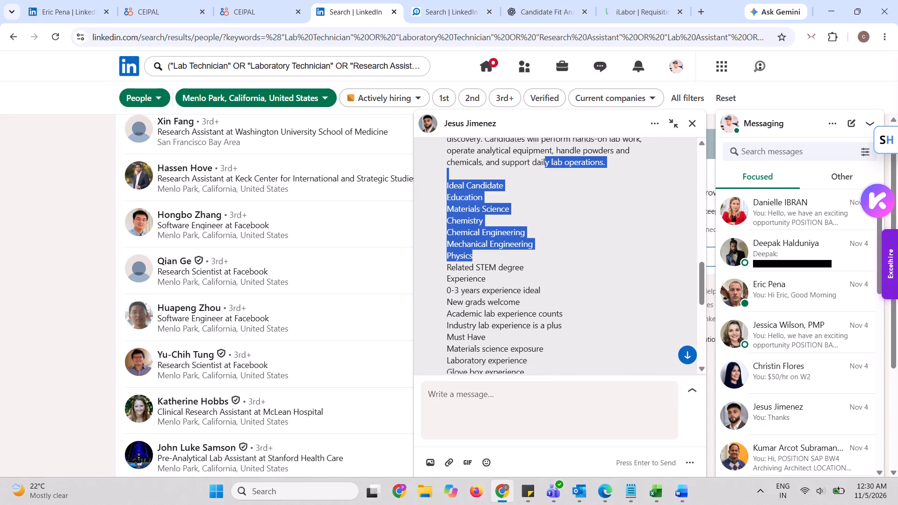
{"action": "left_click", "coordinate": [593, 325]}
Copy the words "Materials science" from the must-have requirements in the conversation.
{"action": "left_click_drag", "start_coordinate": [446, 340], "coordinate": [517, 345]}
{"action": "left_click_drag", "start_coordinate": [517, 345], "coordinate": [510, 344]}
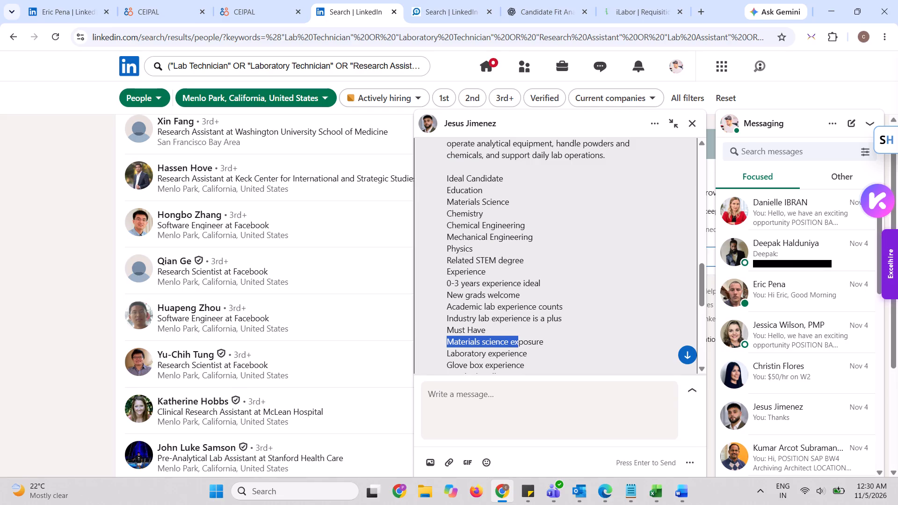
{"action": "key", "text": "shift+Left"}
{"action": "key", "text": "shift+Left"}
{"action": "key", "text": "shift+Left"}
{"action": "key", "text": "ctrl+c"}
{"action": "key", "text": "ctrl+c"}
Build the keyword string "Materials" AND "Powder" in the unsent message draft from the copied text, and cut it for reuse.
{"action": "scroll", "coordinate": [510, 344], "scroll_direction": "down", "scroll_amount": 1}
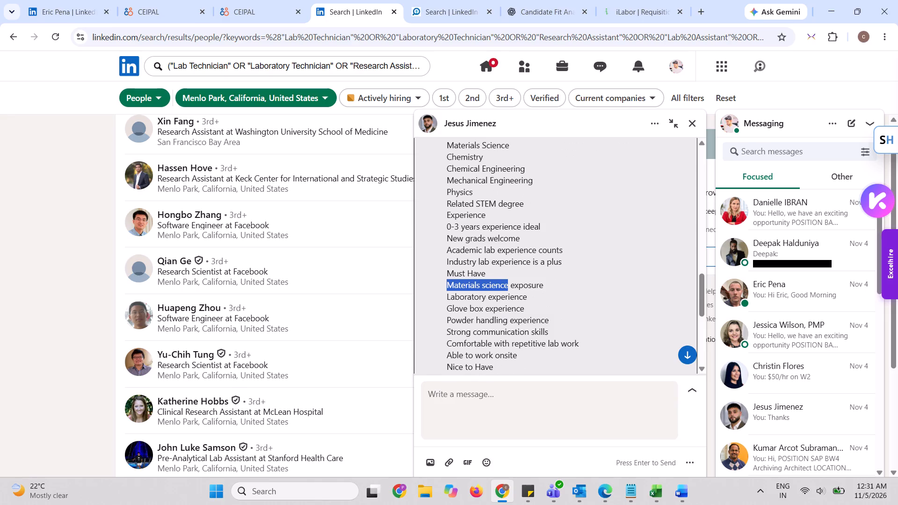
{"action": "left_click", "coordinate": [492, 395]}
{"action": "key", "text": "ctrl+v"}
{"action": "key", "text": "BackSpace"}
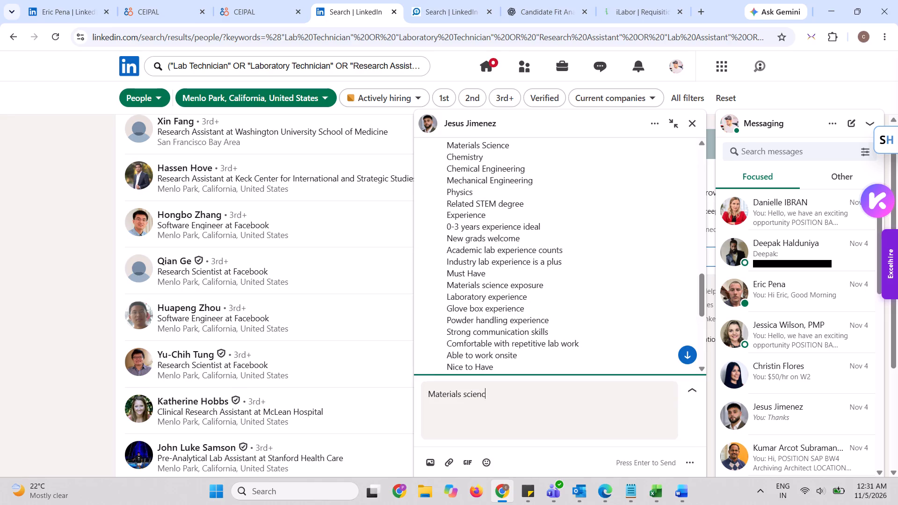
{"action": "key", "text": "BackSpace"}
{"action": "key", "text": "BackSpace"}
{"action": "key", "text": "BackSpace"}
{"action": "key", "text": "BackSpace"}
{"action": "key", "text": "BackSpace"}
{"action": "key", "text": "BackSpace"}
{"action": "key", "text": "BackSpace"}
{"action": "key", "text": "Left"}
{"action": "key", "text": "Left"}
{"action": "key", "text": "Left"}
{"action": "key", "text": "Left"}
{"action": "key", "text": "Left"}
{"action": "key", "text": "Left"}
{"action": "key", "text": "Left"}
{"action": "key", "text": "Left"}
{"action": "key", "text": "Left"}
{"action": "key", "text": "Left"}
{"action": "key", "text": "Left"}
{"action": "key", "text": "Left"}
{"action": "key", "text": "Left"}
{"action": "key", "text": "Left"}
{"action": "key", "text": "Left"}
{"action": "key", "text": "Left"}
{"action": "key", "text": "shift+quotedbl"}
{"action": "key", "text": "Right"}
{"action": "key", "text": "Right"}
{"action": "key", "text": "Right"}
{"action": "key", "text": "Right"}
{"action": "key", "text": "Right"}
{"action": "key", "text": "Right"}
{"action": "key", "text": "Right"}
{"action": "key", "text": "Right"}
{"action": "key", "text": "Right"}
{"action": "key", "text": "Right"}
{"action": "key", "text": "Right"}
{"action": "key", "text": "Right"}
{"action": "type", "text": "\" AND \""}
{"action": "type", "text": "Pow"}
{"action": "type", "text": "der\""}
{"action": "key", "text": "shift+Up"}
{"action": "key", "text": "ctrl+x"}
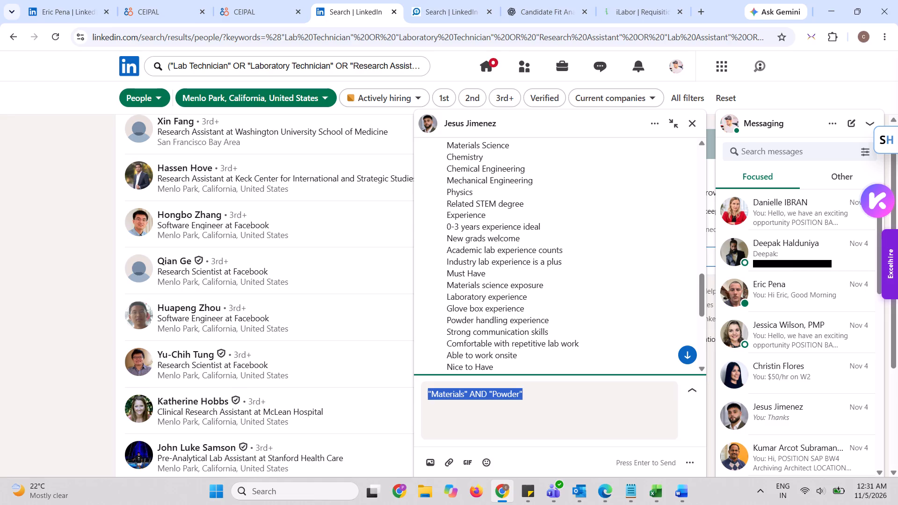
Append AND "Materials" AND "Powder" to the existing lab job-title search for Menlo Park, run it, and close the open conversation.
{"action": "left_click", "coordinate": [349, 63]}
{"action": "key", "text": "ctrl+a"}
{"action": "key", "text": "Right"}
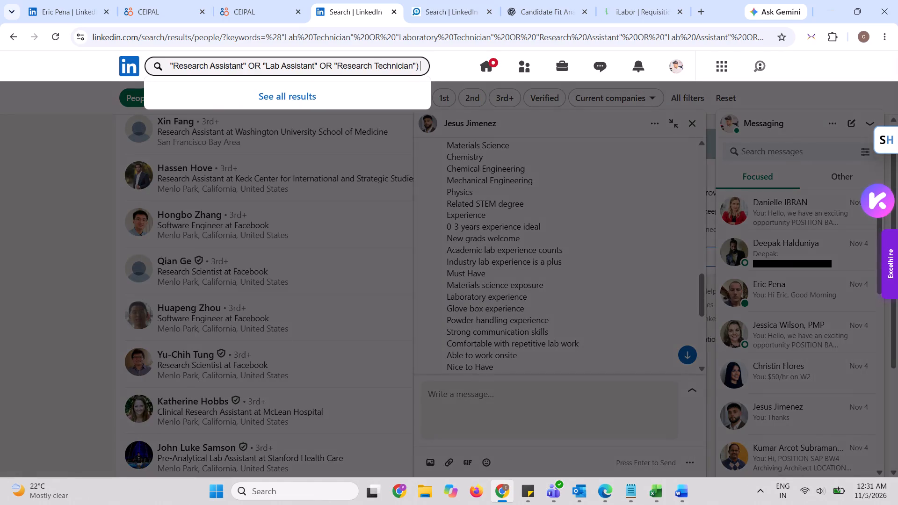
{"action": "type", "text": "AND"}
{"action": "key", "text": "space"}
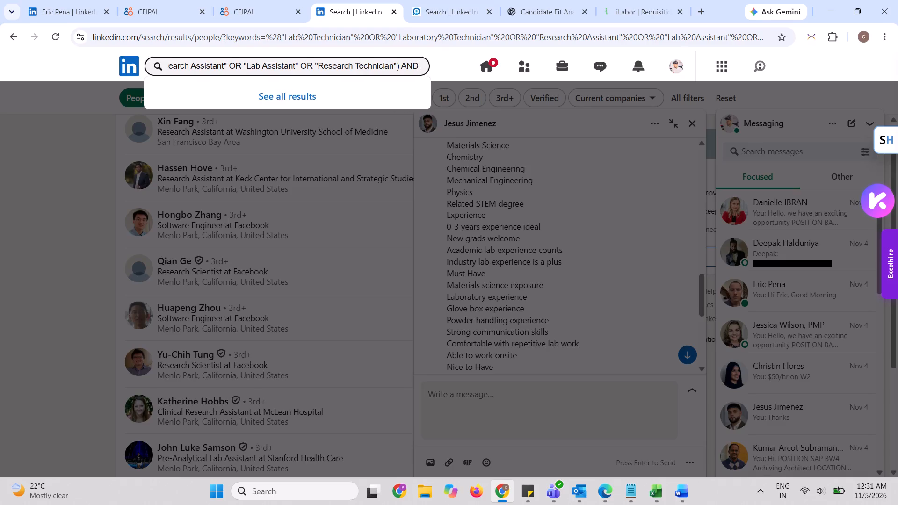
{"action": "key", "text": "ctrl+v"}
{"action": "key", "text": "Return"}
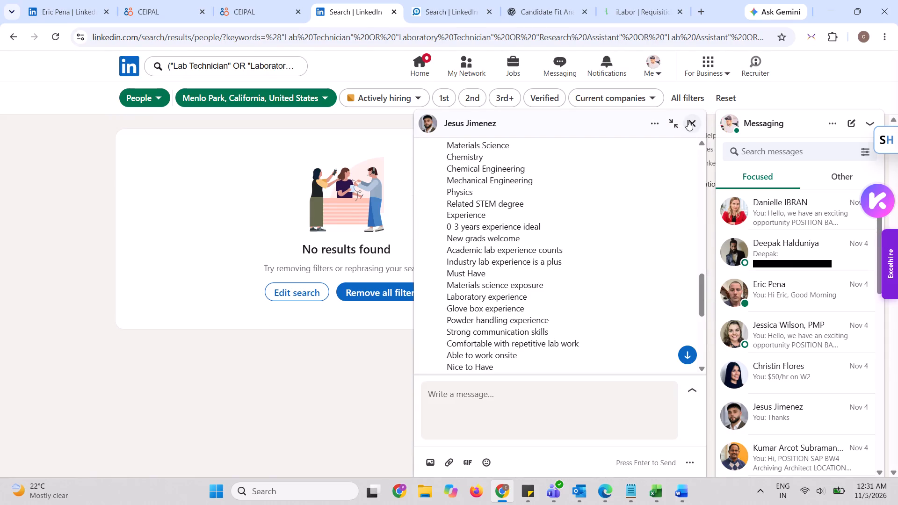
{"action": "left_click", "coordinate": [688, 120]}
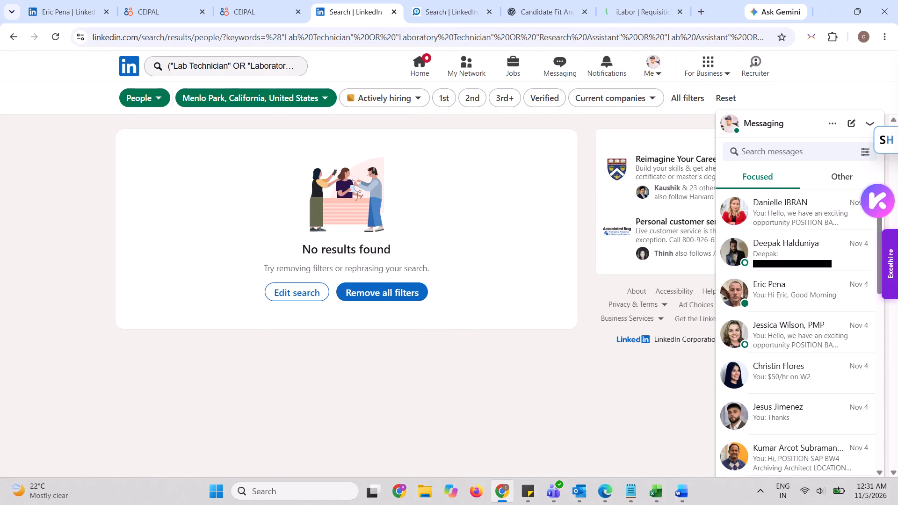
Change the ending of the Menlo Park people search string to AND ("Materials" OR "Powder") and run the search.
{"action": "left_click", "coordinate": [224, 72]}
{"action": "left_click_drag", "start_coordinate": [237, 69], "coordinate": [611, 92]}
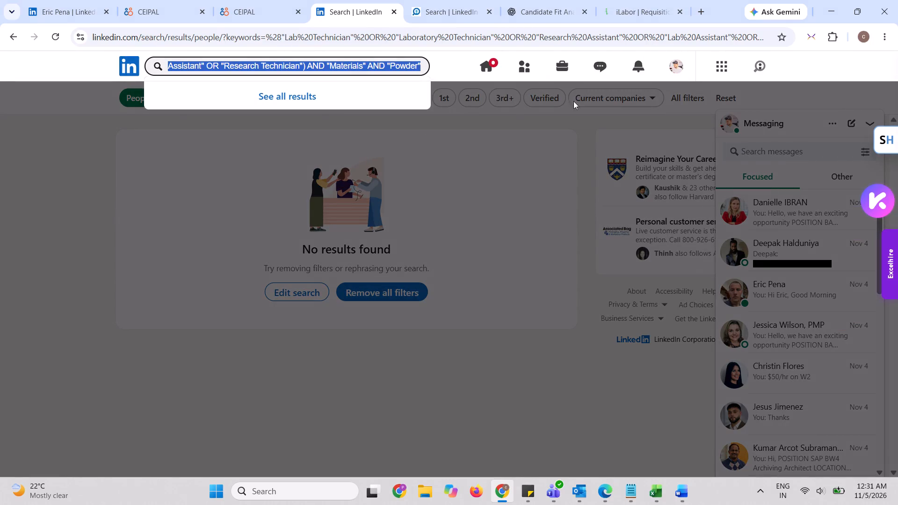
{"action": "left_click", "coordinate": [382, 66]}
{"action": "key", "text": "BackSpace"}
{"action": "key", "text": "BackSpace"}
{"action": "key", "text": "BackSpace"}
{"action": "type", "text": "OR"}
{"action": "key", "text": "Right"}
{"action": "key", "text": "Right"}
{"action": "key", "text": "Right"}
{"action": "key", "text": "Right"}
{"action": "key", "text": "Right"}
{"action": "key", "text": "Right"}
{"action": "key", "text": "Right"}
{"action": "key", "text": "Right"}
{"action": "key", "text": "Right"}
{"action": "key", "text": "Right"}
{"action": "key", "text": "Right"}
{"action": "key", "text": "Right"}
{"action": "key", "text": "Right"}
{"action": "key", "text": "Right"}
{"action": "key", "text": "Right"}
{"action": "key", "text": "Right"}
{"action": "key", "text": "Right"}
{"action": "key", "text": "Right"}
{"action": "key", "text": "Right"}
{"action": "key", "text": "Right"}
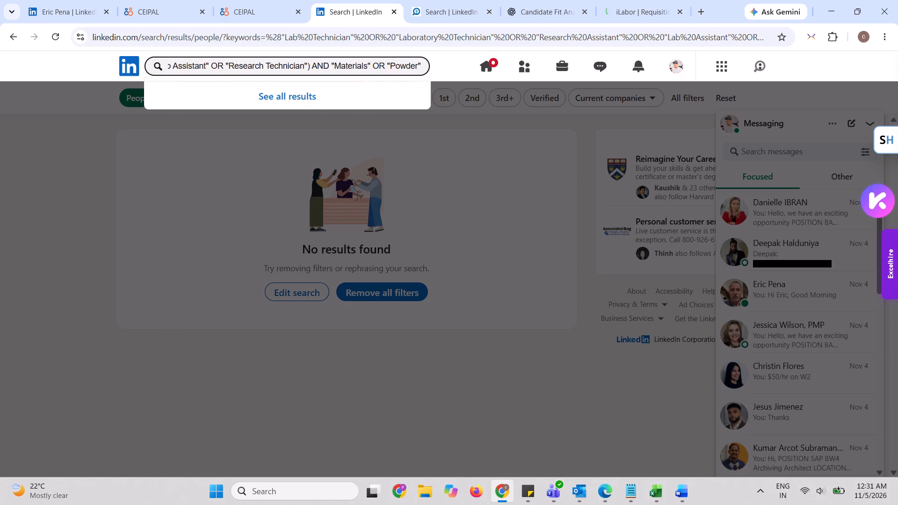
{"action": "key", "text": "shift+parenright"}
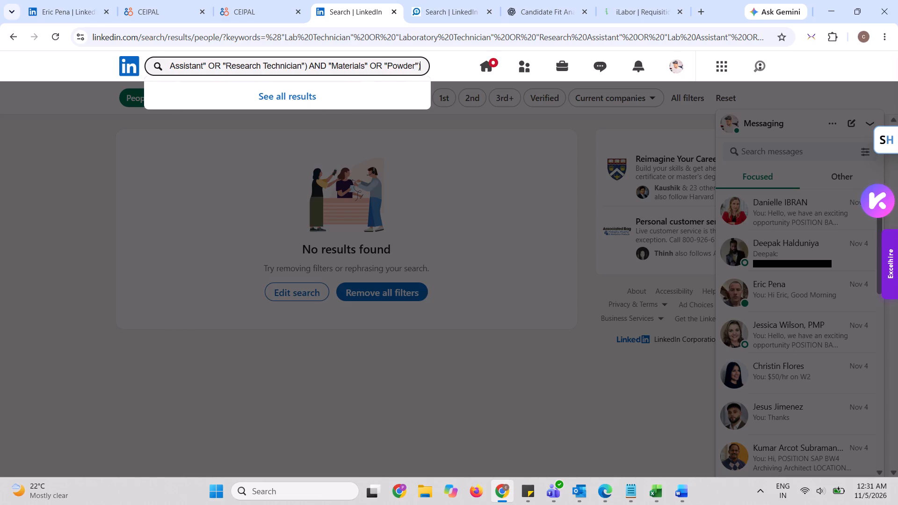
{"action": "key", "text": "Left"}
{"action": "key", "text": "Left"}
{"action": "key", "text": "Left"}
{"action": "key", "text": "Left"}
{"action": "key", "text": "Left"}
{"action": "key", "text": "Left"}
{"action": "key", "text": "Left"}
{"action": "key", "text": "Left"}
{"action": "key", "text": "Left"}
{"action": "key", "text": "Left"}
{"action": "key", "text": "Left"}
{"action": "key", "text": "Left"}
{"action": "key", "text": "Left"}
{"action": "key", "text": "Left"}
{"action": "key", "text": "Left"}
{"action": "key", "text": "Left"}
{"action": "key", "text": "Left"}
{"action": "key", "text": "Left"}
{"action": "key", "text": "Left"}
{"action": "key", "text": "Left"}
{"action": "key", "text": "Left"}
{"action": "key", "text": "Left"}
{"action": "key", "text": "Left"}
{"action": "key", "text": "Left"}
{"action": "key", "text": "shift+parenleft"}
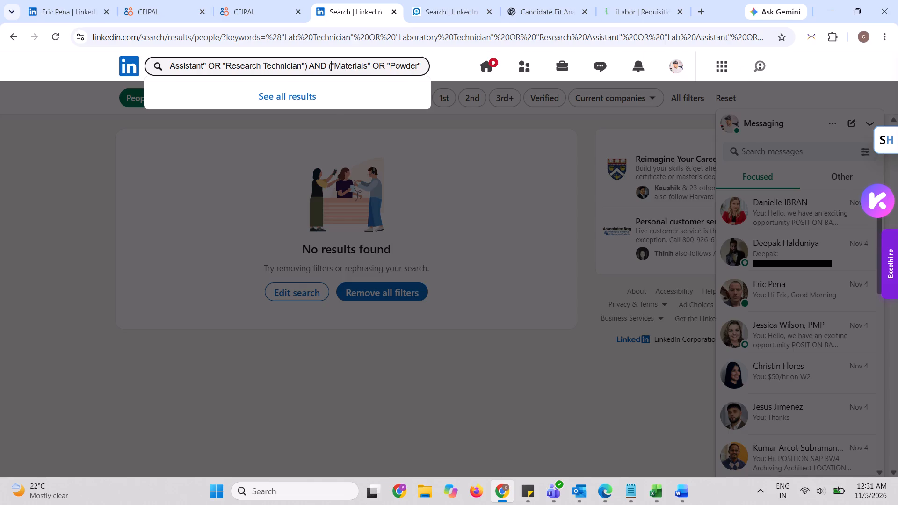
{"action": "key", "text": "Return"}
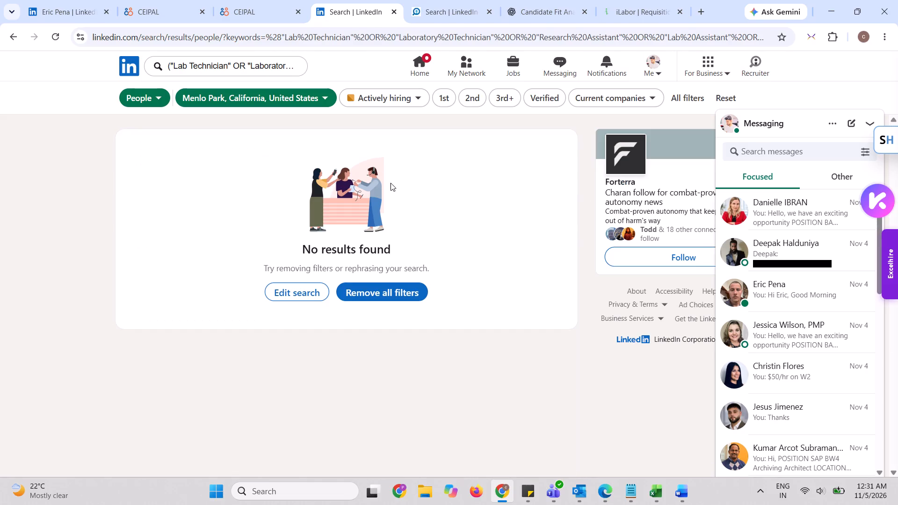
Cut the full lab search string from LinkedIn and paste it as the keywords of a Dice candidate search in CEIPAL.
{"action": "left_click", "coordinate": [248, 70]}
{"action": "key", "text": "ctrl+a"}
{"action": "key", "text": "ctrl+x"}
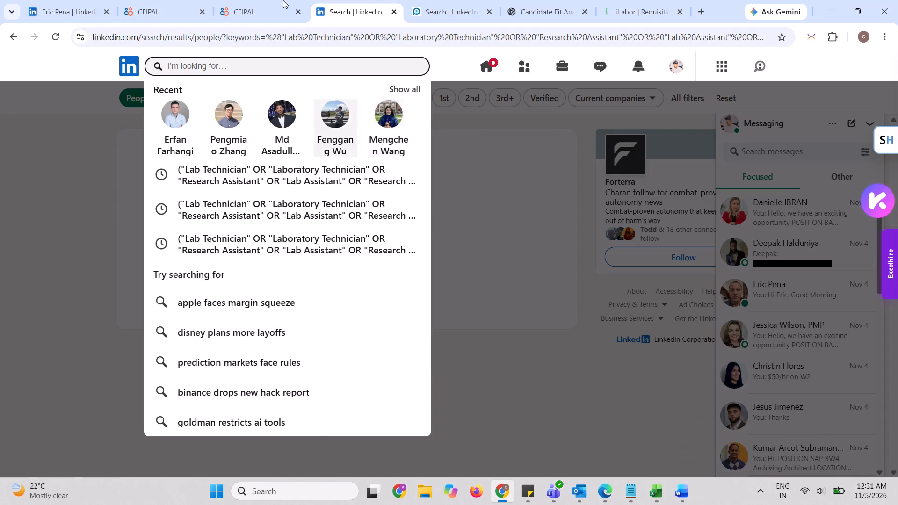
{"action": "left_click", "coordinate": [268, 3]}
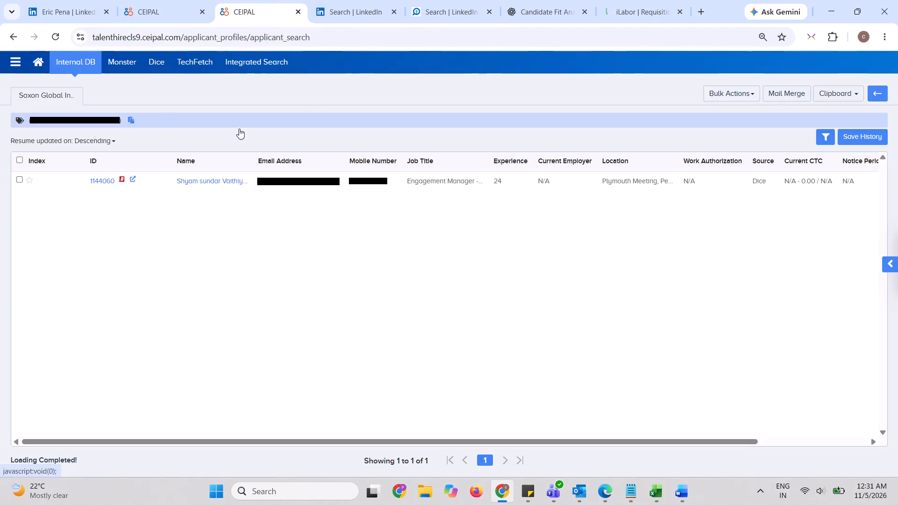
{"action": "left_click", "coordinate": [159, 66]}
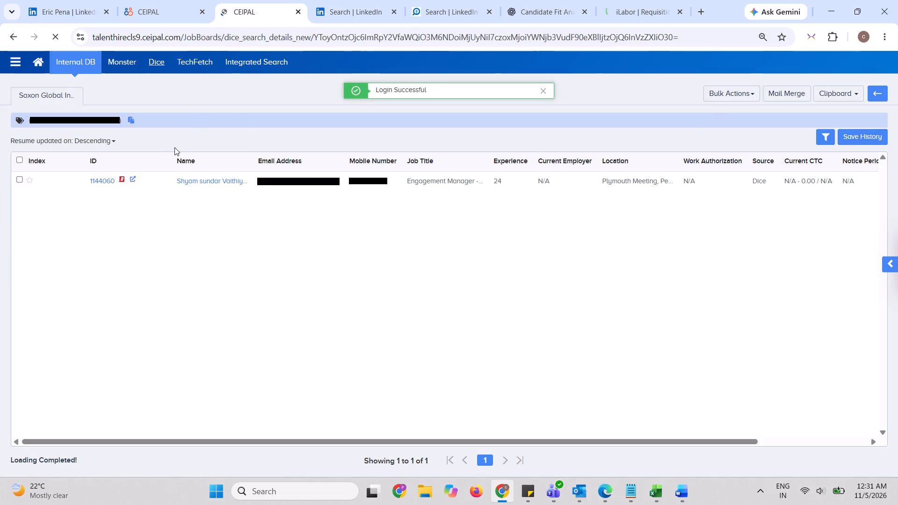
{"action": "left_click", "coordinate": [197, 115]}
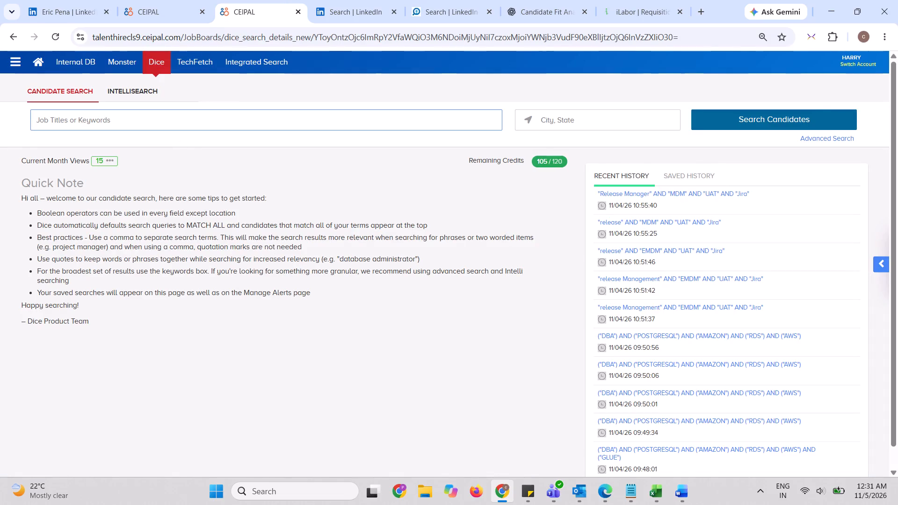
{"action": "key", "text": "ctrl+v"}
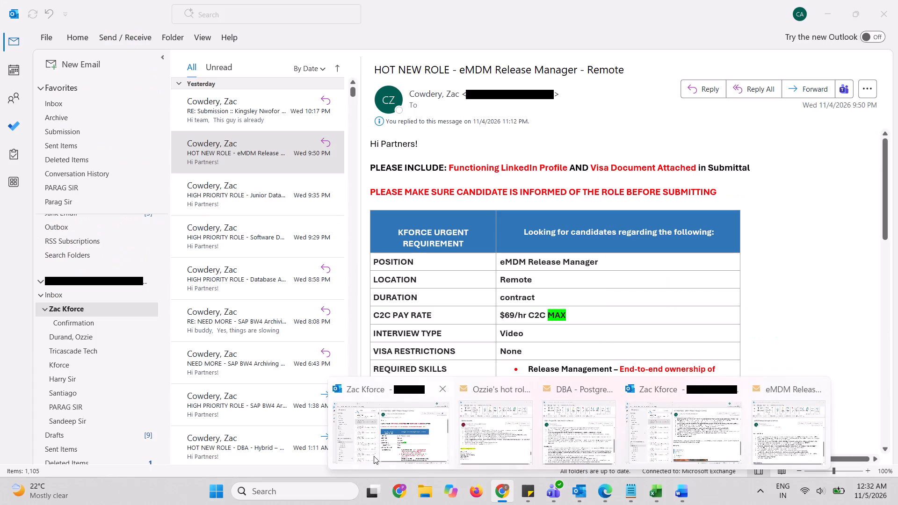
Return to LinkedIn, reopen the conversation about the Laboratory Technician role, and copy its location, Menlo Park, CA.
{"action": "left_click", "coordinate": [354, 0]}
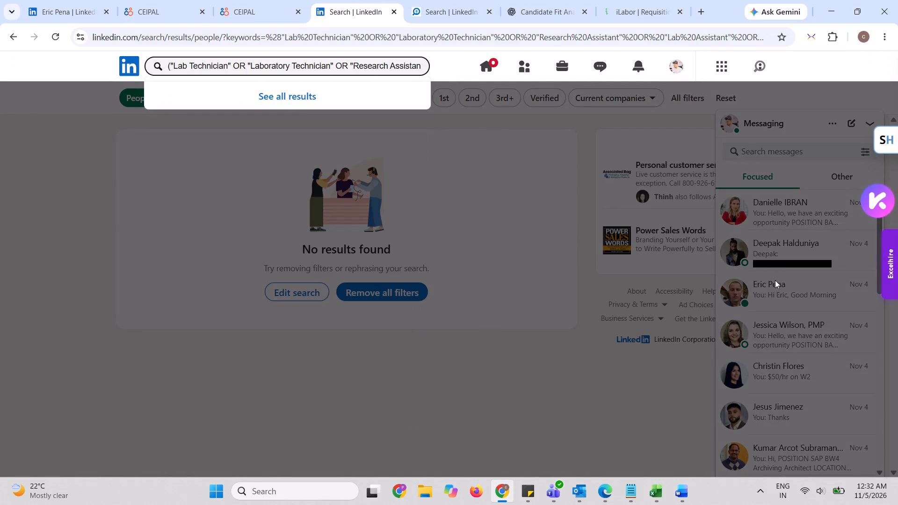
{"action": "left_click", "coordinate": [782, 409]}
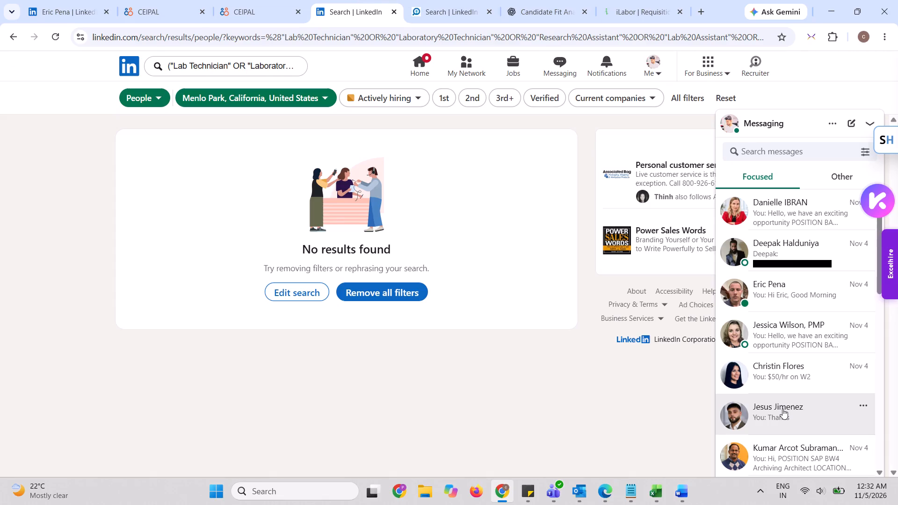
{"action": "left_click", "coordinate": [782, 409]}
{"action": "scroll", "coordinate": [527, 281], "scroll_direction": "up", "scroll_amount": 2}
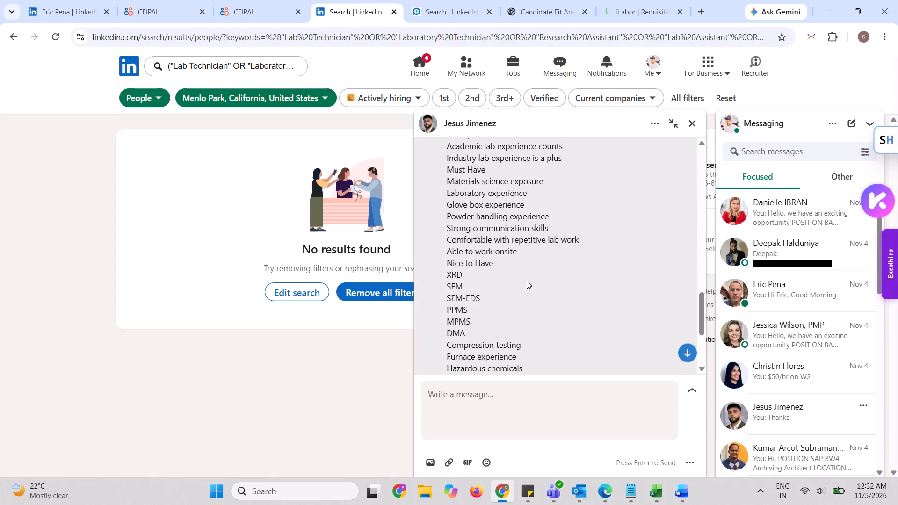
{"action": "scroll", "coordinate": [527, 281], "scroll_direction": "up", "scroll_amount": 5}
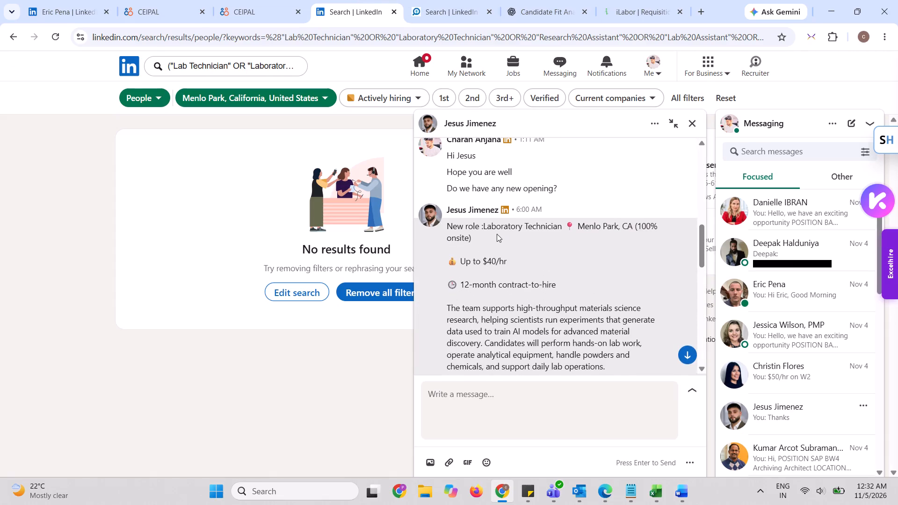
{"action": "left_click", "coordinate": [581, 226]}
{"action": "left_click_drag", "start_coordinate": [581, 226], "coordinate": [622, 226]}
{"action": "key", "text": "ctrl+c"}
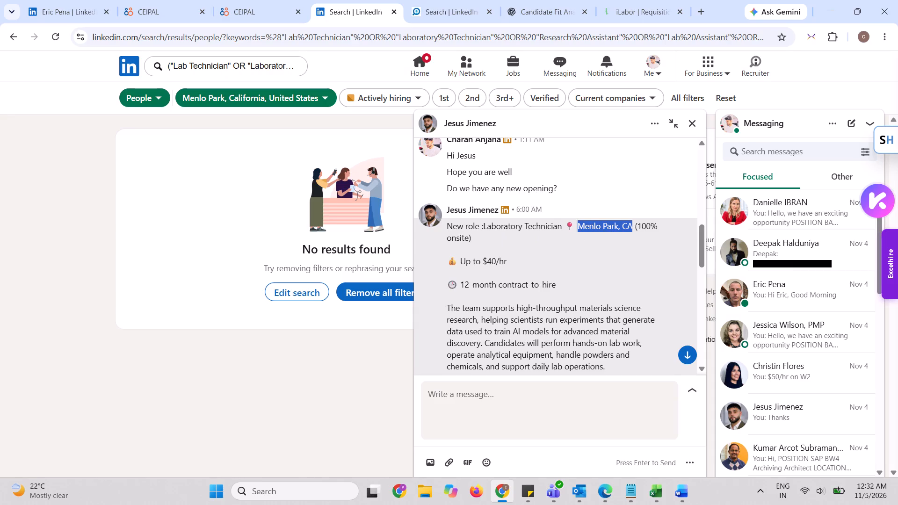
{"action": "left_click", "coordinate": [257, 91]}
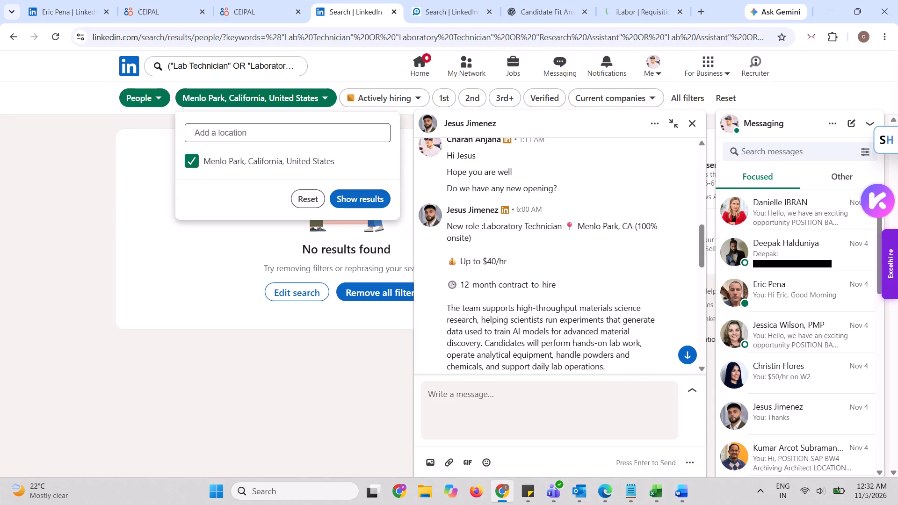
Set the location of the Dice candidate search in CEIPAL to MENLO PARK, CA and run the search.
{"action": "left_click", "coordinate": [277, 0]}
{"action": "left_click", "coordinate": [595, 121]}
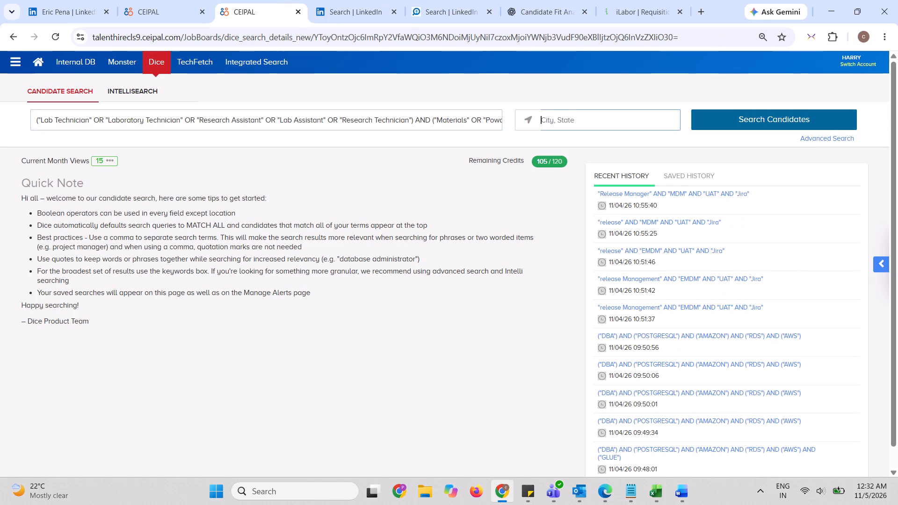
{"action": "key", "text": "ctrl+v"}
{"action": "key", "text": "BackSpace"}
{"action": "key", "text": "BackSpace"}
{"action": "key", "text": "BackSpace"}
{"action": "key", "text": "BackSpace"}
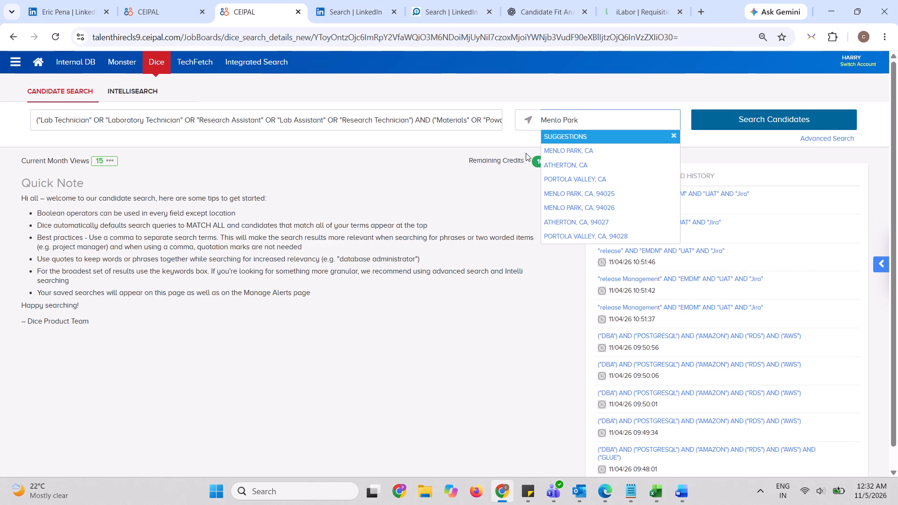
{"action": "left_click", "coordinate": [561, 153]}
{"action": "left_click", "coordinate": [717, 133]}
{"action": "left_click", "coordinate": [721, 121]}
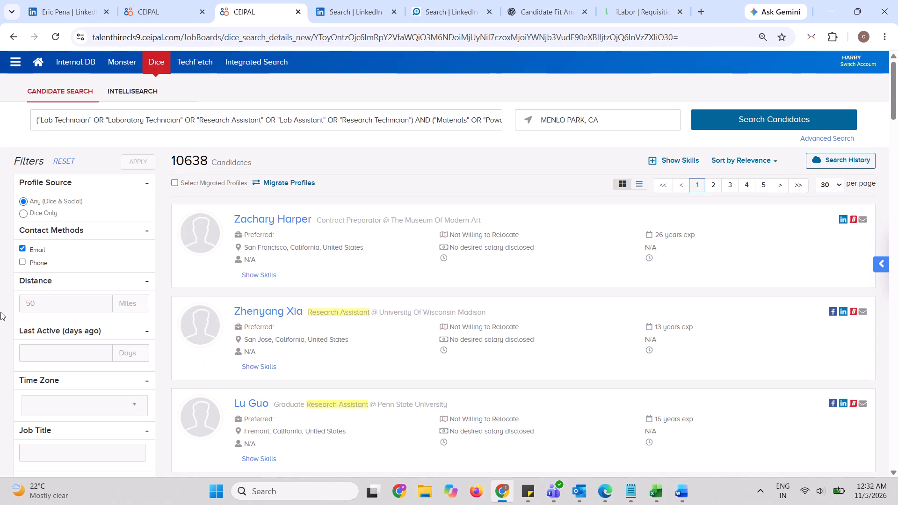
Filter the Dice candidates to those last active within 180 days.
{"action": "left_click", "coordinate": [45, 356]}
{"action": "type", "text": "180"}
{"action": "key", "text": "Return"}
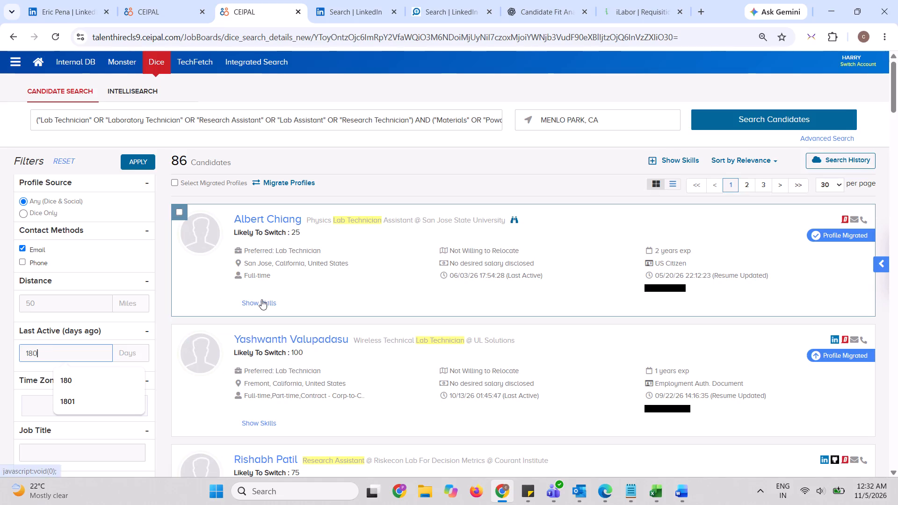
Copy the first Dice candidate's name, then go to the LinkedIn home feed and close the open conversation.
{"action": "left_click_drag", "start_coordinate": [229, 220], "coordinate": [304, 227]}
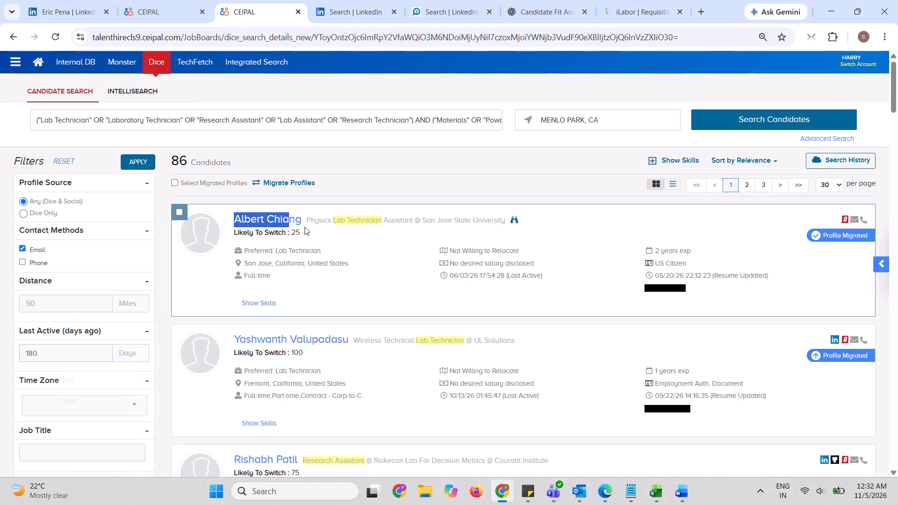
{"action": "left_click_drag", "start_coordinate": [304, 227], "coordinate": [304, 227]}
{"action": "key", "text": "ctrl+c"}
{"action": "left_click", "coordinate": [348, 0]}
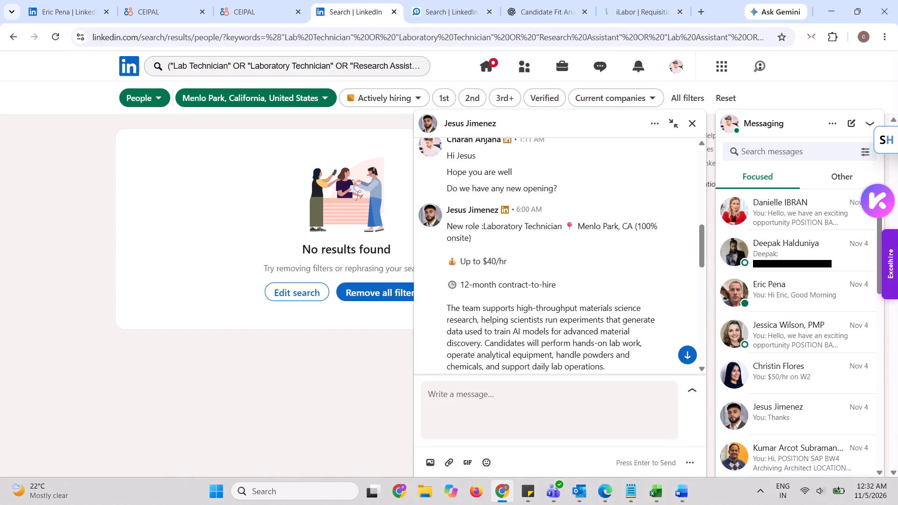
{"action": "left_click", "coordinate": [232, 64]}
{"action": "double_click", "coordinate": [486, 66]}
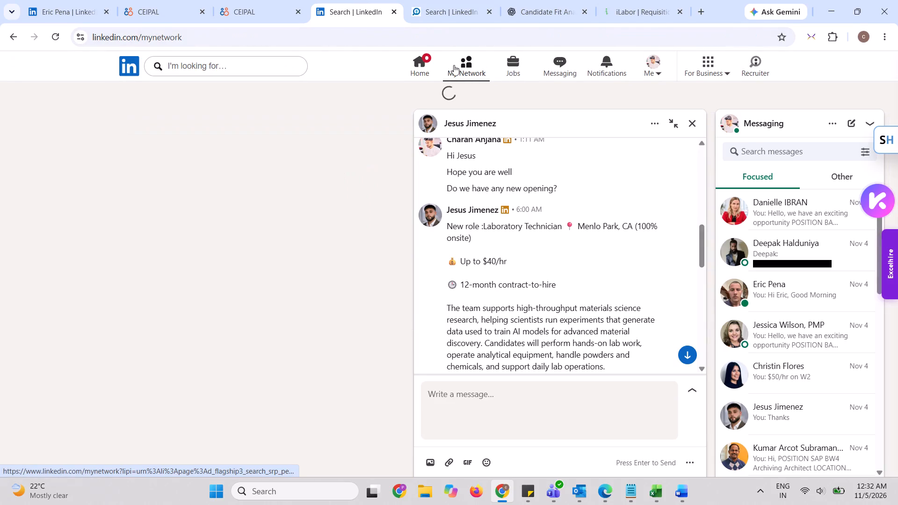
{"action": "double_click", "coordinate": [416, 58]}
{"action": "left_click", "coordinate": [695, 125]}
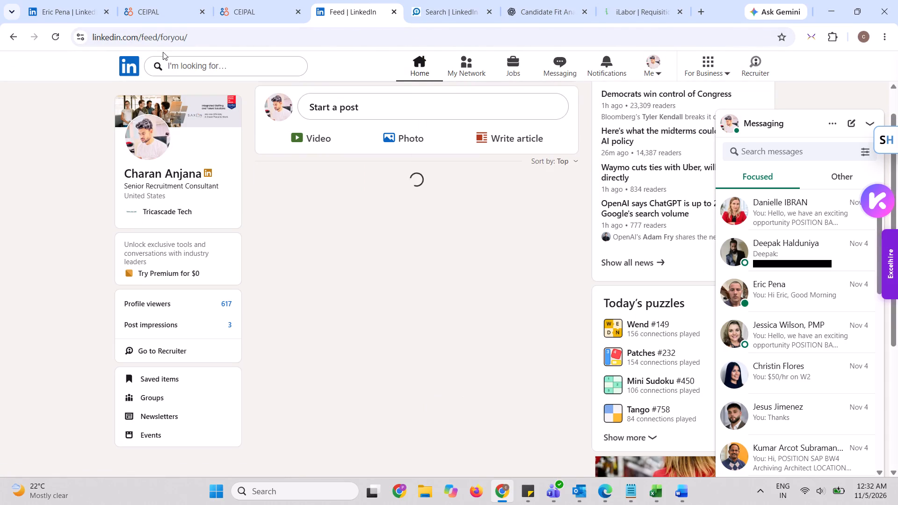
Search LinkedIn for the copied candidate, trimming the pasted text to the name only.
{"action": "left_click", "coordinate": [180, 62]}
{"action": "key", "text": "ctrl+v"}
{"action": "left_click_drag", "start_coordinate": [194, 63], "coordinate": [280, 72]}
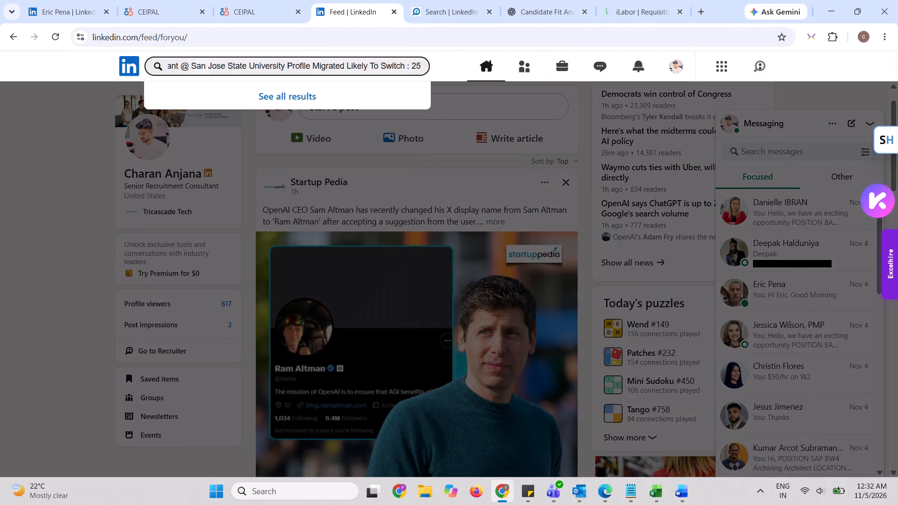
{"action": "left_click_drag", "start_coordinate": [280, 72], "coordinate": [614, 109]}
{"action": "key", "text": "BackSpace"}
{"action": "key", "text": "BackSpace"}
{"action": "key", "text": "BackSpace"}
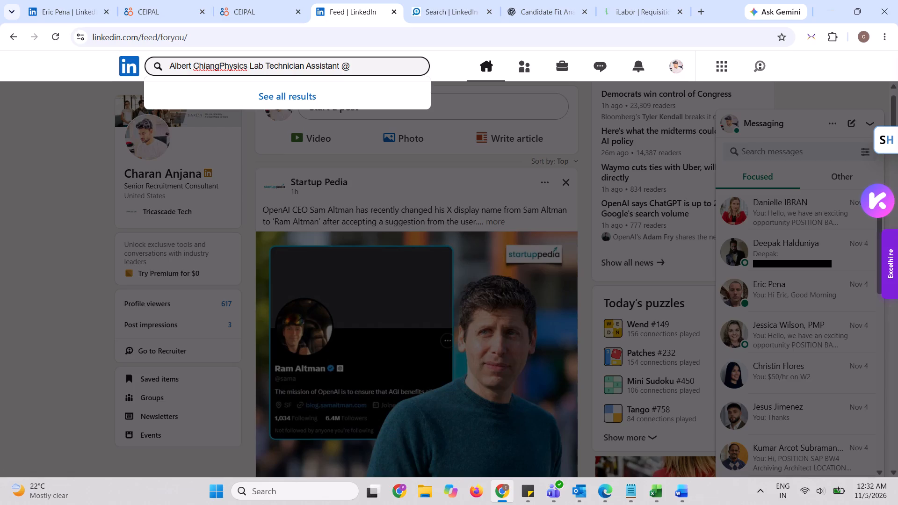
{"action": "key", "text": "BackSpace"}
{"action": "left_click_drag", "start_coordinate": [229, 68], "coordinate": [440, 85]}
{"action": "key", "text": "BackSpace"}
{"action": "key", "text": "BackSpace"}
{"action": "key", "text": "BackSpace"}
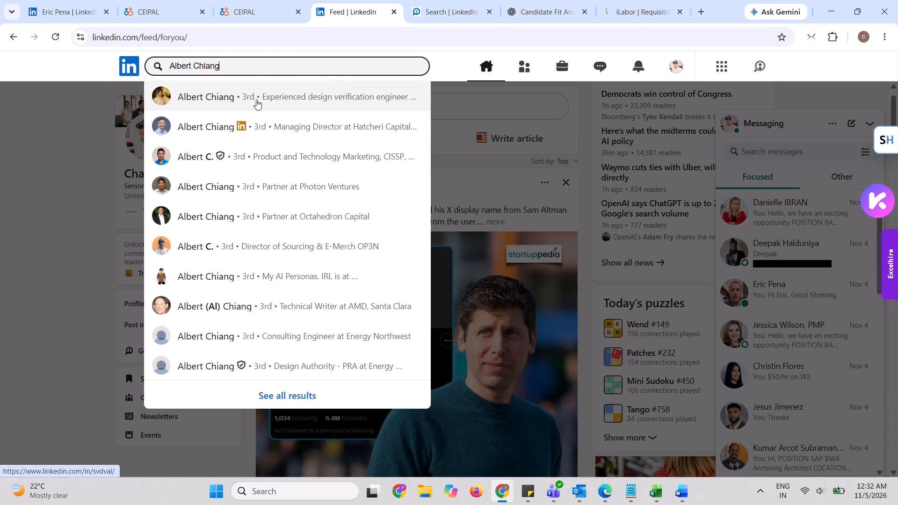
{"action": "key", "text": "Return"}
Return to CEIPAL, open the first Dice candidate's quick view, and read the resume's summary, education, skills and experience.
{"action": "left_click", "coordinate": [245, 2]}
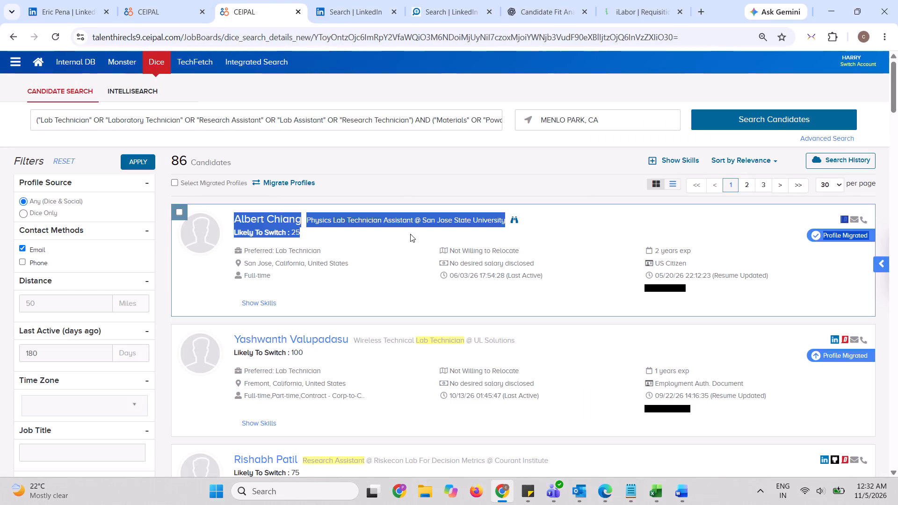
{"action": "left_click", "coordinate": [512, 219]}
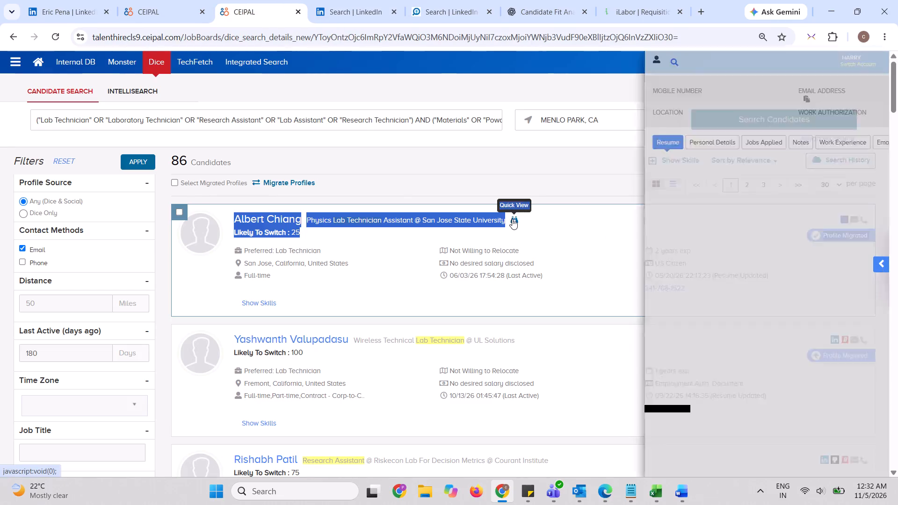
{"action": "left_click", "coordinate": [375, 180]}
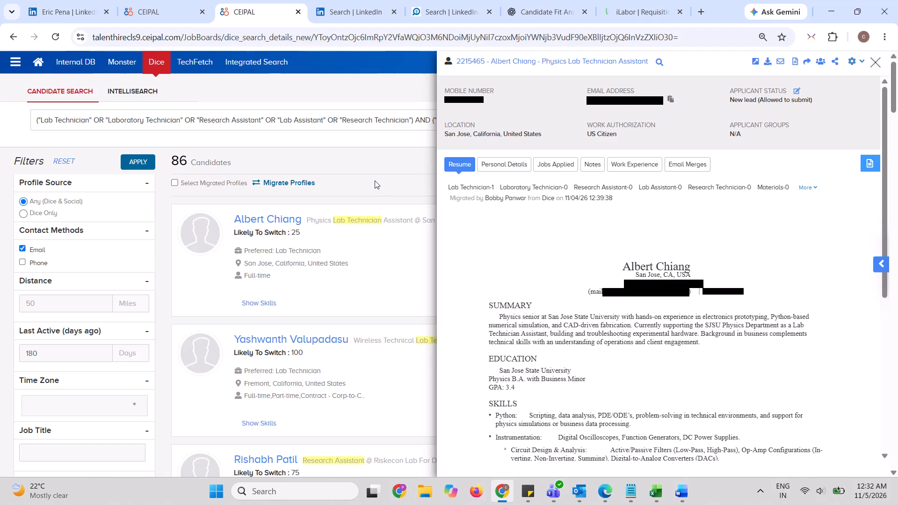
{"action": "scroll", "coordinate": [529, 292], "scroll_direction": "down", "scroll_amount": 4}
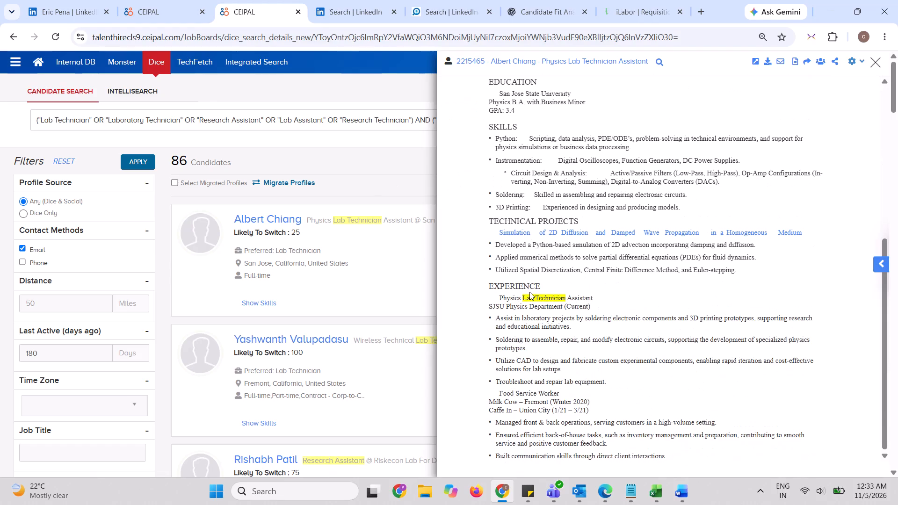
{"action": "scroll", "coordinate": [529, 292], "scroll_direction": "down", "scroll_amount": 2}
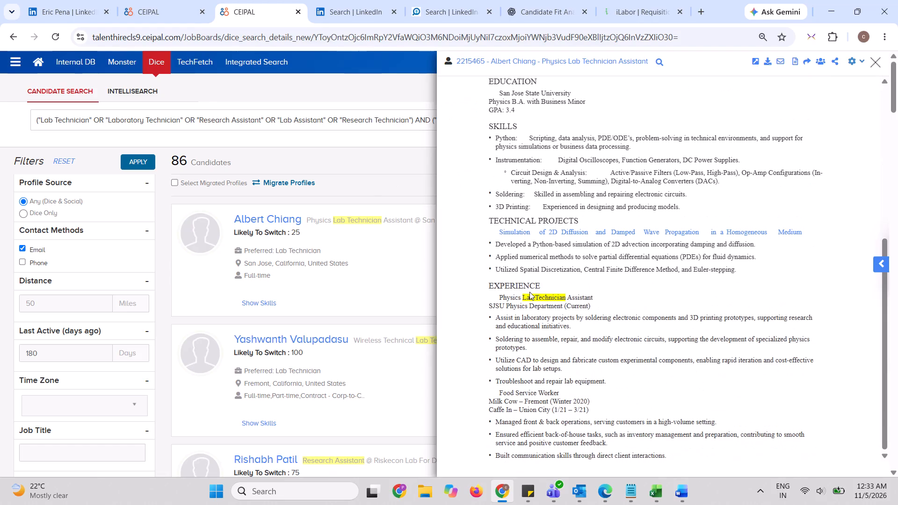
{"action": "scroll", "coordinate": [529, 292], "scroll_direction": "up", "scroll_amount": 5}
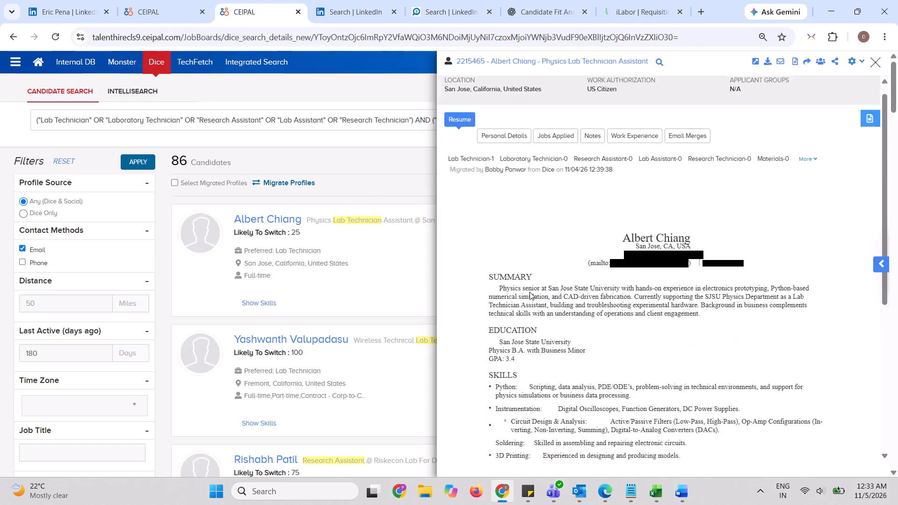
{"action": "scroll", "coordinate": [596, 320], "scroll_direction": "down", "scroll_amount": 1}
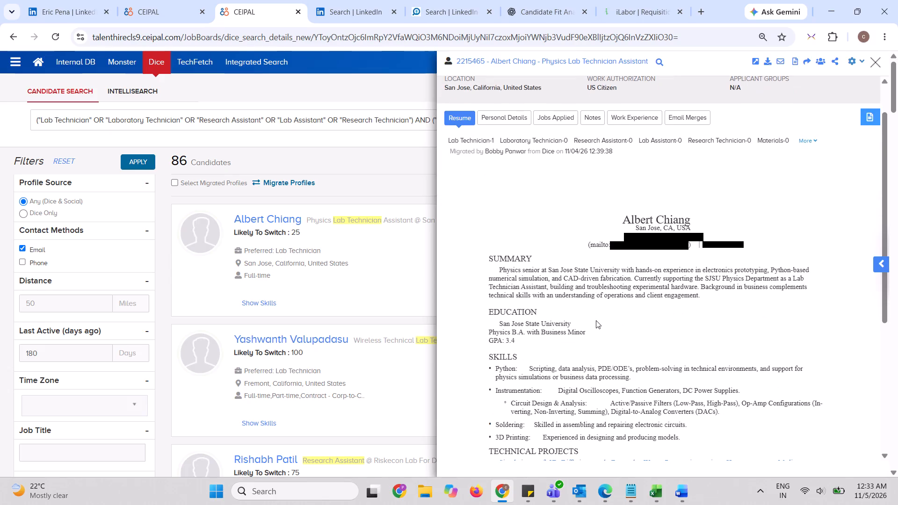
Finish reading the first Dice candidate's resume down to the technical projects and close the quick view.
{"action": "scroll", "coordinate": [596, 320], "scroll_direction": "down", "scroll_amount": 1}
{"action": "left_click", "coordinate": [873, 58]}
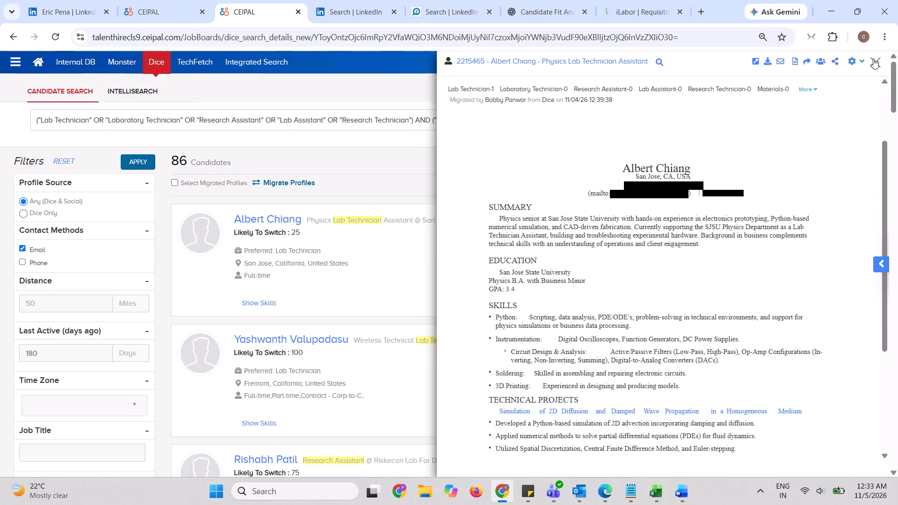
Open the quick view of the Wireless Technical Lab Technician at UL Solutions, read the resume's skills and experience, and close it.
{"action": "scroll", "coordinate": [449, 231], "scroll_direction": "down", "scroll_amount": 1}
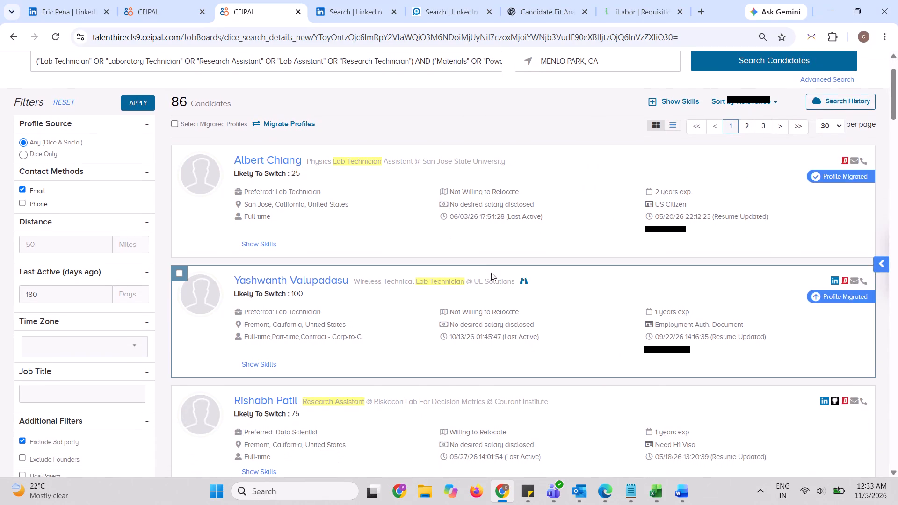
{"action": "left_click", "coordinate": [523, 279]}
{"action": "scroll", "coordinate": [334, 312], "scroll_direction": "down", "scroll_amount": 1}
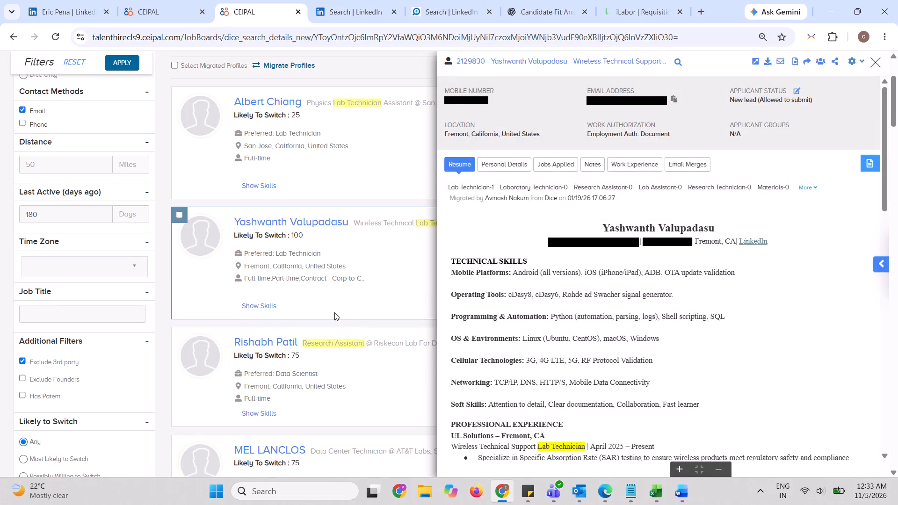
{"action": "scroll", "coordinate": [653, 340], "scroll_direction": "down", "scroll_amount": 1}
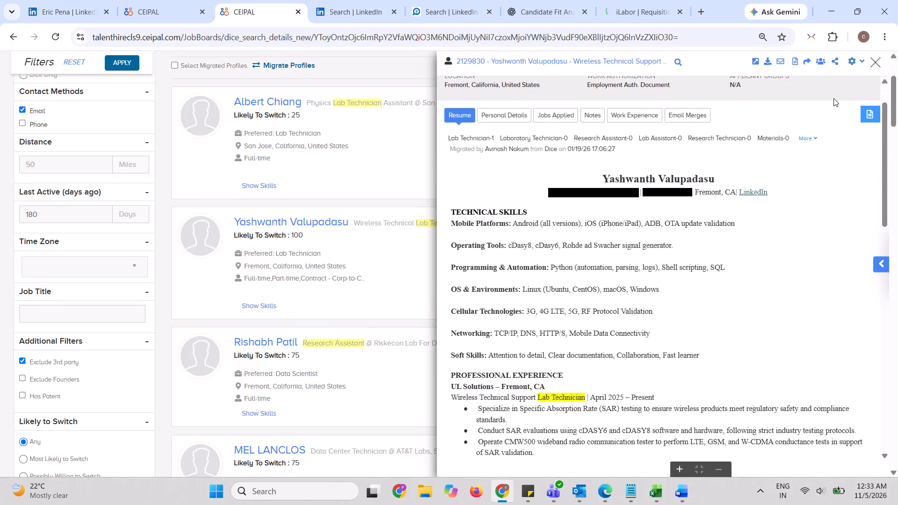
{"action": "left_click", "coordinate": [876, 64]}
Look through the following candidates and open the quick view of the Amazon FC/Delivery candidate who prefers Laboratory Technician or Assistant work.
{"action": "scroll", "coordinate": [491, 340], "scroll_direction": "down", "scroll_amount": 2}
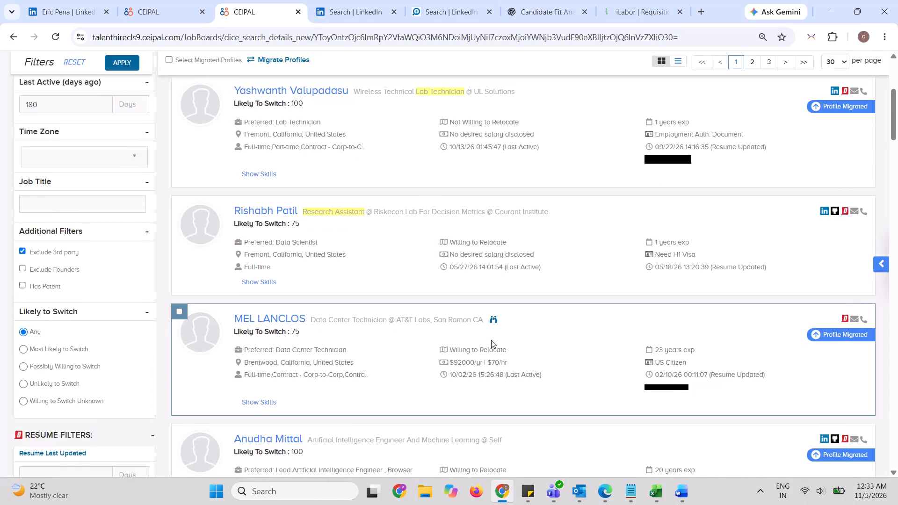
{"action": "scroll", "coordinate": [491, 340], "scroll_direction": "down", "scroll_amount": 3}
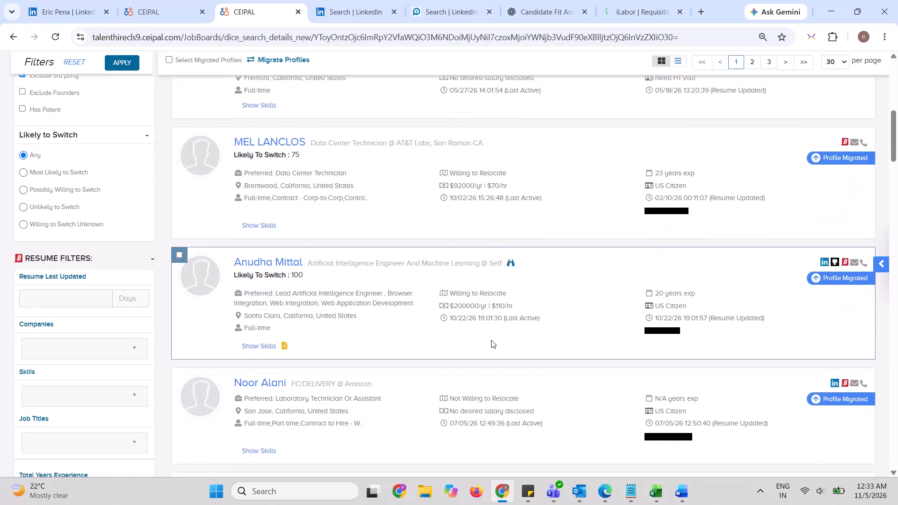
{"action": "scroll", "coordinate": [491, 340], "scroll_direction": "down", "scroll_amount": 1}
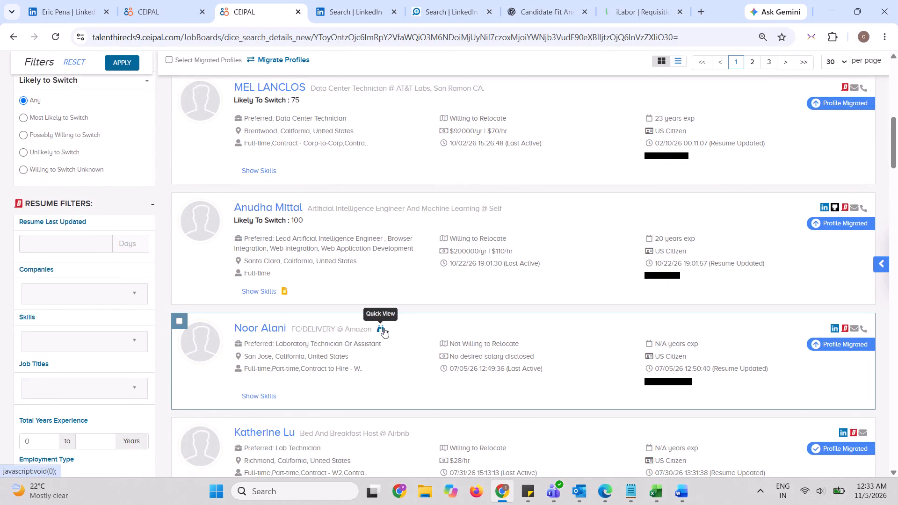
{"action": "left_click", "coordinate": [382, 328]}
{"action": "scroll", "coordinate": [382, 328], "scroll_direction": "down", "scroll_amount": 2}
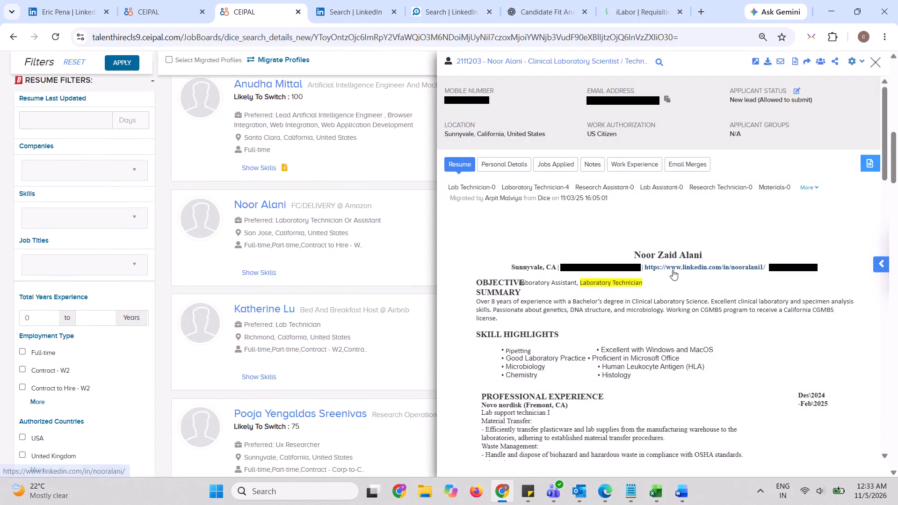
Open the resume's LinkedIn link in a new tab, review that profile's experience and education, then return to CEIPAL and close the quick view.
{"action": "right_click", "coordinate": [673, 270]}
{"action": "left_click", "coordinate": [702, 283]}
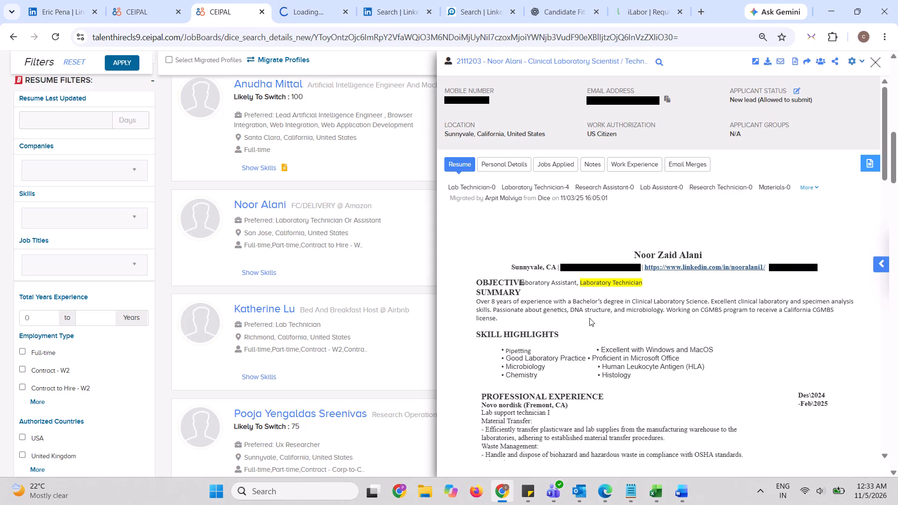
{"action": "scroll", "coordinate": [589, 318], "scroll_direction": "down", "scroll_amount": 1}
{"action": "left_click", "coordinate": [287, 0]}
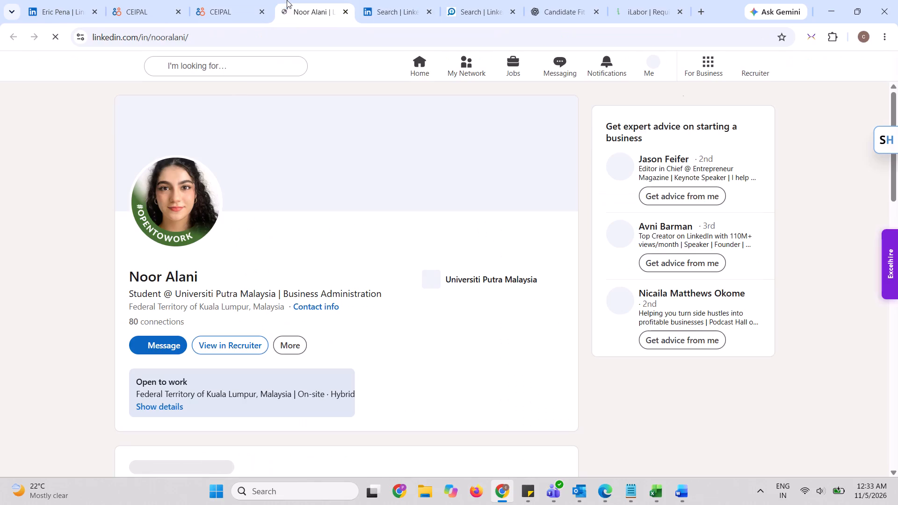
{"action": "scroll", "coordinate": [58, 283], "scroll_direction": "down", "scroll_amount": 2}
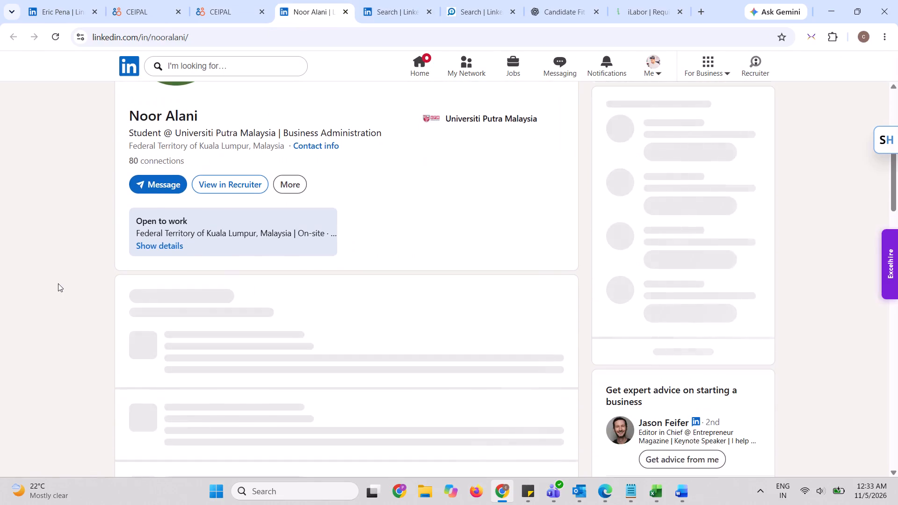
{"action": "scroll", "coordinate": [58, 283], "scroll_direction": "down", "scroll_amount": 6}
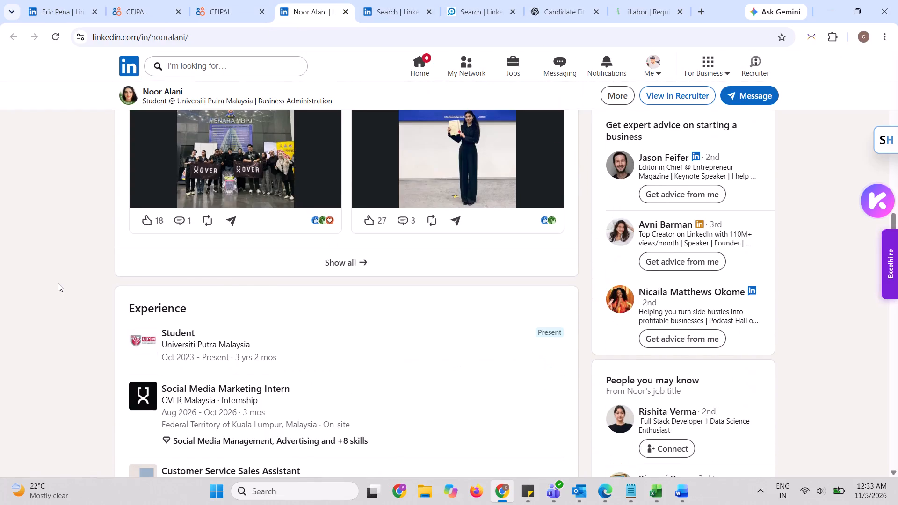
{"action": "scroll", "coordinate": [58, 283], "scroll_direction": "down", "scroll_amount": 1}
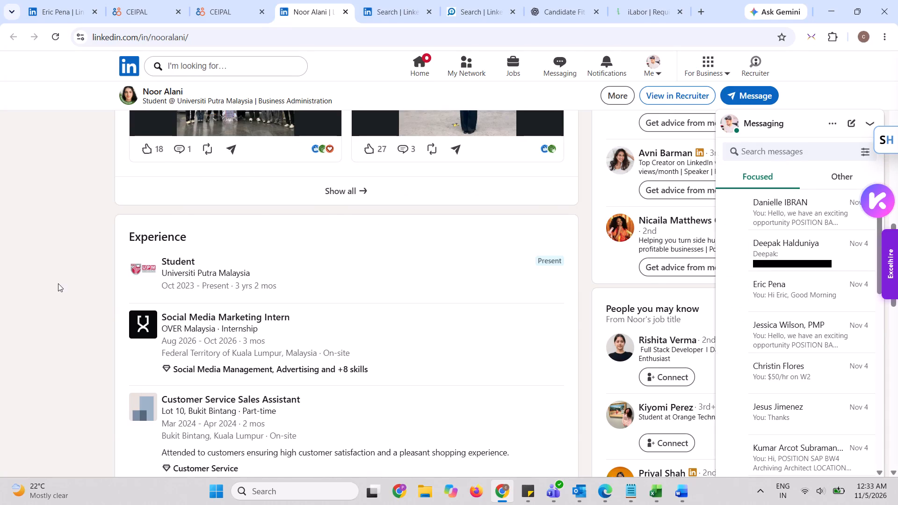
{"action": "scroll", "coordinate": [58, 283], "scroll_direction": "down", "scroll_amount": 2}
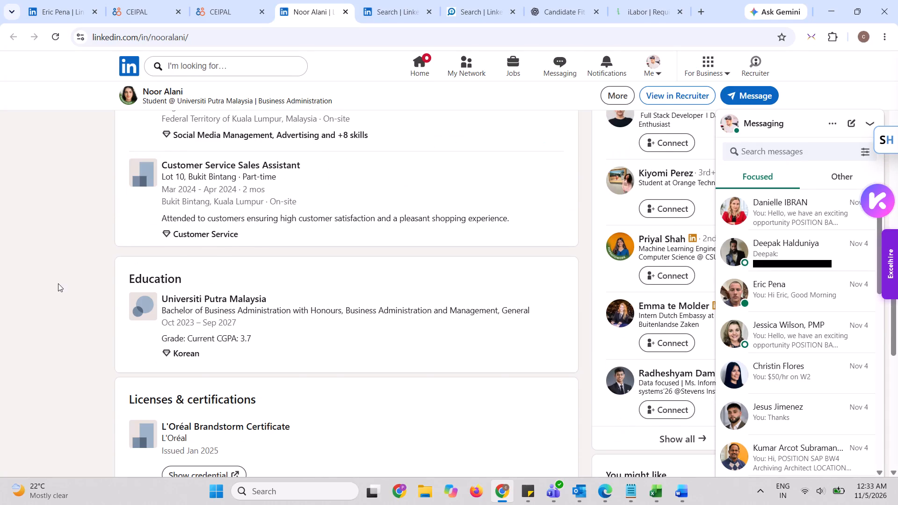
{"action": "left_click", "coordinate": [233, 0]}
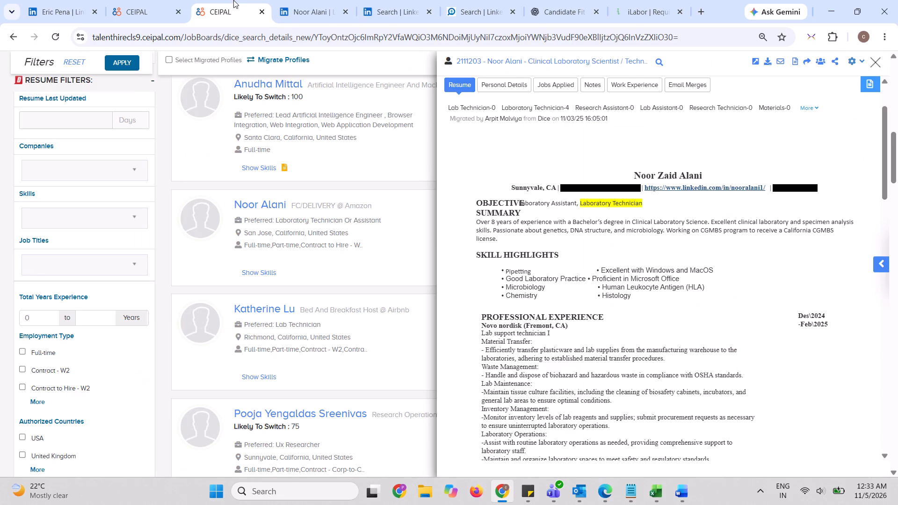
{"action": "left_click", "coordinate": [874, 61]}
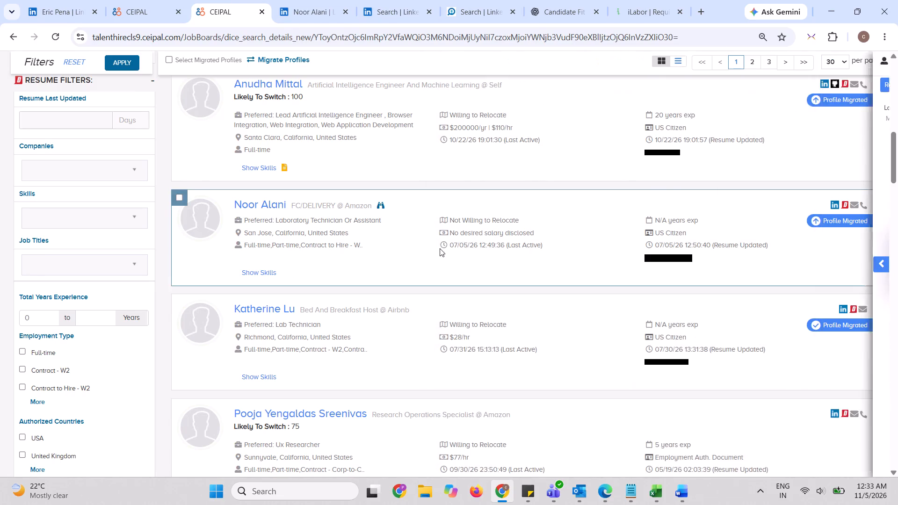
Open the quick view of the Bed and Breakfast Host at Airbnb who prefers Lab Technician work.
{"action": "scroll", "coordinate": [440, 248], "scroll_direction": "down", "scroll_amount": 1}
{"action": "left_click", "coordinate": [424, 264]}
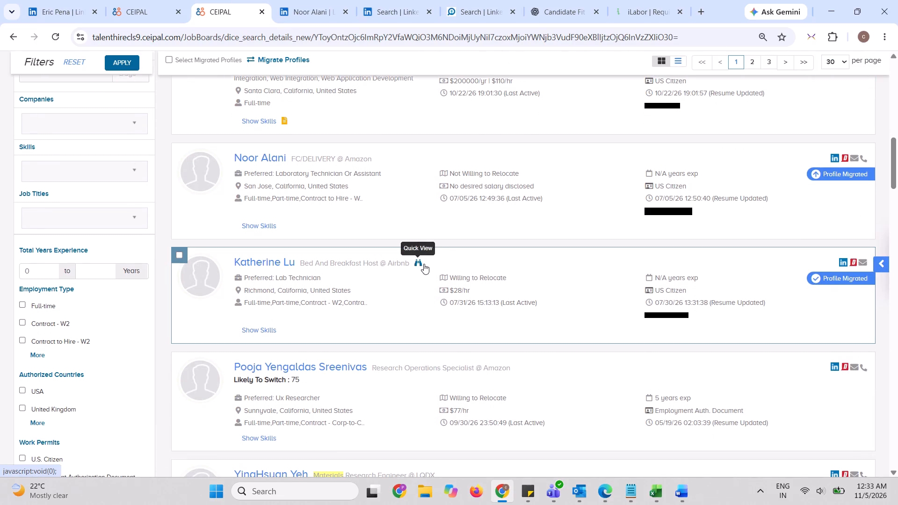
{"action": "scroll", "coordinate": [424, 264], "scroll_direction": "down", "scroll_amount": 1}
{"action": "left_click", "coordinate": [526, 309]}
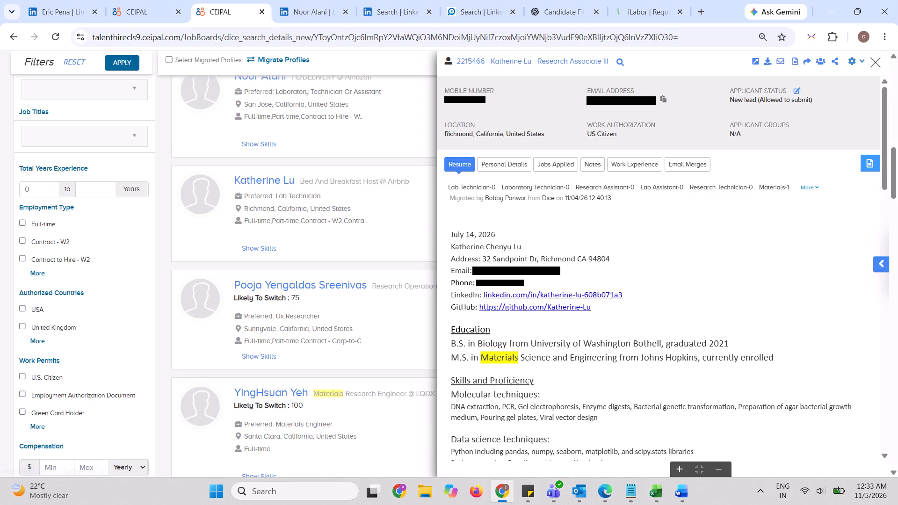
Copy the LinkedIn address from this candidate's resume and load it in the tab showing the previous candidate's LinkedIn profile.
{"action": "left_click_drag", "start_coordinate": [624, 293], "coordinate": [479, 295]}
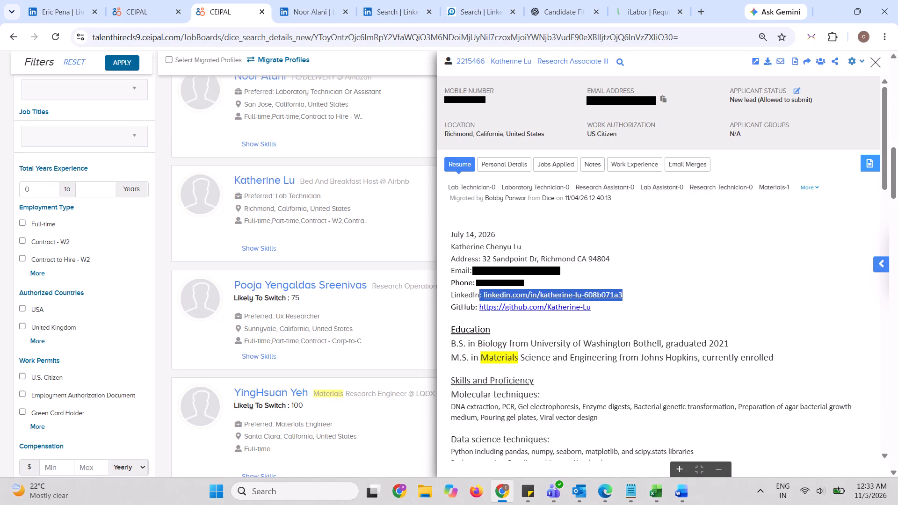
{"action": "left_click_drag", "start_coordinate": [479, 295], "coordinate": [485, 294]}
{"action": "key", "text": "ctrl+c"}
{"action": "left_click", "coordinate": [297, 0]}
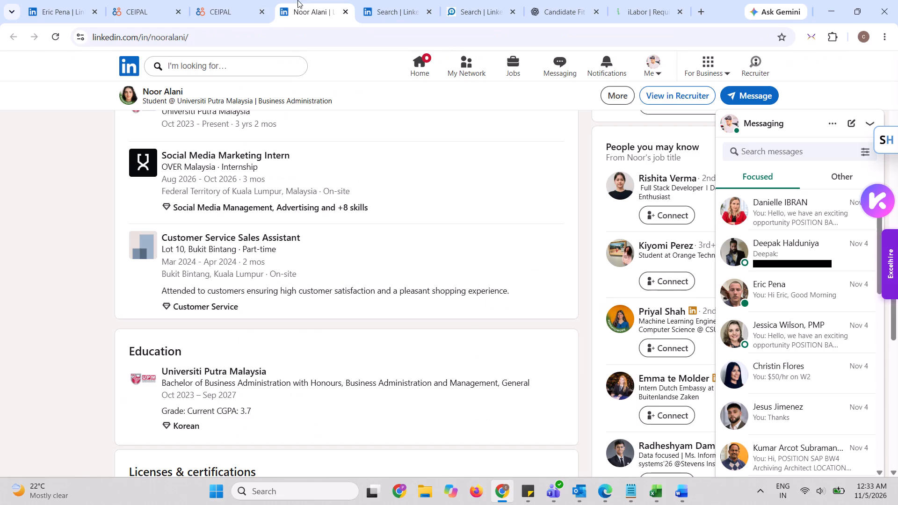
{"action": "left_click", "coordinate": [282, 36]}
{"action": "key", "text": "ctrl+v"}
{"action": "key", "text": "Return"}
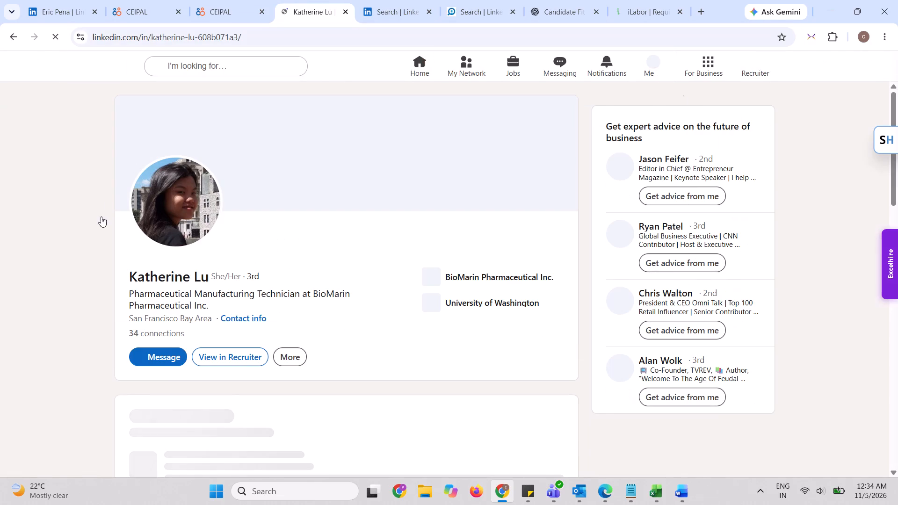
Review the candidate's LinkedIn summary, experience and education, then return to the CEIPAL resume.
{"action": "left_click", "coordinate": [90, 258]}
{"action": "scroll", "coordinate": [90, 258], "scroll_direction": "down", "scroll_amount": 1}
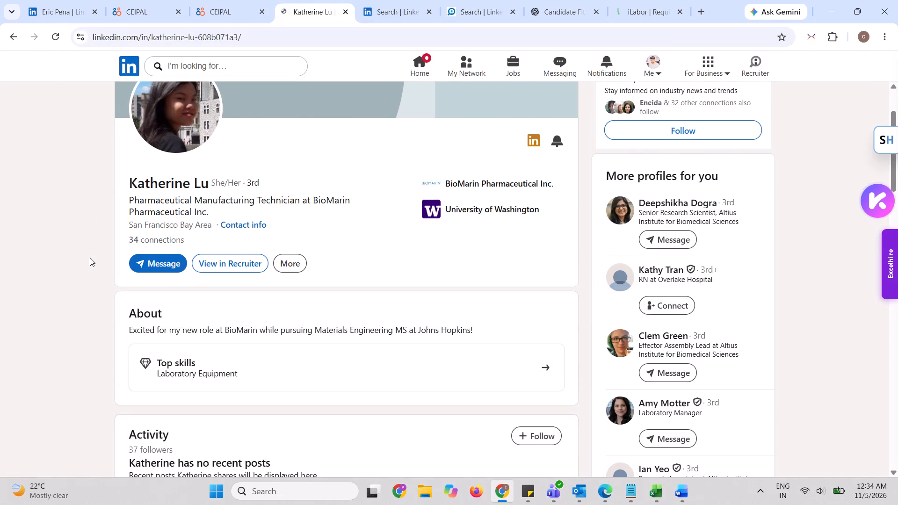
{"action": "scroll", "coordinate": [90, 258], "scroll_direction": "down", "scroll_amount": 3}
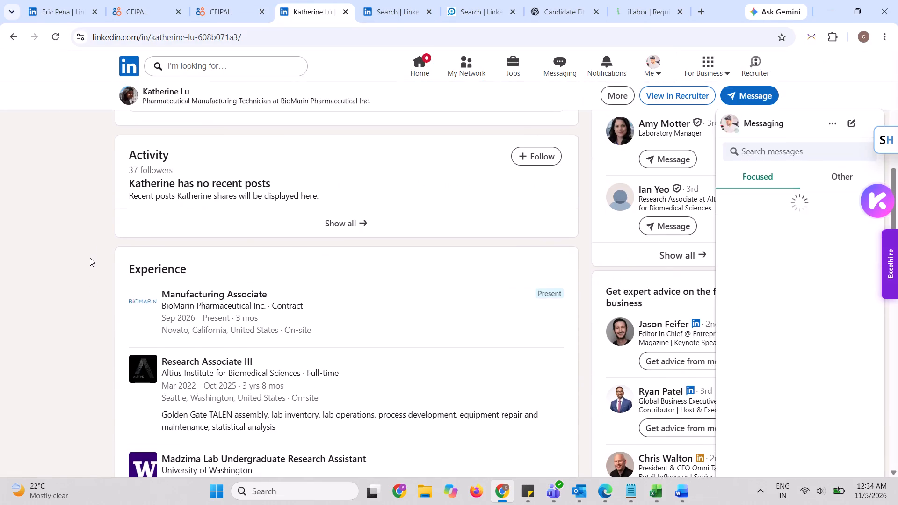
{"action": "scroll", "coordinate": [90, 258], "scroll_direction": "down", "scroll_amount": 1}
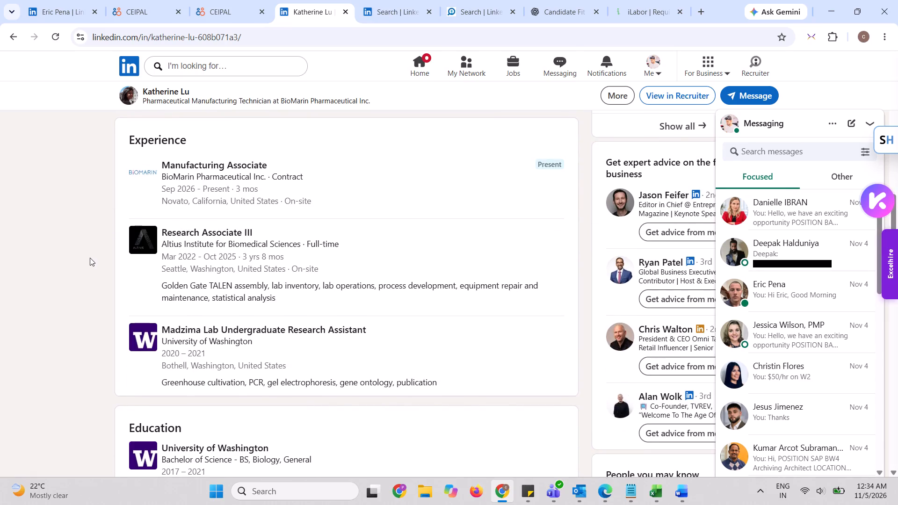
{"action": "left_click", "coordinate": [246, 0]}
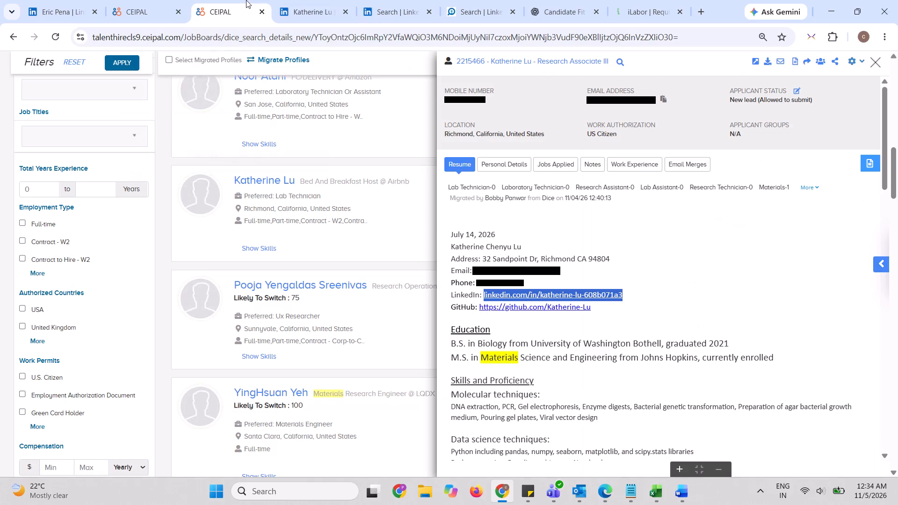
Return to the candidate's LinkedIn profile and send a connection invitation without a note.
{"action": "left_click", "coordinate": [683, 247]}
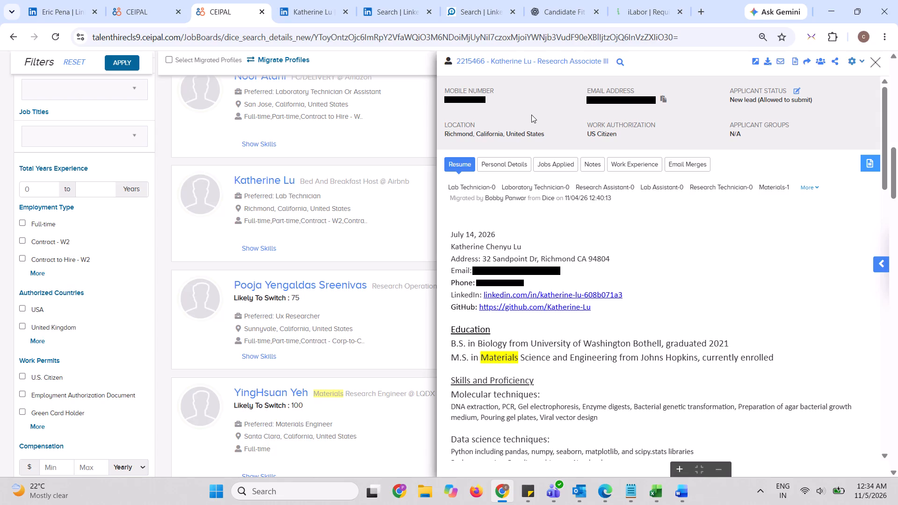
{"action": "left_click", "coordinate": [339, 0]}
{"action": "scroll", "coordinate": [148, 182], "scroll_direction": "up", "scroll_amount": 8}
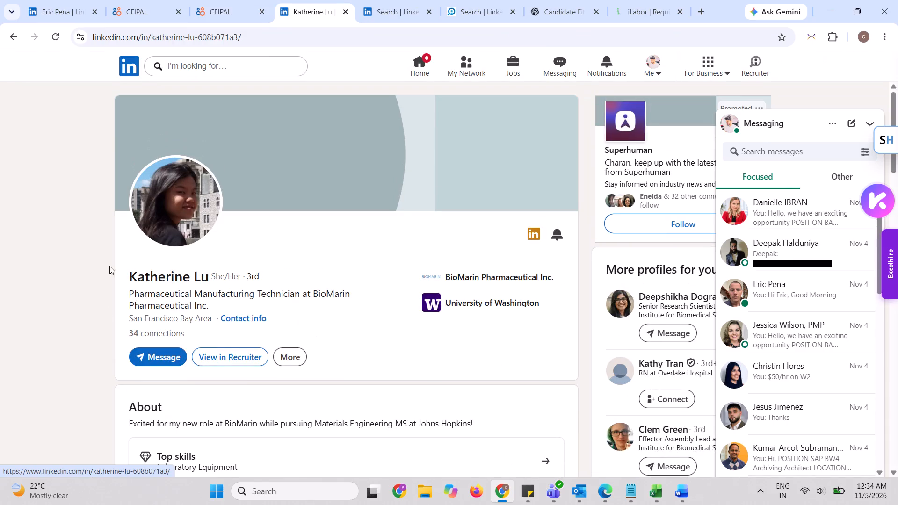
{"action": "left_click", "coordinate": [296, 359]}
{"action": "left_click", "coordinate": [341, 244]}
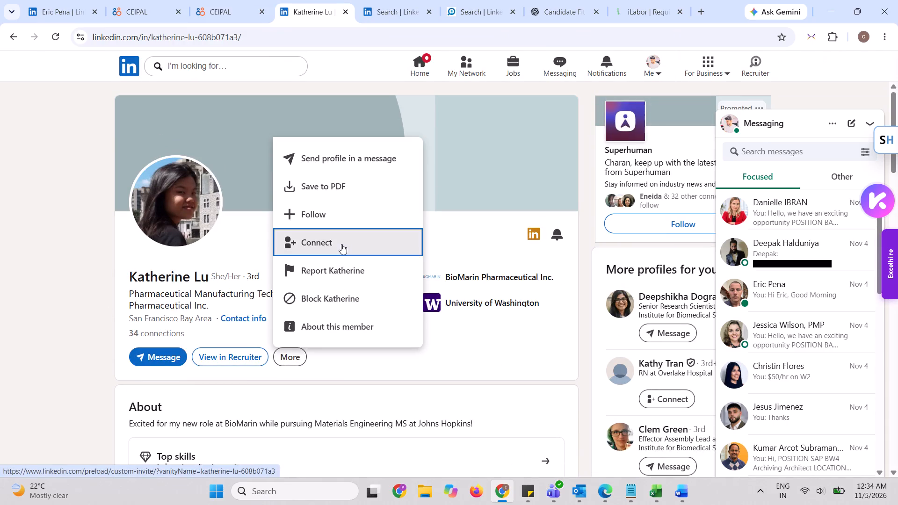
{"action": "left_click", "coordinate": [533, 190]}
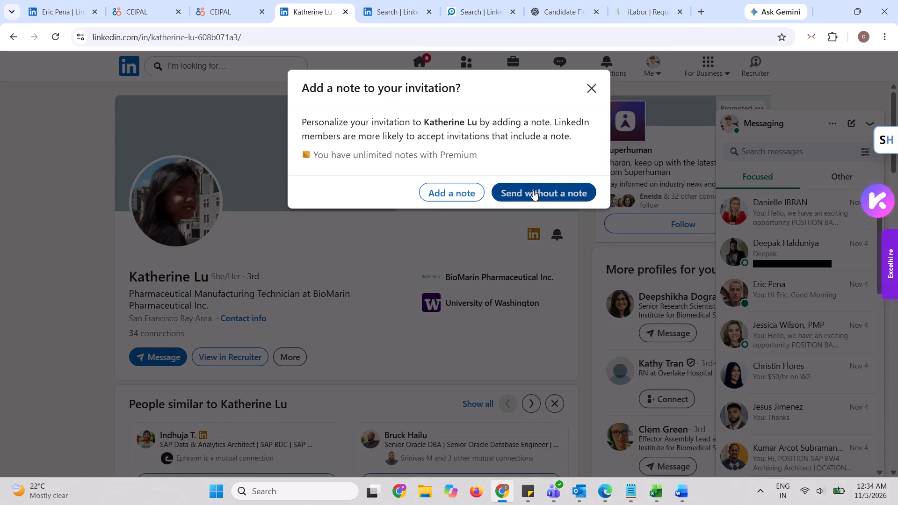
Look through the rest of the candidate's LinkedIn profile down to the interests, and return to the CEIPAL resume.
{"action": "scroll", "coordinate": [33, 301], "scroll_direction": "down", "scroll_amount": 9}
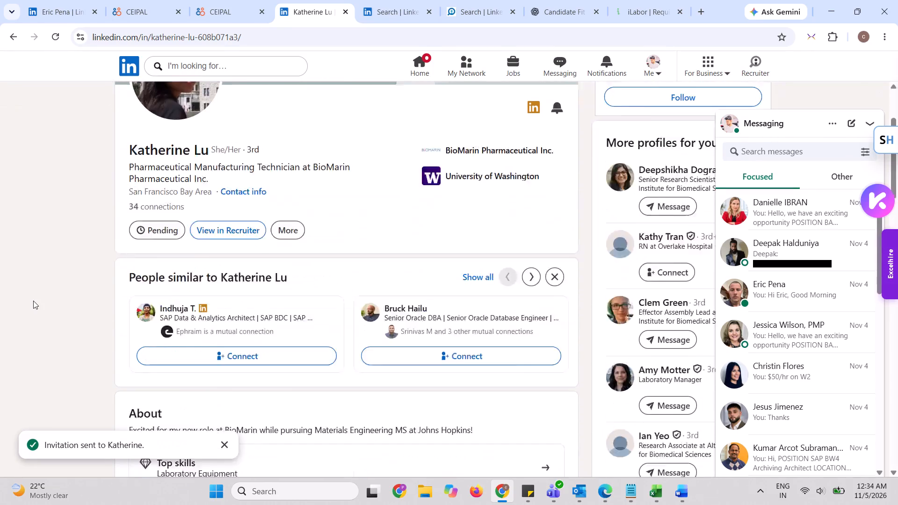
{"action": "scroll", "coordinate": [33, 301], "scroll_direction": "down", "scroll_amount": 10}
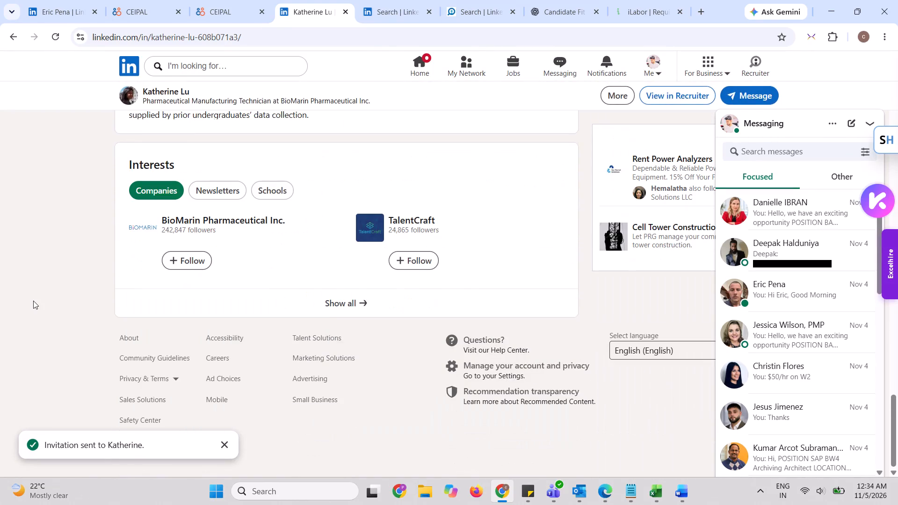
{"action": "scroll", "coordinate": [33, 301], "scroll_direction": "up", "scroll_amount": 14}
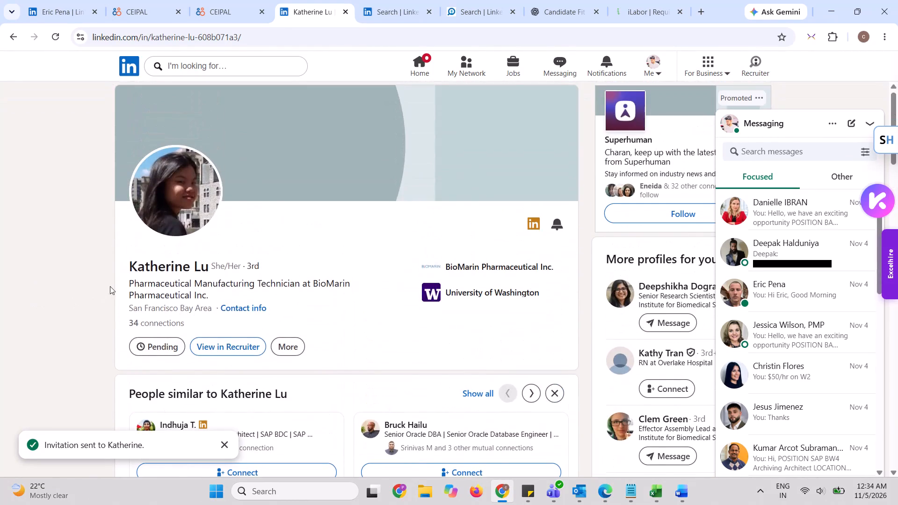
{"action": "left_click", "coordinate": [216, 0]}
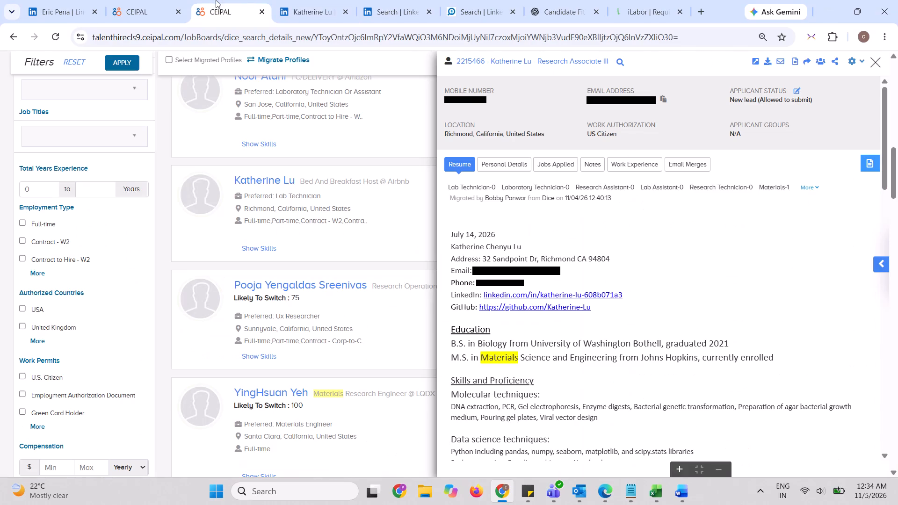
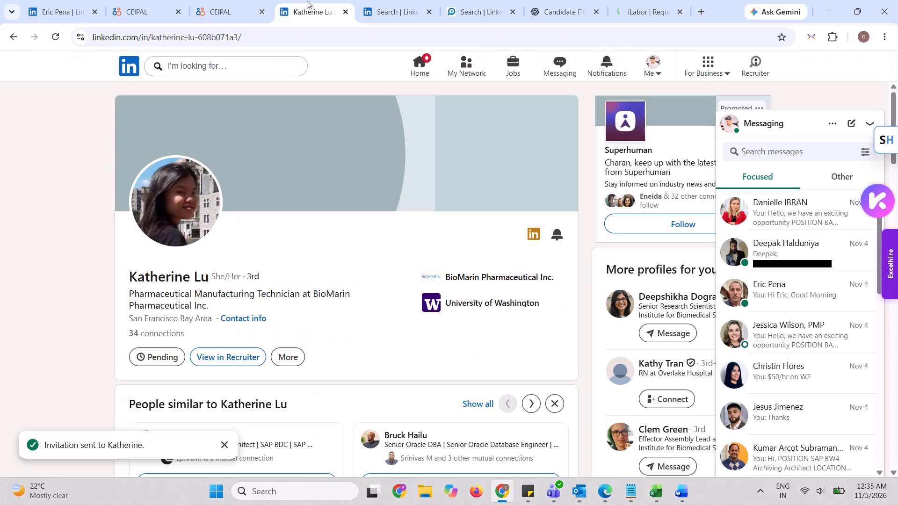
Review the About and Experience sections of the BioMarin Pharmaceutical Manufacturing Technician's LinkedIn profile.
{"action": "scroll", "coordinate": [69, 280], "scroll_direction": "down", "scroll_amount": 5}
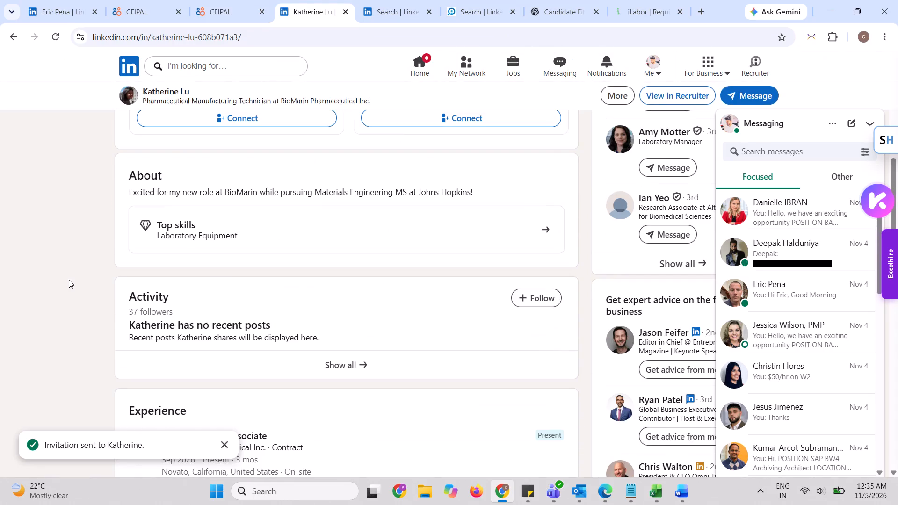
{"action": "scroll", "coordinate": [69, 280], "scroll_direction": "down", "scroll_amount": 2}
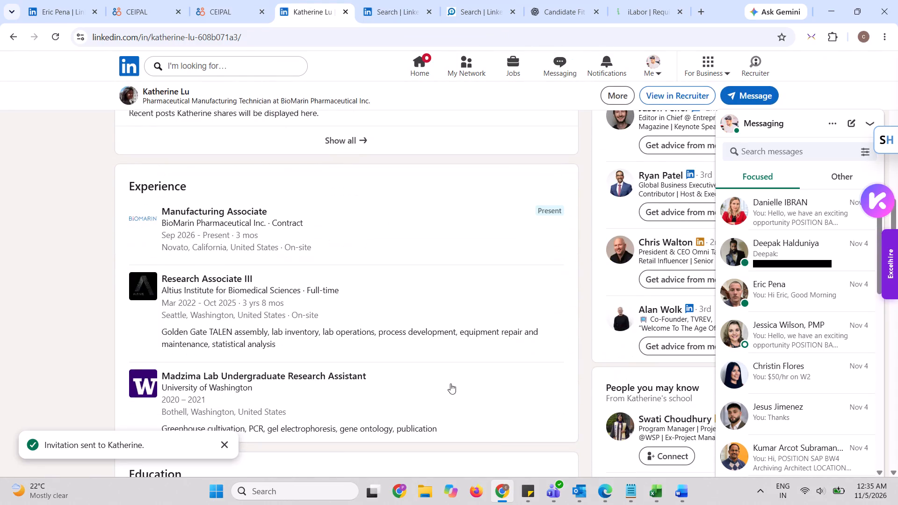
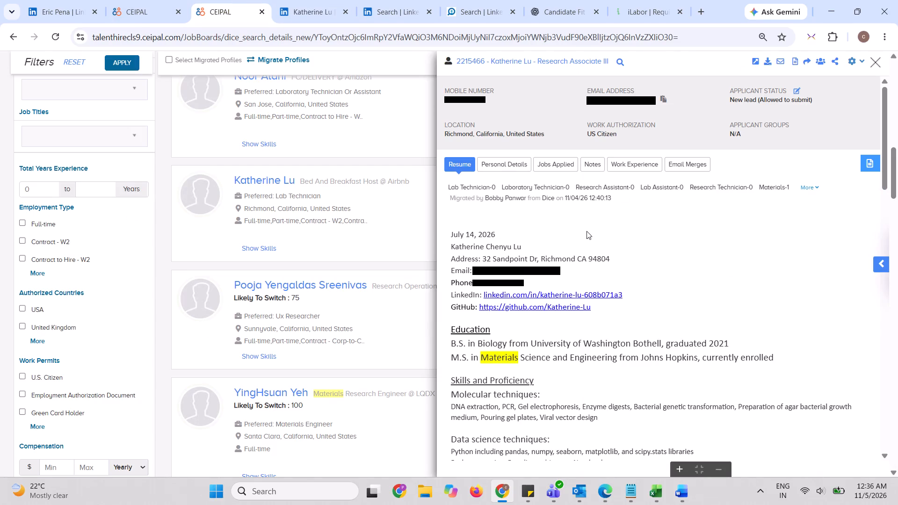
Download the Lab Technician candidate's resume, open it in Word, then return to CEIPAL and close the quick view.
{"action": "left_click", "coordinate": [768, 65]}
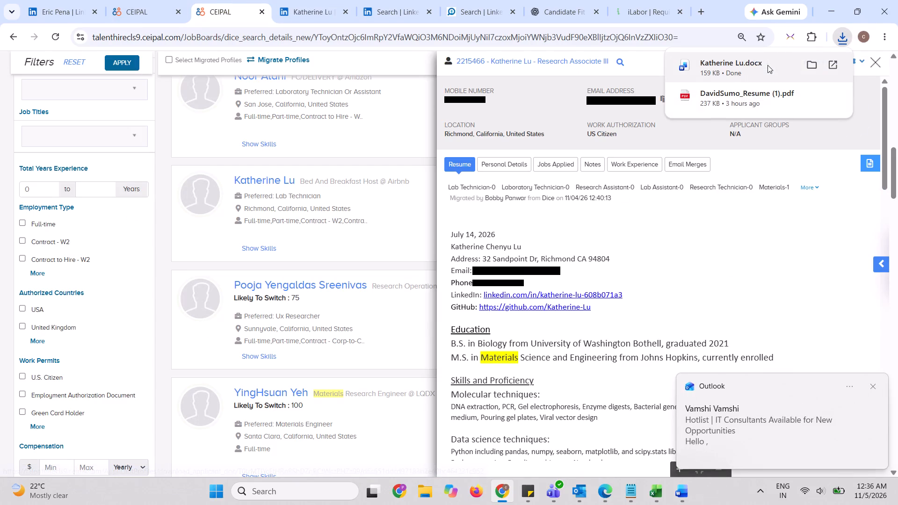
{"action": "left_click", "coordinate": [717, 72]}
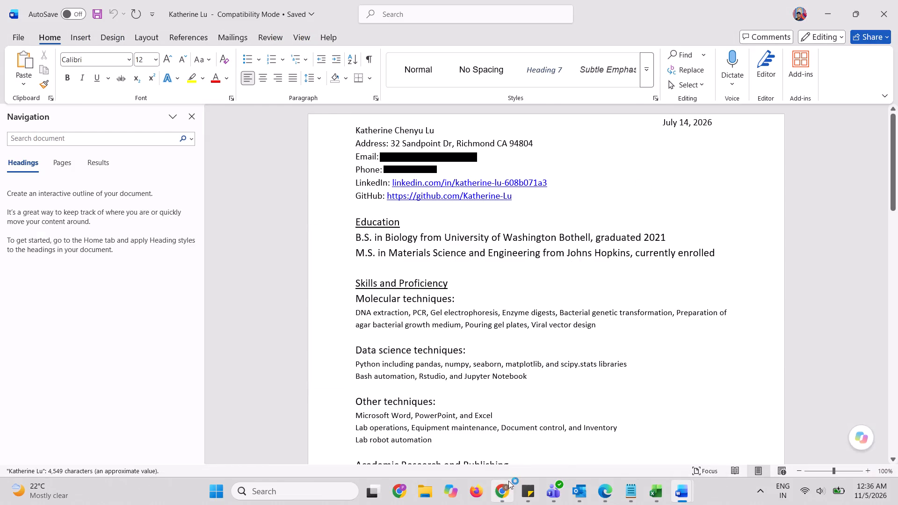
{"action": "left_click", "coordinate": [508, 482]}
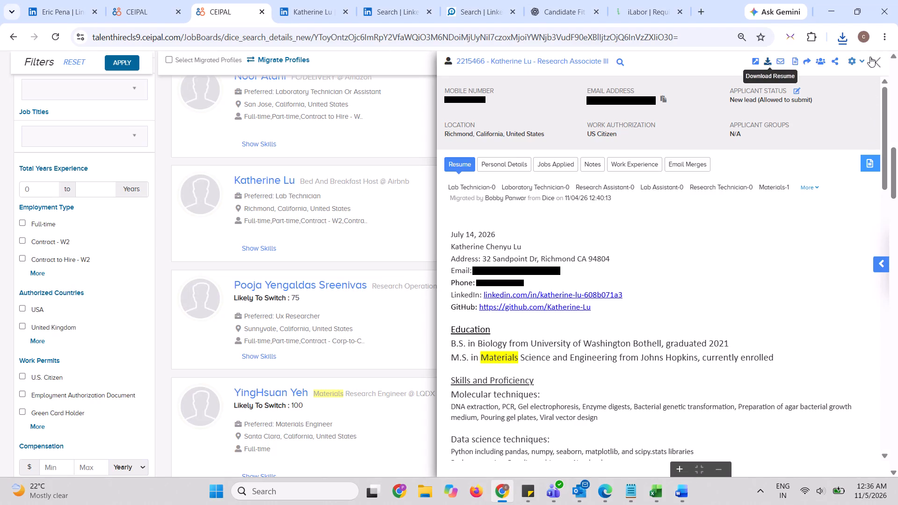
{"action": "left_click", "coordinate": [871, 59]}
Open the quick view of the Materials Research Engineer at LQDX and review the resume's experience and skills.
{"action": "scroll", "coordinate": [557, 214], "scroll_direction": "down", "scroll_amount": 4}
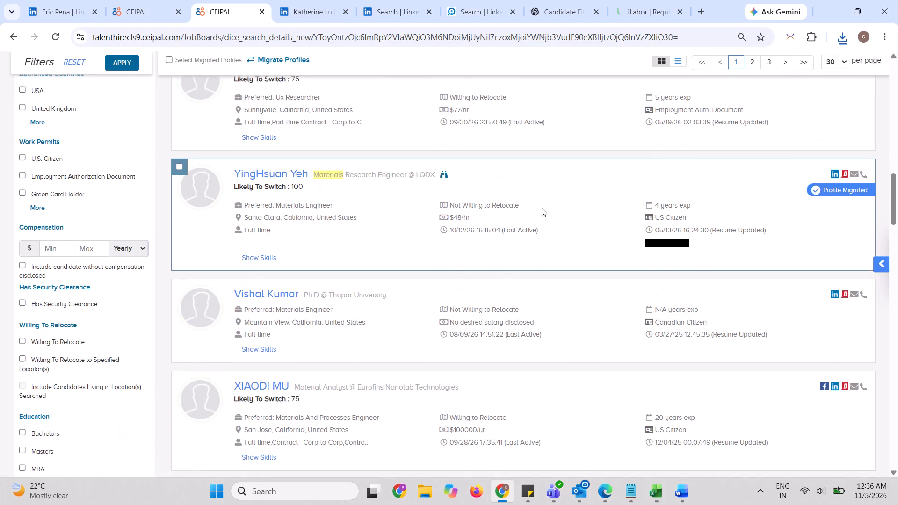
{"action": "left_click", "coordinate": [444, 175]}
{"action": "scroll", "coordinate": [324, 204], "scroll_direction": "down", "scroll_amount": 1}
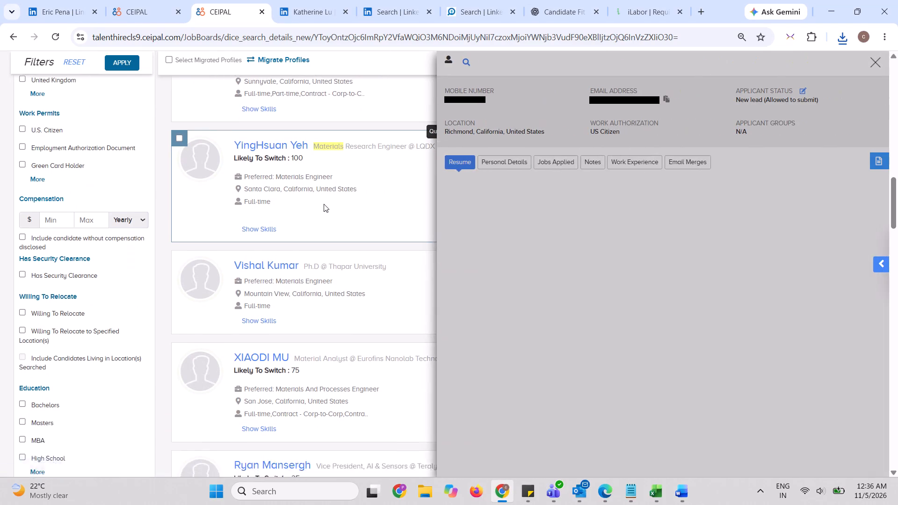
{"action": "scroll", "coordinate": [324, 204], "scroll_direction": "down", "scroll_amount": 1}
{"action": "scroll", "coordinate": [518, 305], "scroll_direction": "left", "scroll_amount": 1}
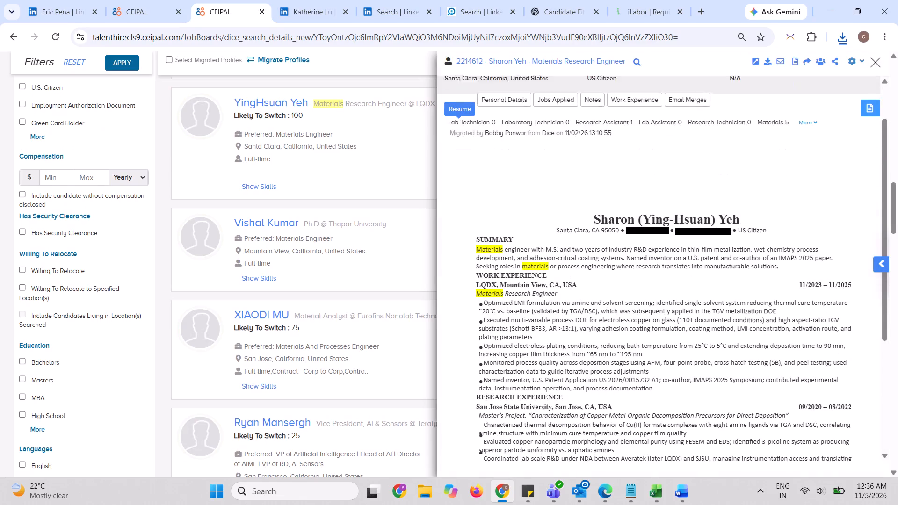
{"action": "scroll", "coordinate": [518, 305], "scroll_direction": "left", "scroll_amount": 1}
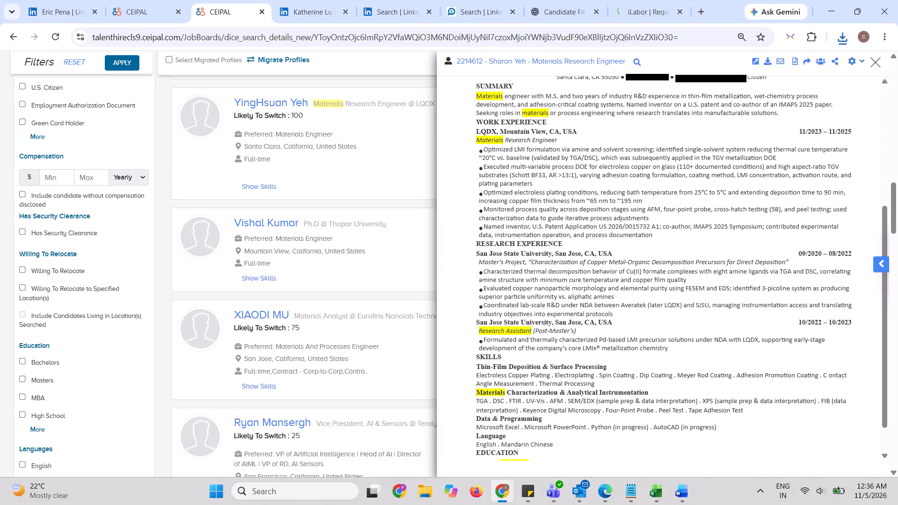
{"action": "scroll", "coordinate": [518, 305], "scroll_direction": "left", "scroll_amount": 1}
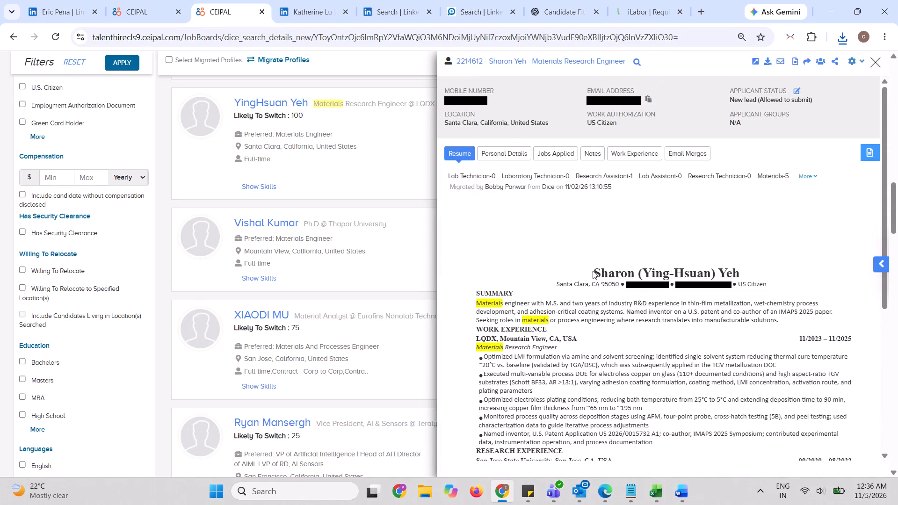
Copy the candidate's name from the resume and search LinkedIn for it without the part in parentheses.
{"action": "left_click_drag", "start_coordinate": [593, 271], "coordinate": [737, 276]}
{"action": "left_click", "coordinate": [737, 276]}
{"action": "left_click_drag", "start_coordinate": [737, 276], "coordinate": [612, 275]}
{"action": "key", "text": "ctrl+c"}
{"action": "left_click", "coordinate": [305, 1]}
{"action": "left_click", "coordinate": [234, 73]}
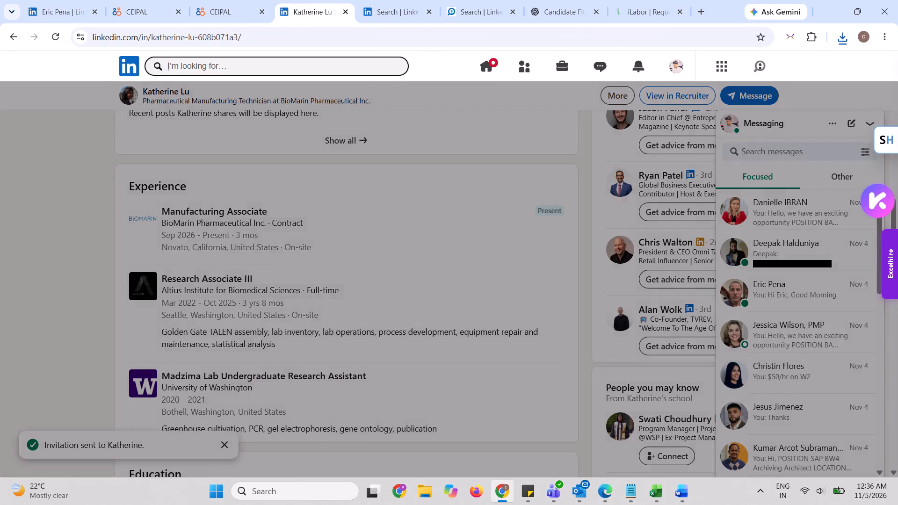
{"action": "key", "text": "ctrl+v"}
{"action": "double_click", "coordinate": [232, 71]}
{"action": "key", "text": "BackSpace"}
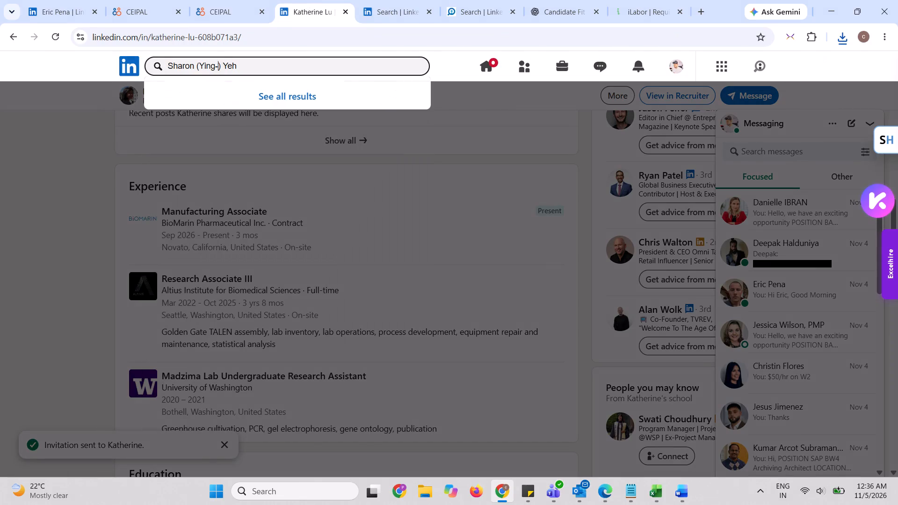
{"action": "key", "text": "Right"}
{"action": "key", "text": "BackSpace"}
{"action": "key", "text": "BackSpace"}
{"action": "key", "text": "BackSpace"}
{"action": "key", "text": "BackSpace"}
{"action": "key", "text": "BackSpace"}
{"action": "key", "text": "BackSpace"}
{"action": "key", "text": "BackSpace"}
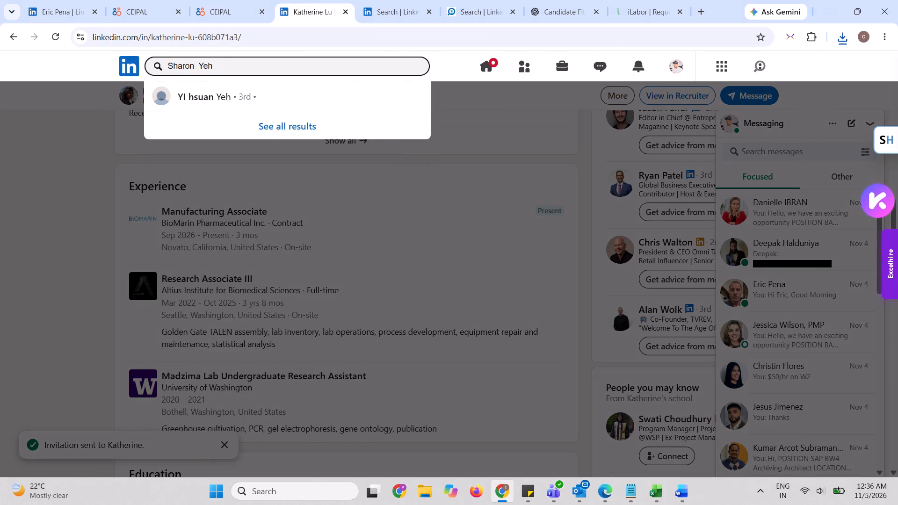
{"action": "key", "text": "BackSpace"}
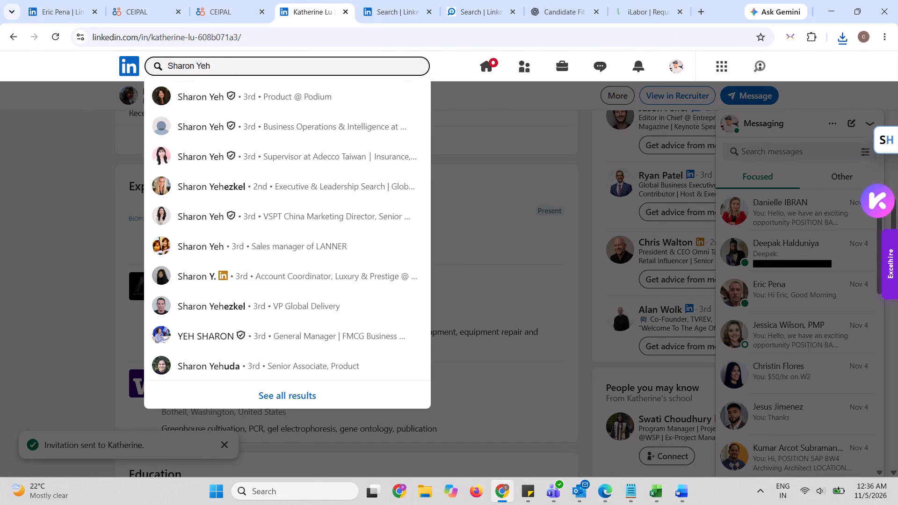
{"action": "key", "text": "Return"}
Copy the employer LQDX from the resume, add it to the LinkedIn name search and open the suggested profile.
{"action": "left_click", "coordinate": [246, 0]}
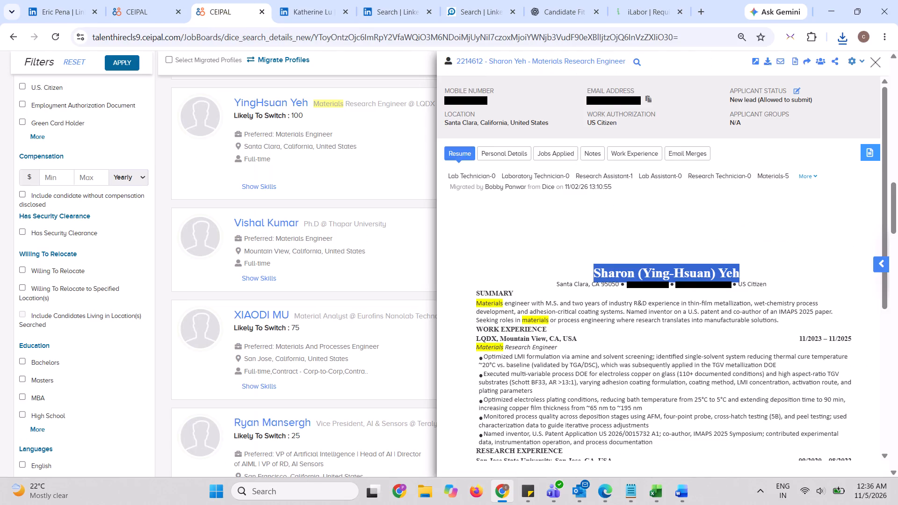
{"action": "scroll", "coordinate": [579, 384], "scroll_direction": "left", "scroll_amount": 1}
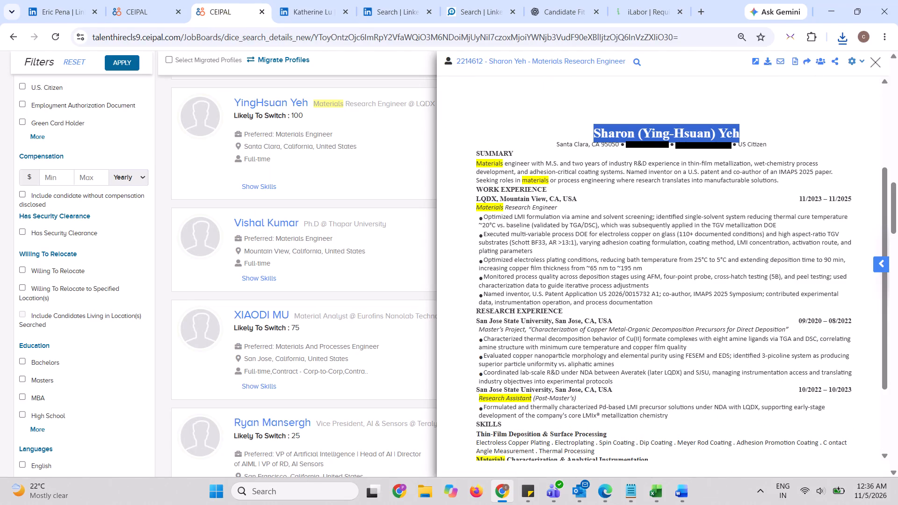
{"action": "double_click", "coordinate": [487, 202]}
{"action": "key", "text": "ctrl+c"}
{"action": "key", "text": "ctrl+c"}
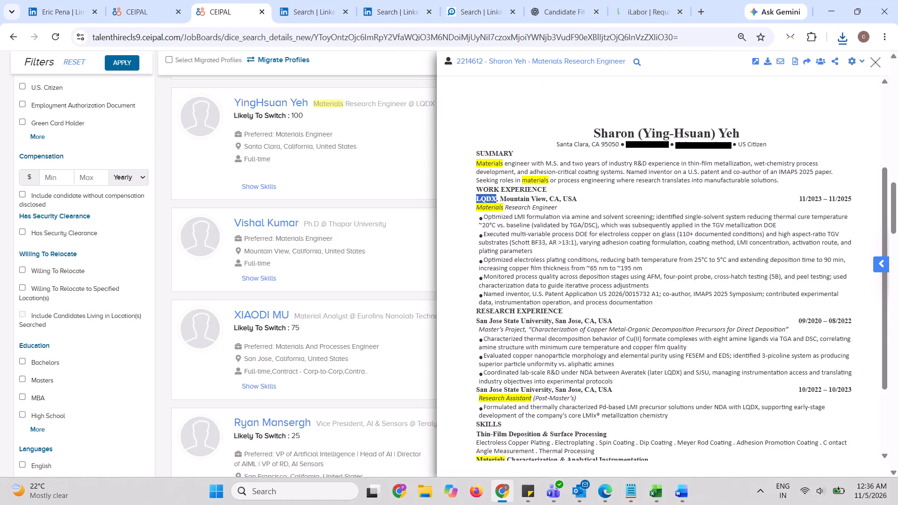
{"action": "left_click", "coordinate": [311, 0]}
{"action": "left_click", "coordinate": [227, 63]}
{"action": "key", "text": "space"}
{"action": "key", "text": "ctrl+v"}
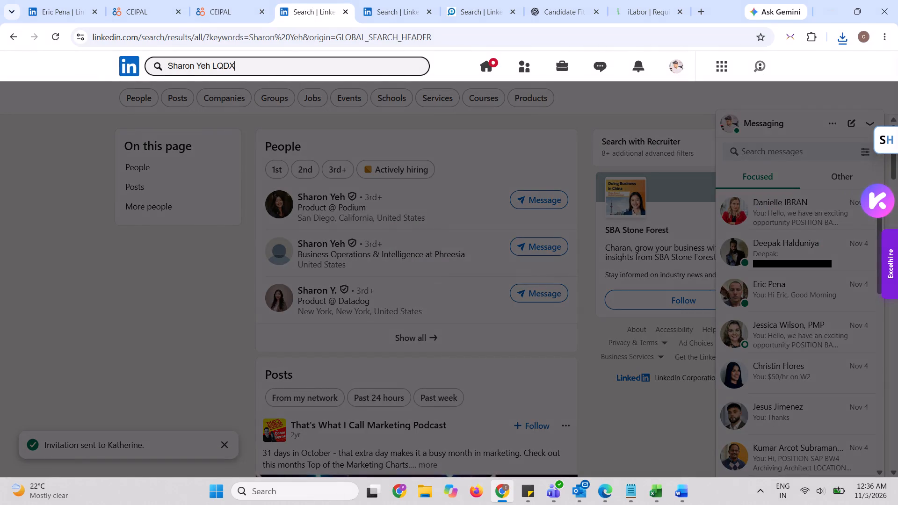
{"action": "left_click", "coordinate": [261, 94]}
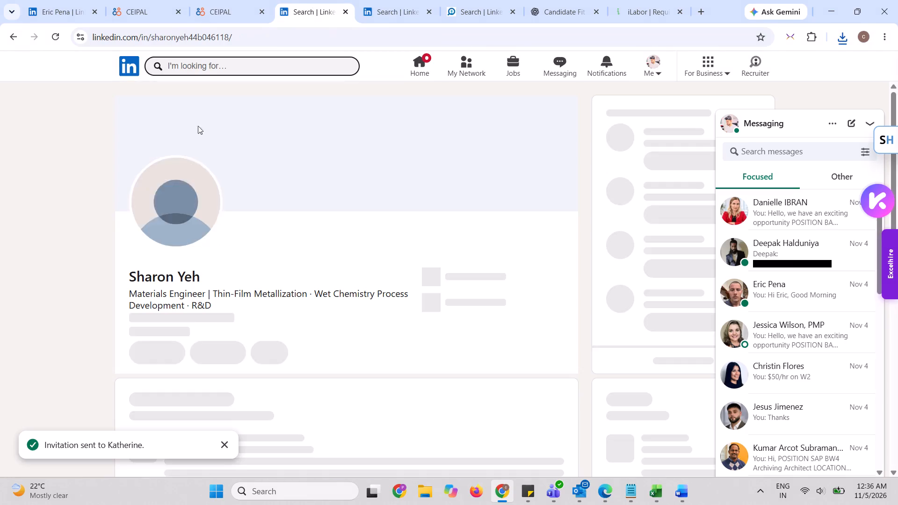
Review the Materials Engineer's LinkedIn summary, experience and education.
{"action": "left_click", "coordinate": [48, 264]}
{"action": "scroll", "coordinate": [48, 264], "scroll_direction": "down", "scroll_amount": 3}
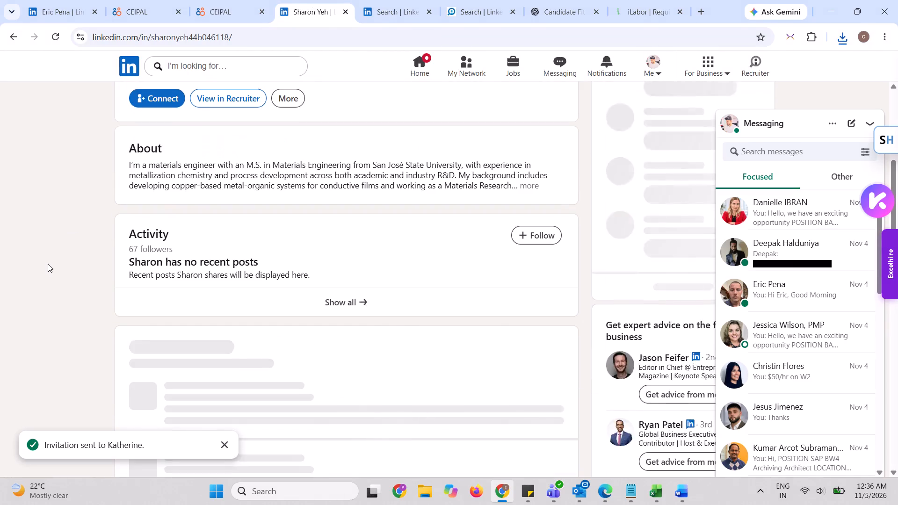
{"action": "scroll", "coordinate": [48, 264], "scroll_direction": "down", "scroll_amount": 2}
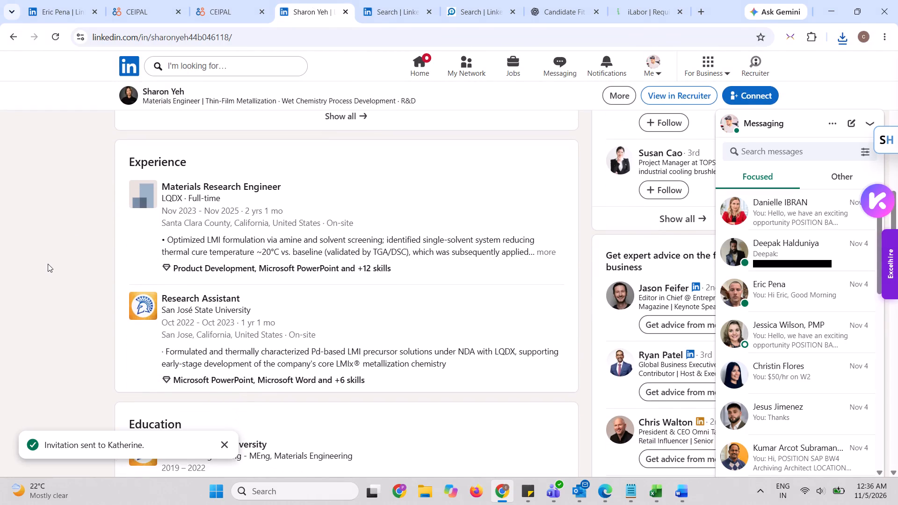
Return to the LQDX Materials Research Engineer's CEIPAL record, copy the candidate's e-mail address and dismiss the iLabor360 notification.
{"action": "scroll", "coordinate": [48, 264], "scroll_direction": "down", "scroll_amount": 1}
{"action": "left_click", "coordinate": [243, 0]}
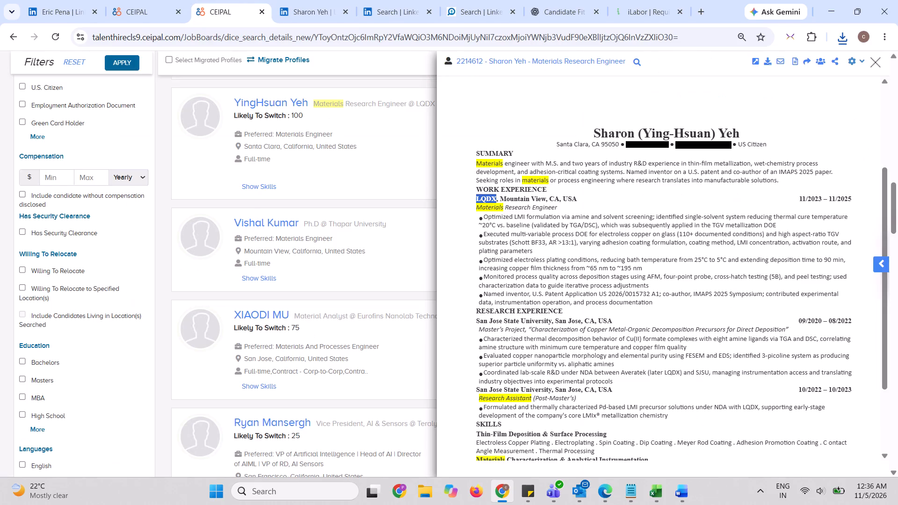
{"action": "scroll", "coordinate": [521, 204], "scroll_direction": "up", "scroll_amount": 11}
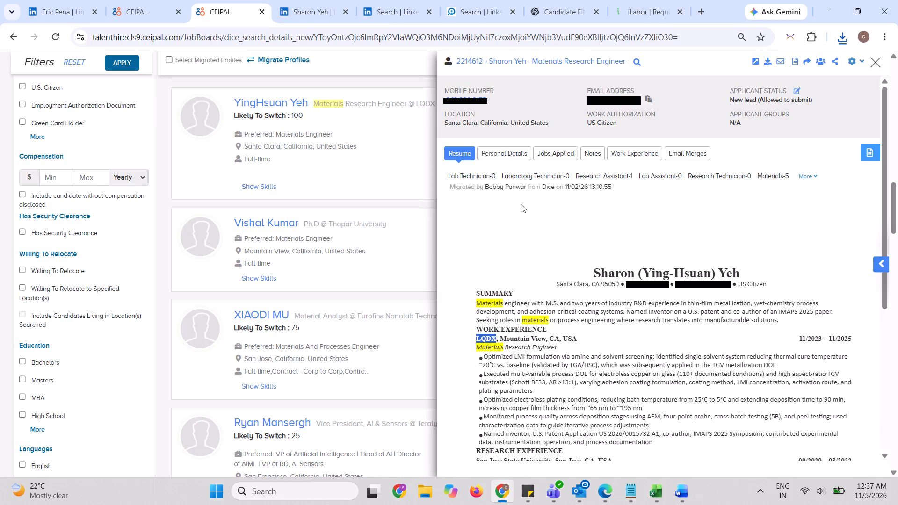
{"action": "left_click", "coordinate": [646, 97]}
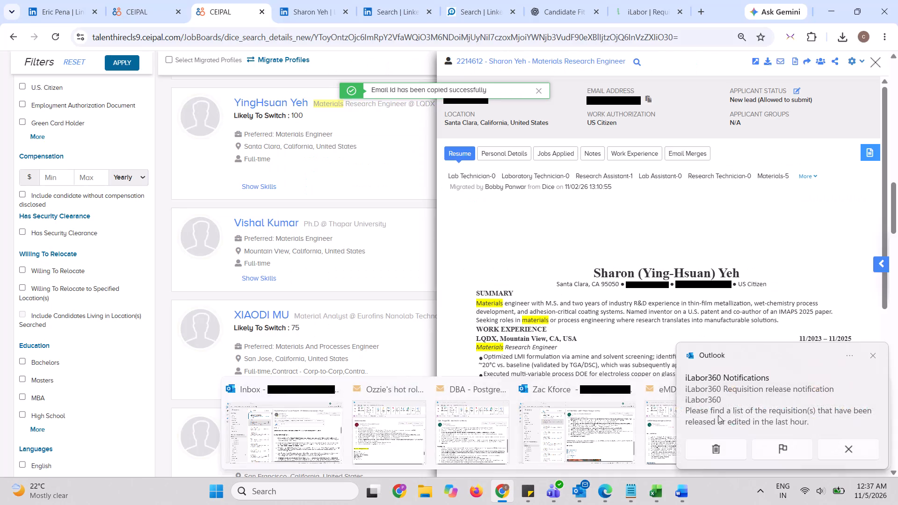
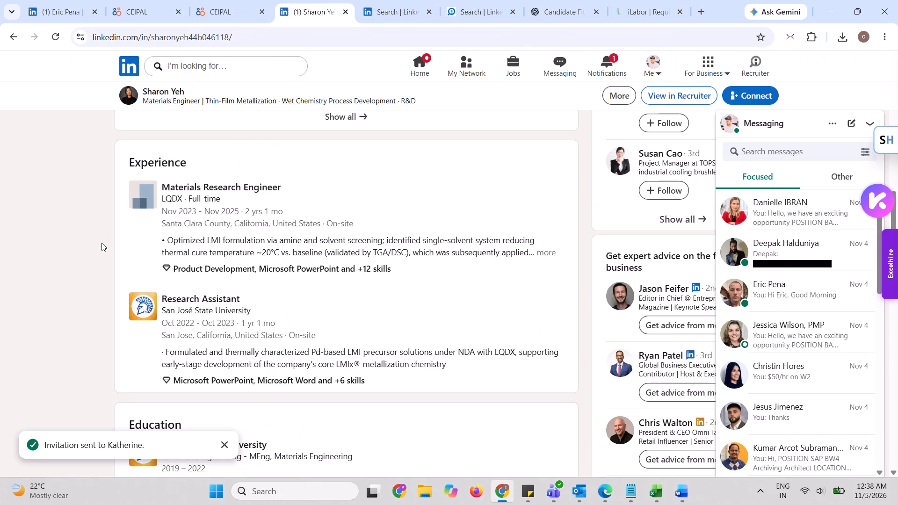
Send the Materials Engineer a LinkedIn connection invitation without a note.
{"action": "scroll", "coordinate": [101, 243], "scroll_direction": "up", "scroll_amount": 12}
{"action": "left_click", "coordinate": [140, 373]}
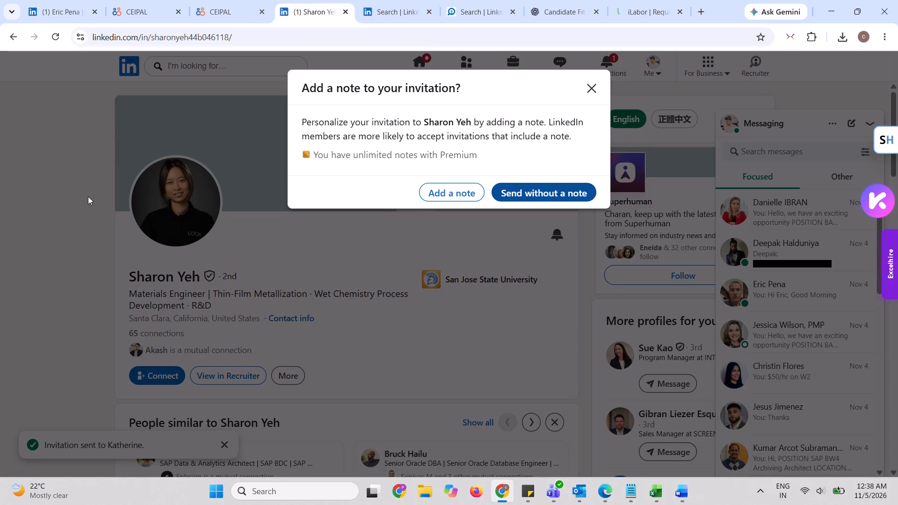
{"action": "left_click", "coordinate": [550, 185]}
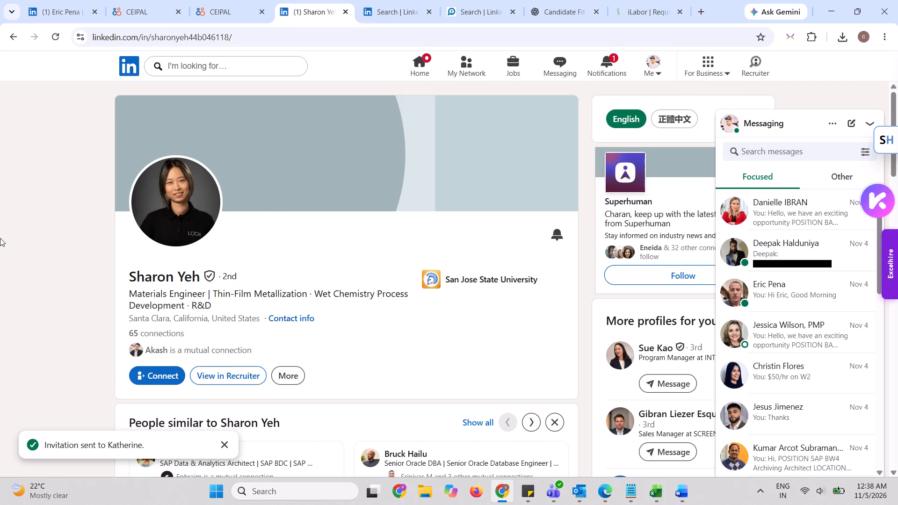
Search the profile page for "power" and expand the full description of the Materials Research Engineer role at LQDX.
{"action": "scroll", "coordinate": [0, 238], "scroll_direction": "down", "scroll_amount": 6}
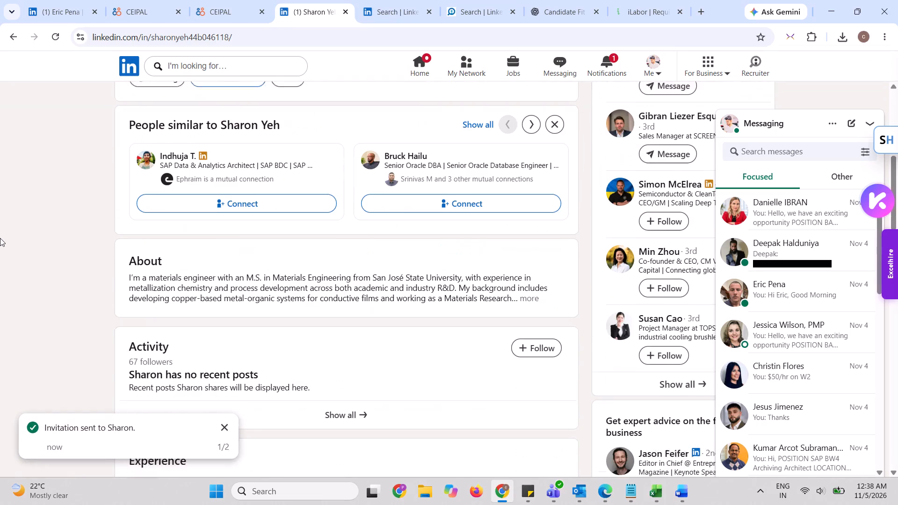
{"action": "scroll", "coordinate": [0, 238], "scroll_direction": "down", "scroll_amount": 3}
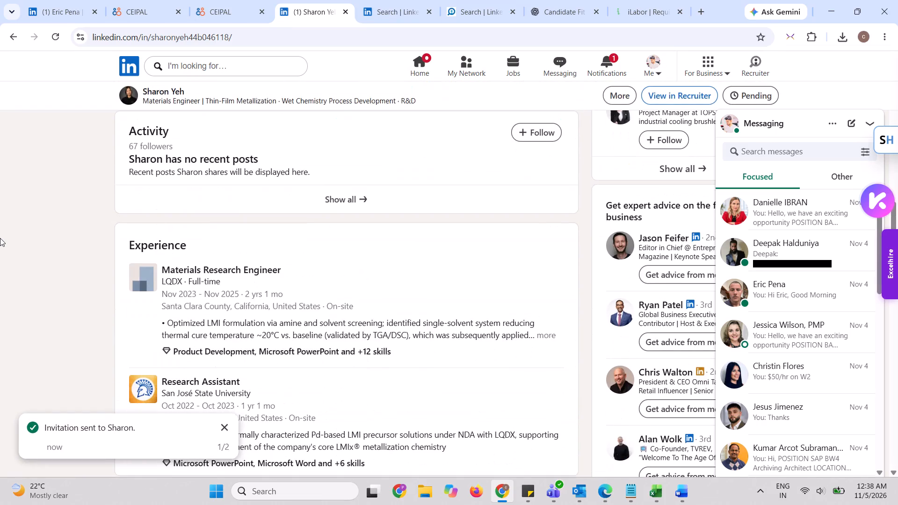
{"action": "key", "text": "ctrl+f"}
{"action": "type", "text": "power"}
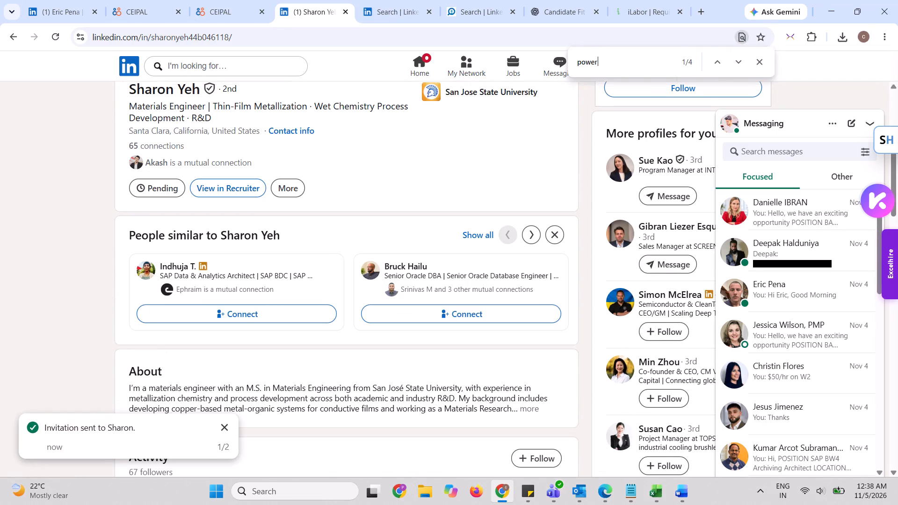
{"action": "scroll", "coordinate": [0, 238], "scroll_direction": "down", "scroll_amount": 4}
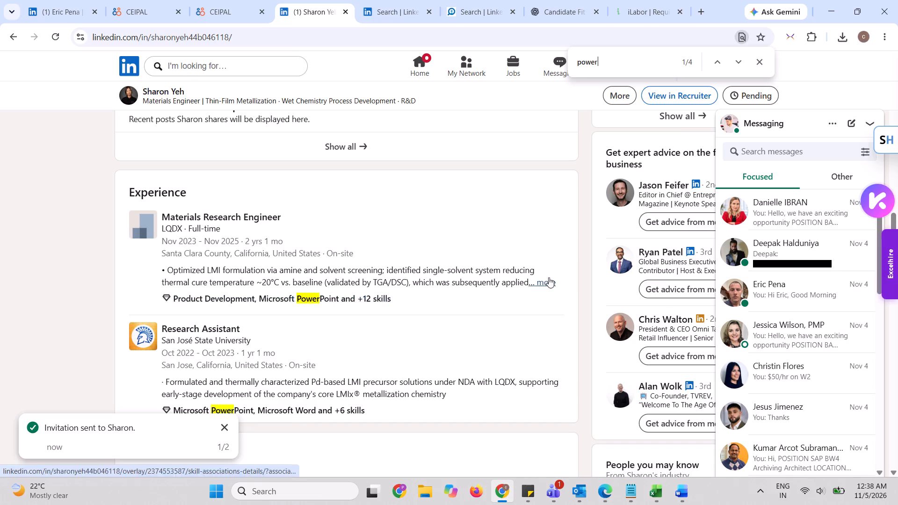
{"action": "left_click", "coordinate": [544, 286]}
{"action": "scroll", "coordinate": [413, 299], "scroll_direction": "down", "scroll_amount": 1}
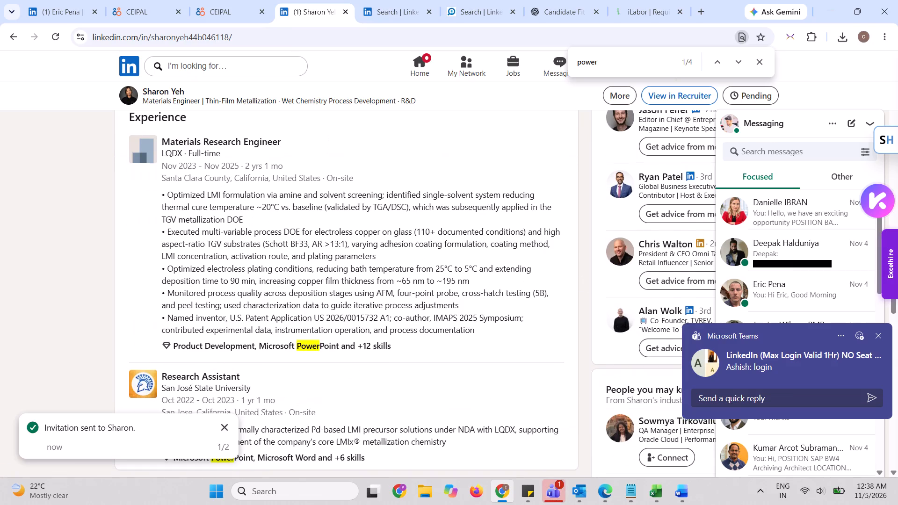
Recheck the Materials Engineer's LinkedIn experience and education, and close that candidate's quick view in the CEIPAL Dice results.
{"action": "scroll", "coordinate": [413, 299], "scroll_direction": "down", "scroll_amount": 2}
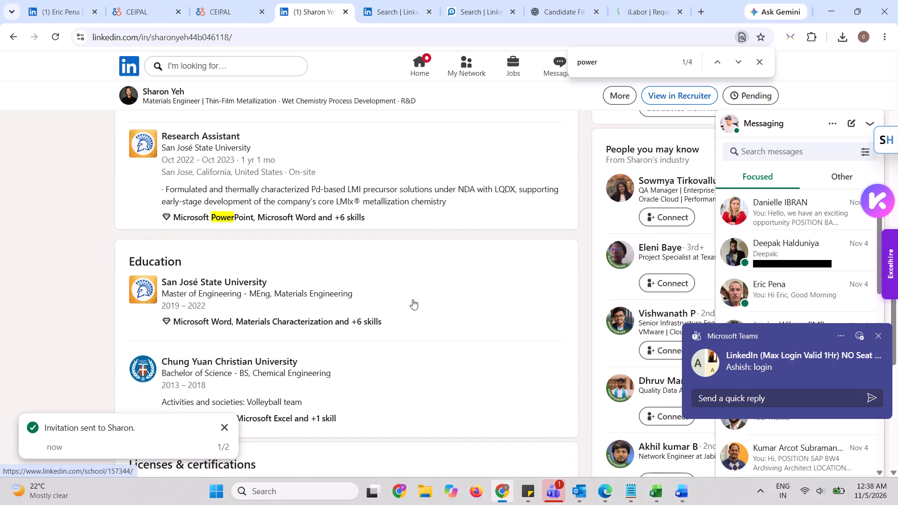
{"action": "scroll", "coordinate": [413, 299], "scroll_direction": "up", "scroll_amount": 2}
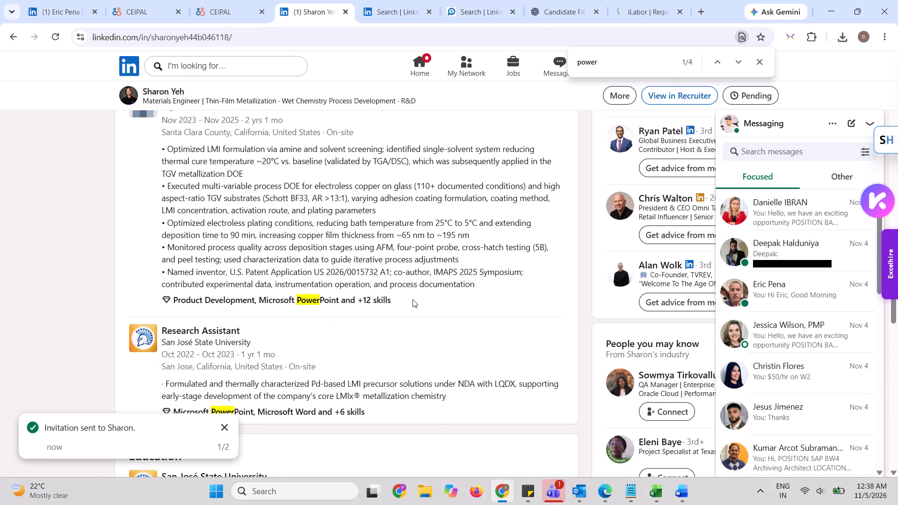
{"action": "left_click", "coordinate": [236, 0]}
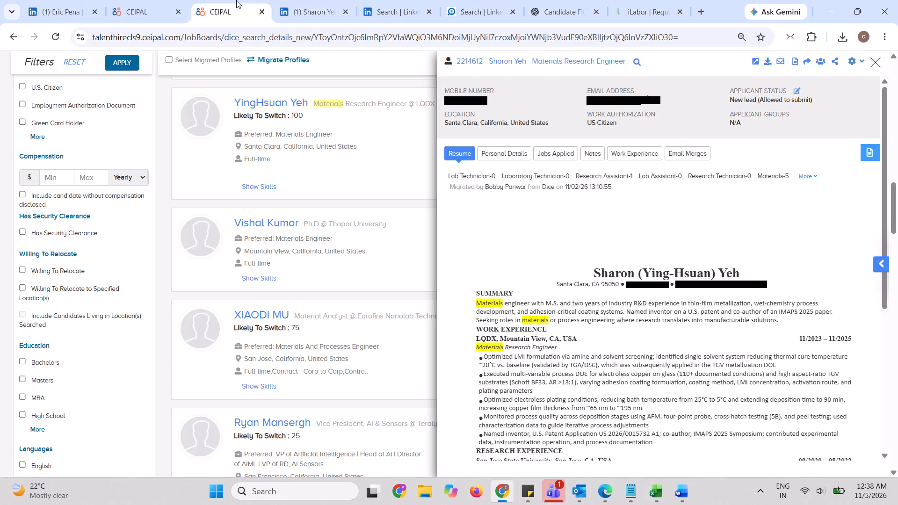
{"action": "left_click", "coordinate": [872, 62]}
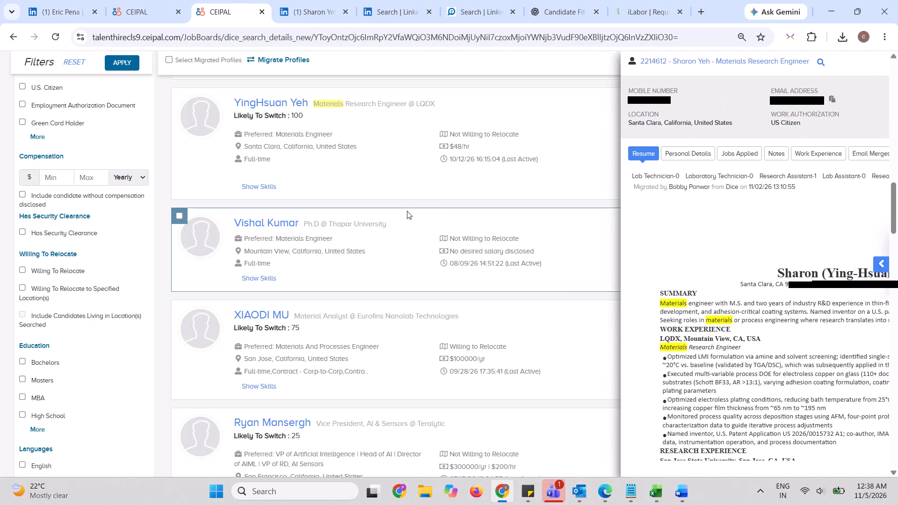
Copy the name of the Milpitas candidate preferring Lab Technician from the Dice results, search LinkedIn for it and open the suggested profile.
{"action": "scroll", "coordinate": [407, 211], "scroll_direction": "down", "scroll_amount": 1}
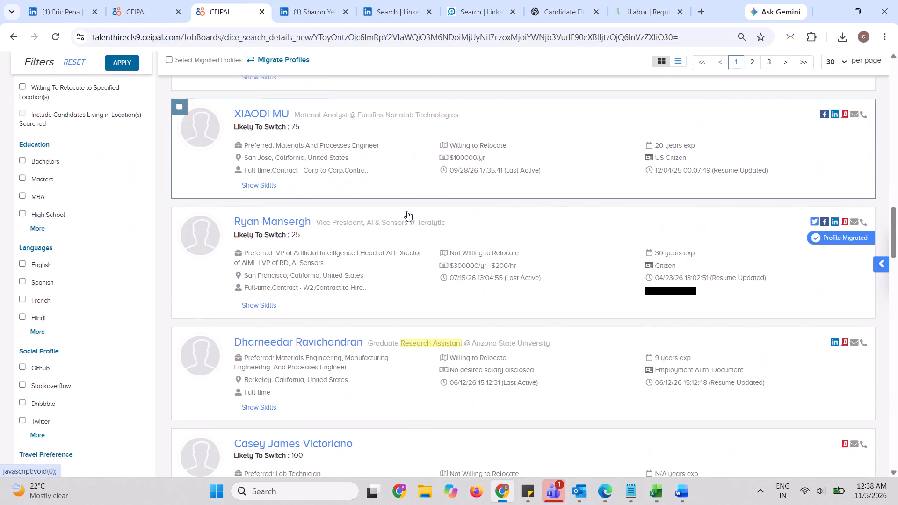
{"action": "scroll", "coordinate": [407, 211], "scroll_direction": "down", "scroll_amount": 3}
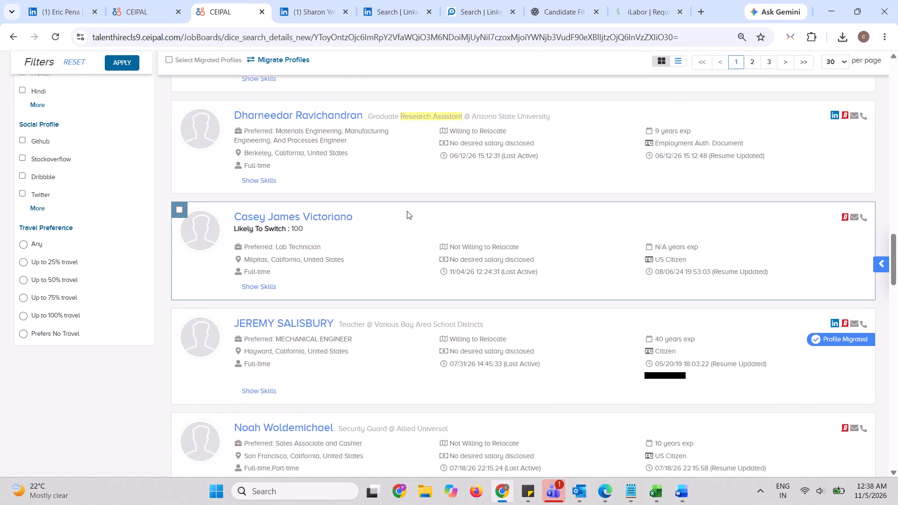
{"action": "scroll", "coordinate": [407, 211], "scroll_direction": "down", "scroll_amount": 1}
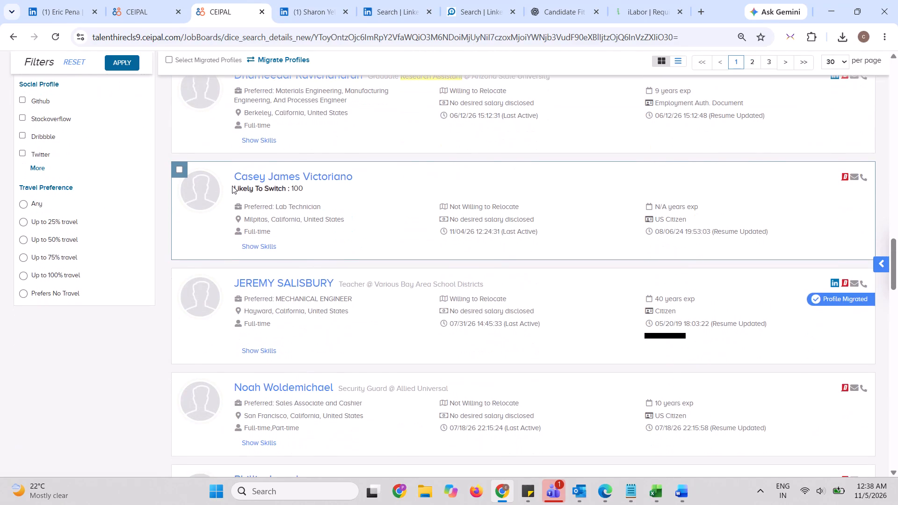
{"action": "left_click_drag", "start_coordinate": [226, 173], "coordinate": [367, 181]}
{"action": "key", "text": "ctrl+c"}
{"action": "left_click", "coordinate": [264, 0]}
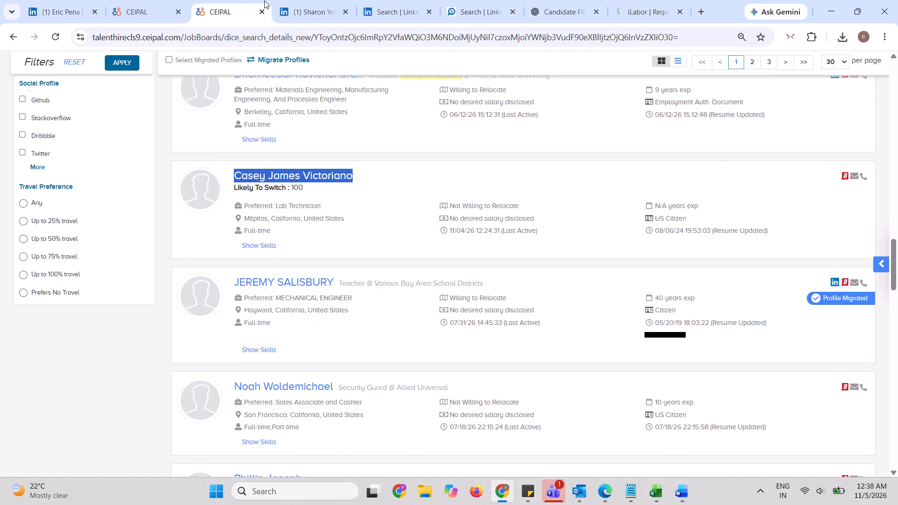
{"action": "left_click", "coordinate": [296, 0]}
{"action": "left_click", "coordinate": [253, 68]}
{"action": "key", "text": "ctrl+v"}
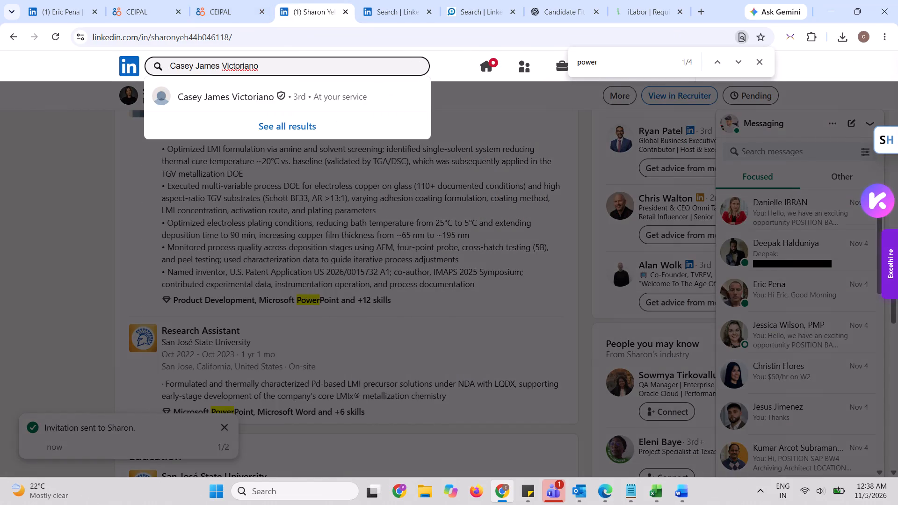
{"action": "left_click", "coordinate": [205, 93]}
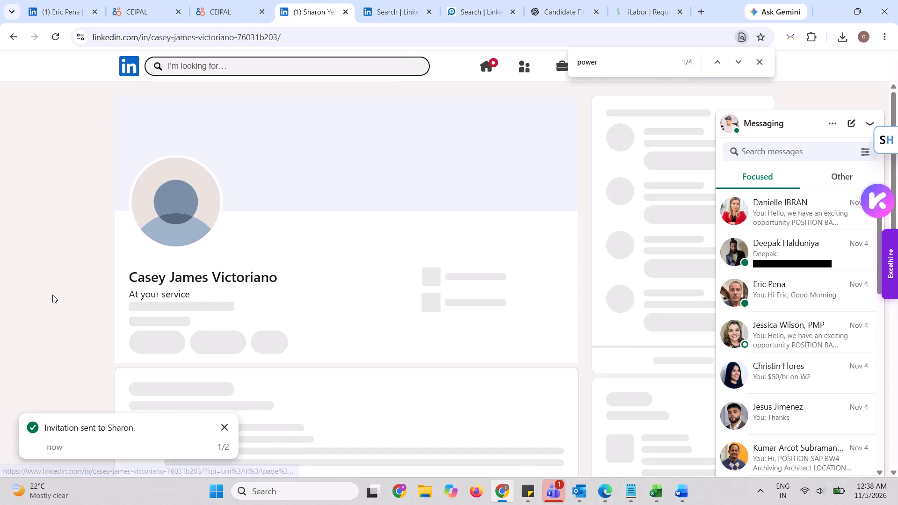
Review the Milpitas candidate's LinkedIn summary and work experience, expanding the Technical Support Engineer description at Applied Materials.
{"action": "left_click", "coordinate": [52, 297]}
{"action": "scroll", "coordinate": [52, 297], "scroll_direction": "down", "scroll_amount": 3}
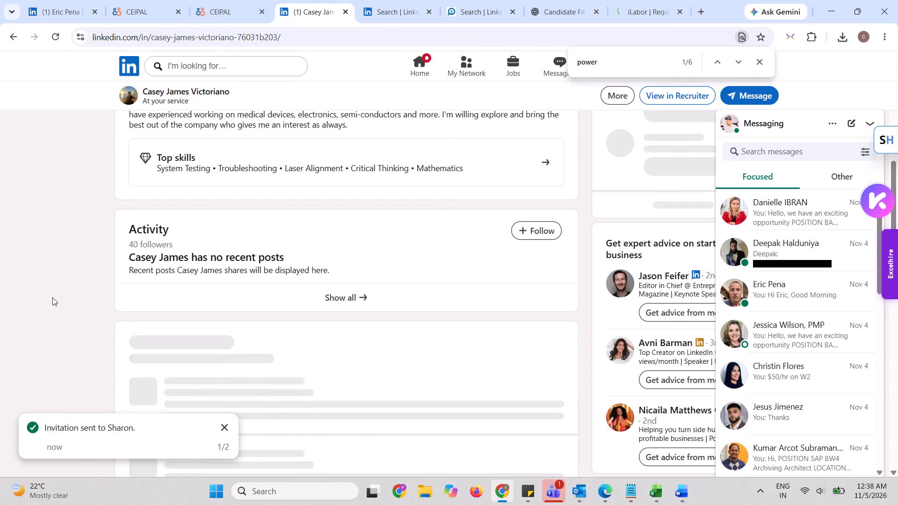
{"action": "scroll", "coordinate": [52, 297], "scroll_direction": "down", "scroll_amount": 2}
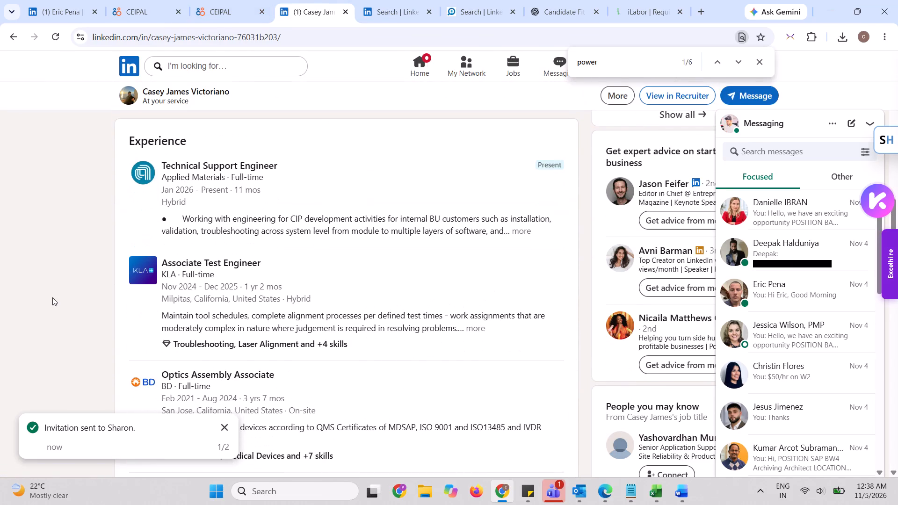
{"action": "scroll", "coordinate": [52, 297], "scroll_direction": "down", "scroll_amount": 1}
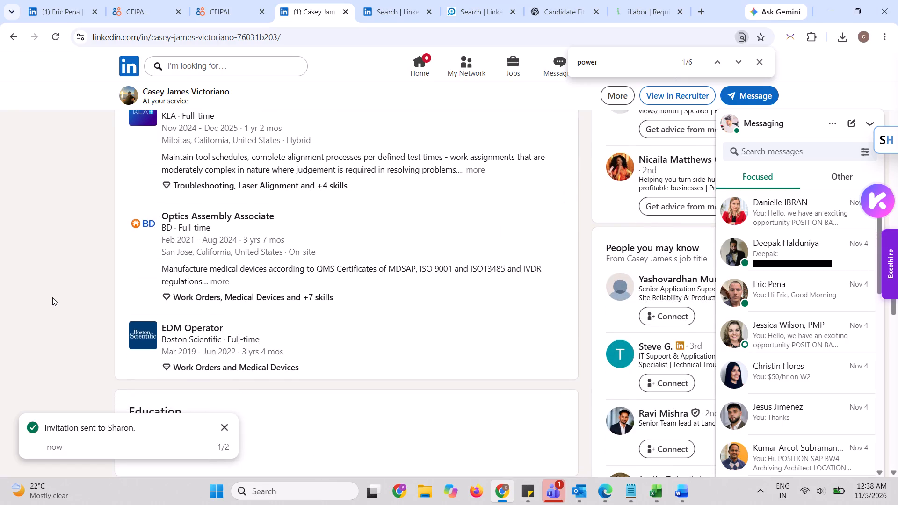
{"action": "scroll", "coordinate": [52, 297], "scroll_direction": "up", "scroll_amount": 3}
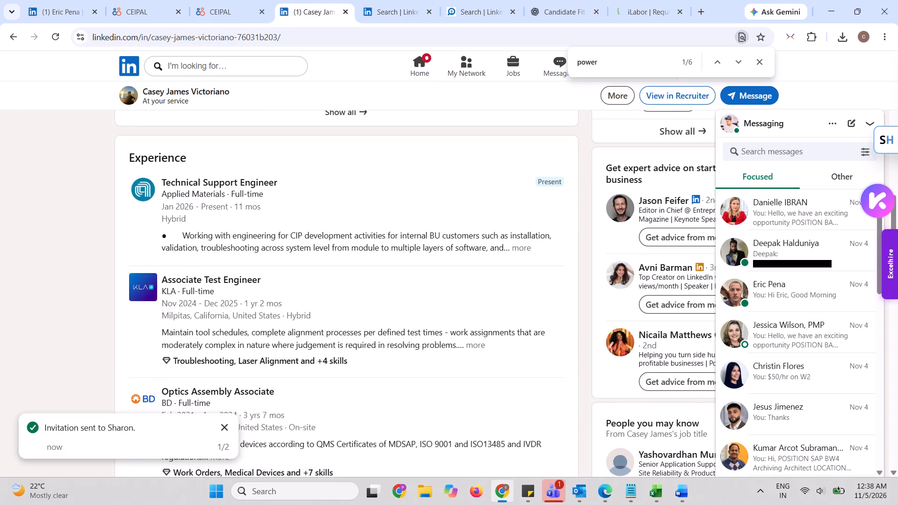
{"action": "left_click", "coordinate": [216, 1]}
{"action": "left_click", "coordinate": [282, 0]}
{"action": "scroll", "coordinate": [19, 256], "scroll_direction": "up", "scroll_amount": 8}
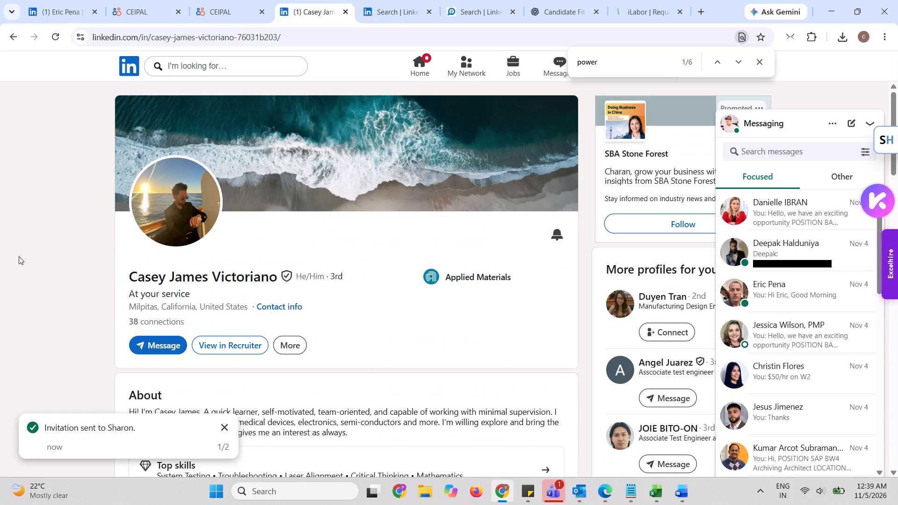
{"action": "scroll", "coordinate": [19, 256], "scroll_direction": "down", "scroll_amount": 5}
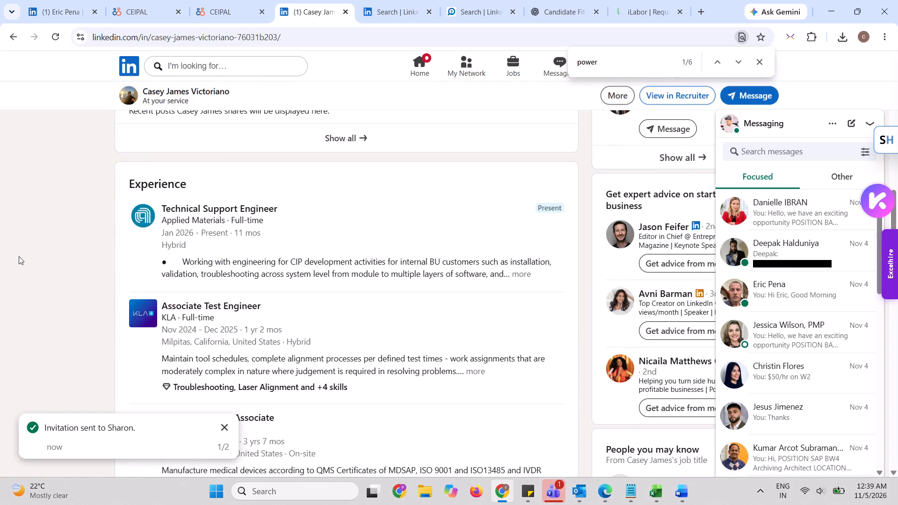
{"action": "left_click", "coordinate": [513, 275]}
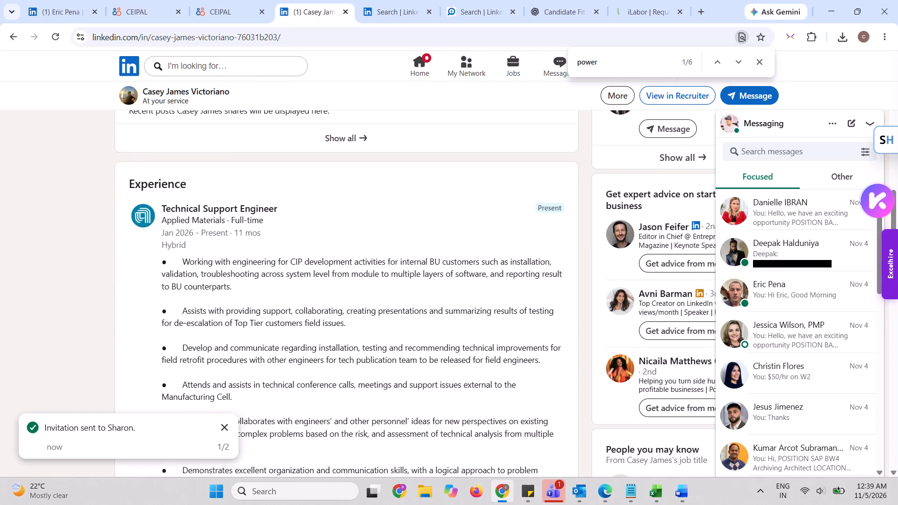
Search the Milpitas candidate's LinkedIn profile page for the keyword "powder".
{"action": "key", "text": "ctrl+f"}
{"action": "type", "text": "power"}
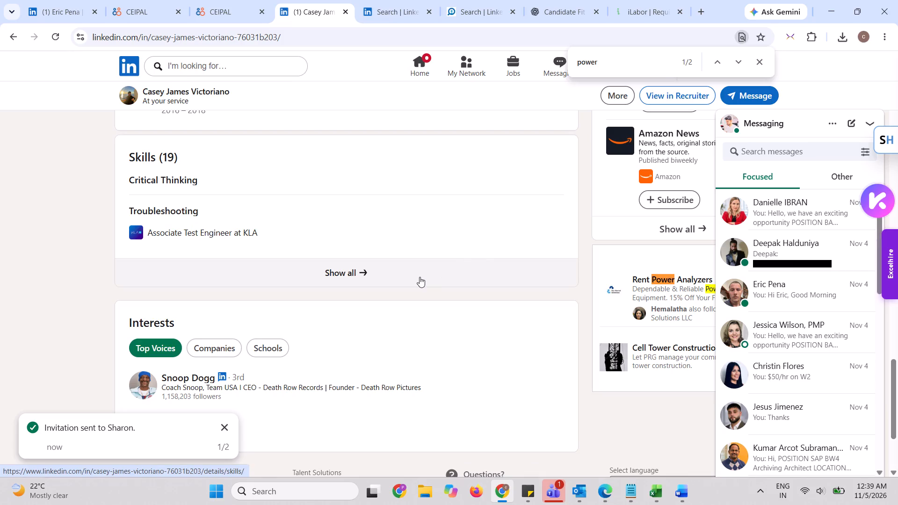
{"action": "key", "text": "BackSpace"}
{"action": "key", "text": "BackSpace"}
{"action": "key", "text": "d"}
{"action": "key", "text": "BackSpace"}
{"action": "type", "text": "der"}
{"action": "scroll", "coordinate": [419, 277], "scroll_direction": "up", "scroll_amount": 10}
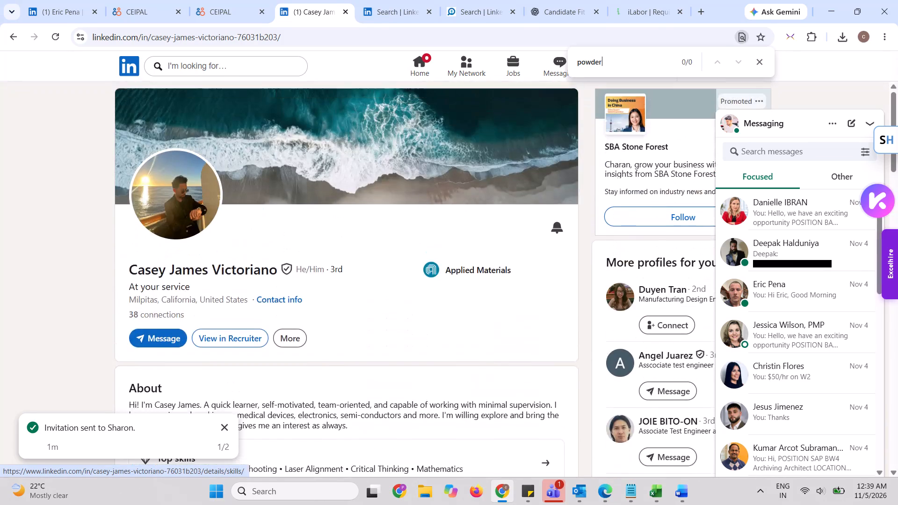
Return to the Dice results in CEIPAL and examine the remaining candidates' preferred roles, locations and work authorization on the first page.
{"action": "left_click", "coordinate": [250, 0]}
{"action": "scroll", "coordinate": [207, 250], "scroll_direction": "down", "scroll_amount": 1}
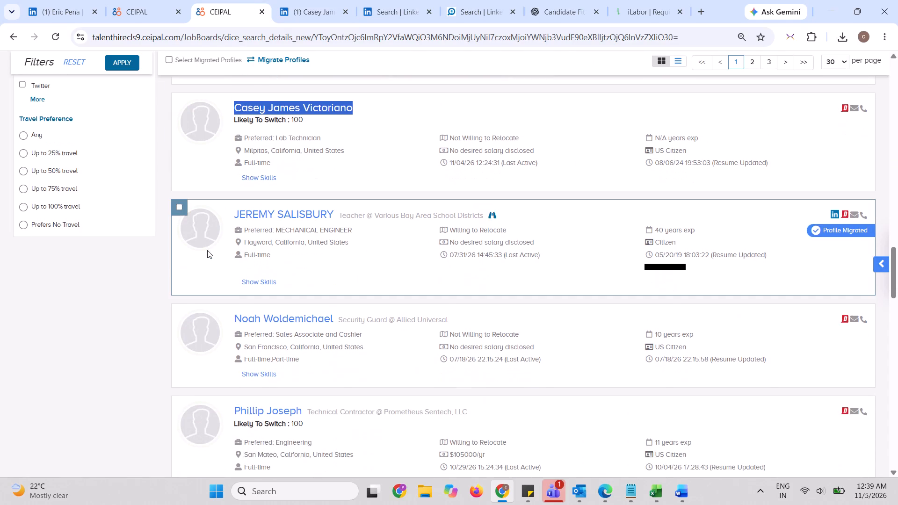
{"action": "scroll", "coordinate": [207, 250], "scroll_direction": "down", "scroll_amount": 2}
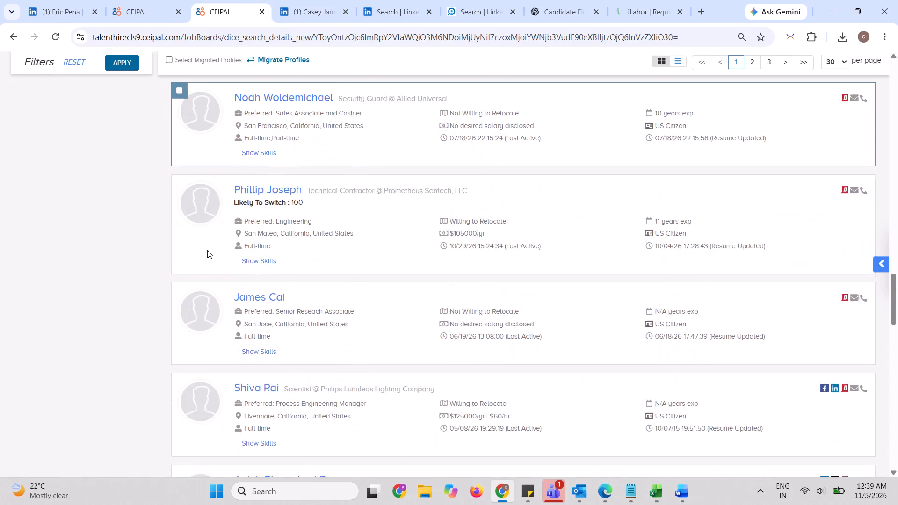
{"action": "scroll", "coordinate": [207, 250], "scroll_direction": "down", "scroll_amount": 2}
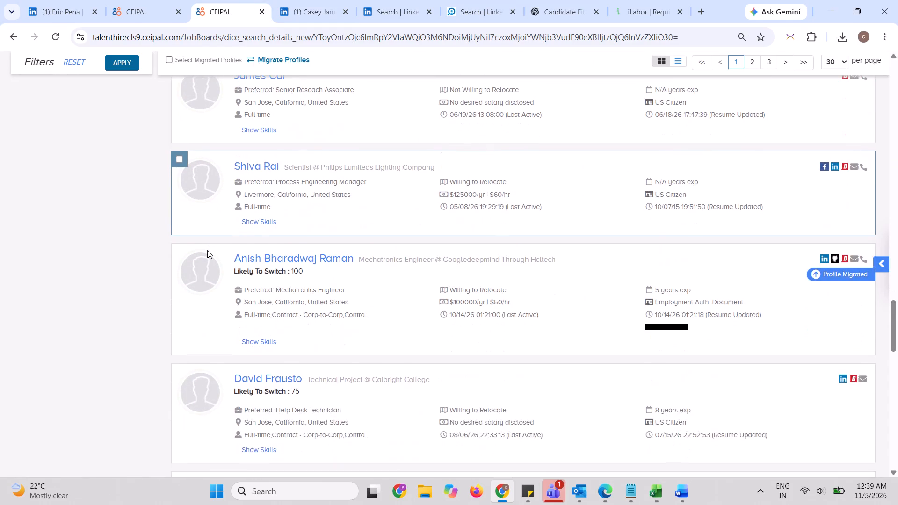
{"action": "scroll", "coordinate": [207, 250], "scroll_direction": "down", "scroll_amount": 3}
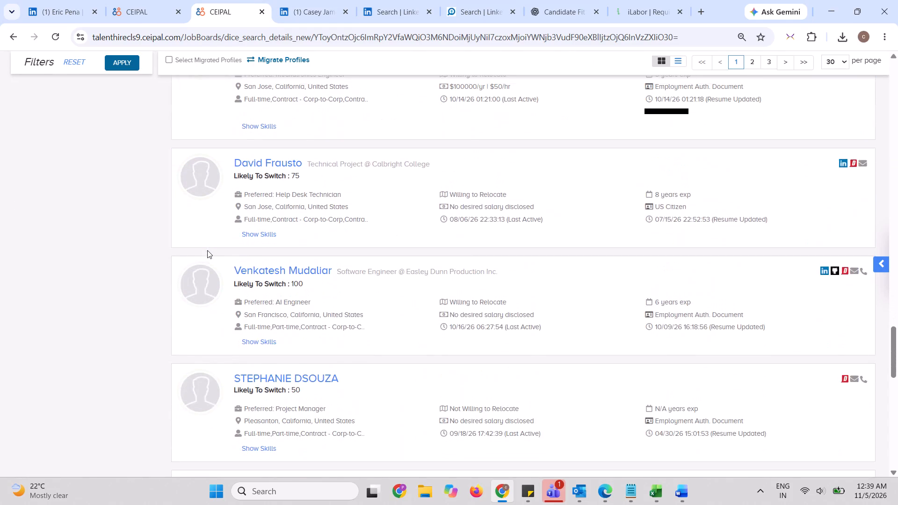
{"action": "scroll", "coordinate": [207, 250], "scroll_direction": "down", "scroll_amount": 3}
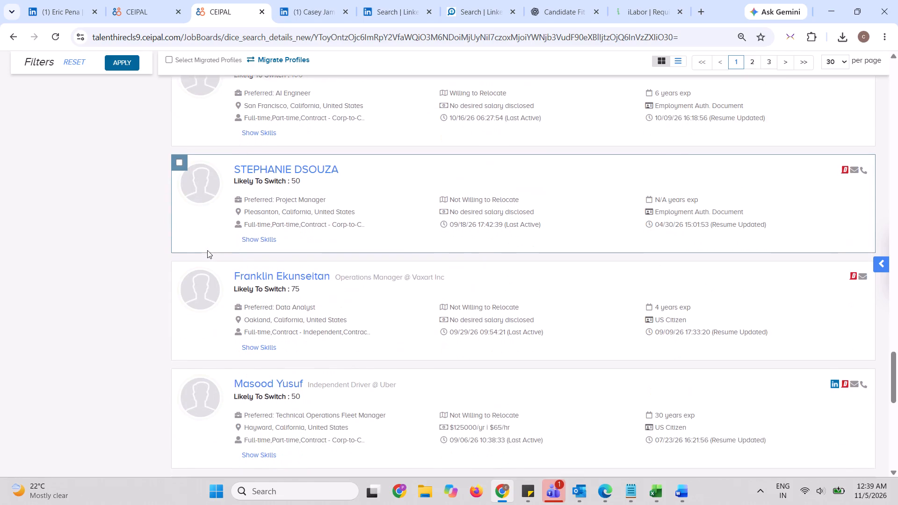
{"action": "scroll", "coordinate": [207, 250], "scroll_direction": "down", "scroll_amount": 3}
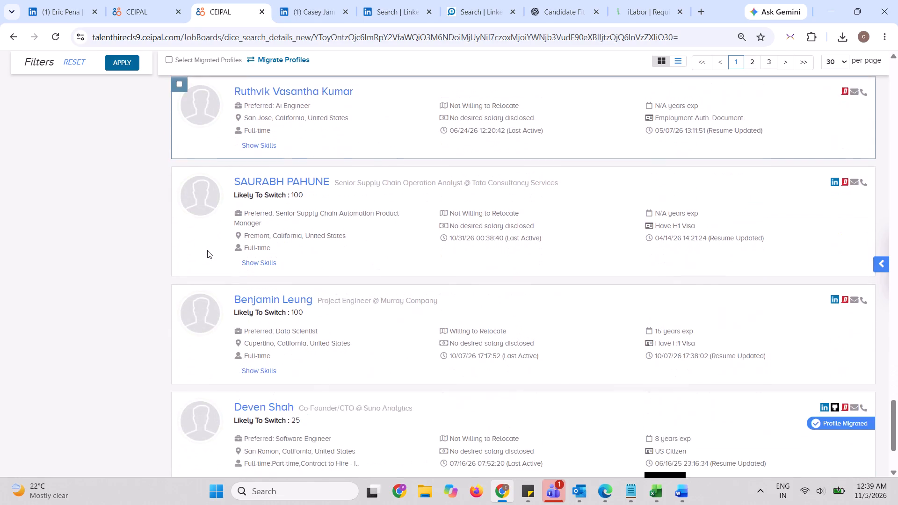
Finish looking over the first page of Dice candidates and open page 2 of the results.
{"action": "scroll", "coordinate": [207, 250], "scroll_direction": "down", "scroll_amount": 3}
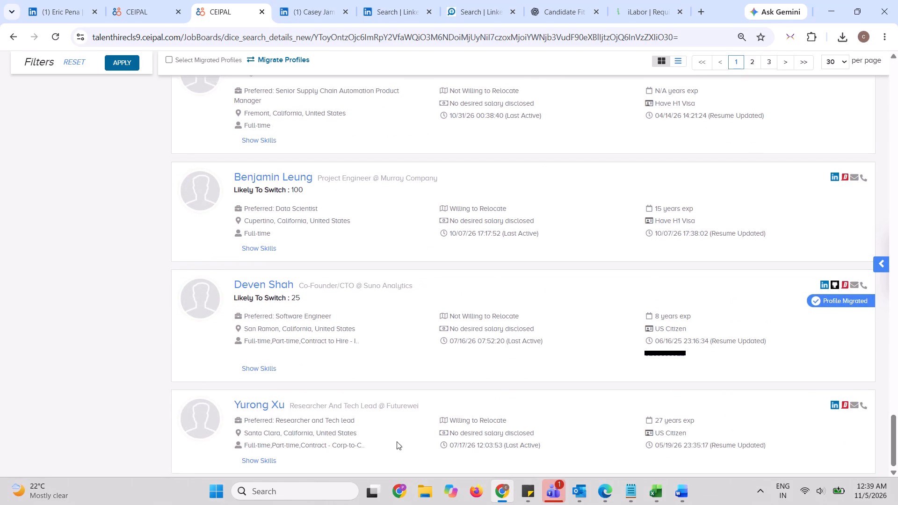
{"action": "scroll", "coordinate": [420, 415], "scroll_direction": "up", "scroll_amount": 20}
{"action": "scroll", "coordinate": [420, 415], "scroll_direction": "up", "scroll_amount": 20}
{"action": "scroll", "coordinate": [420, 415], "scroll_direction": "up", "scroll_amount": 4}
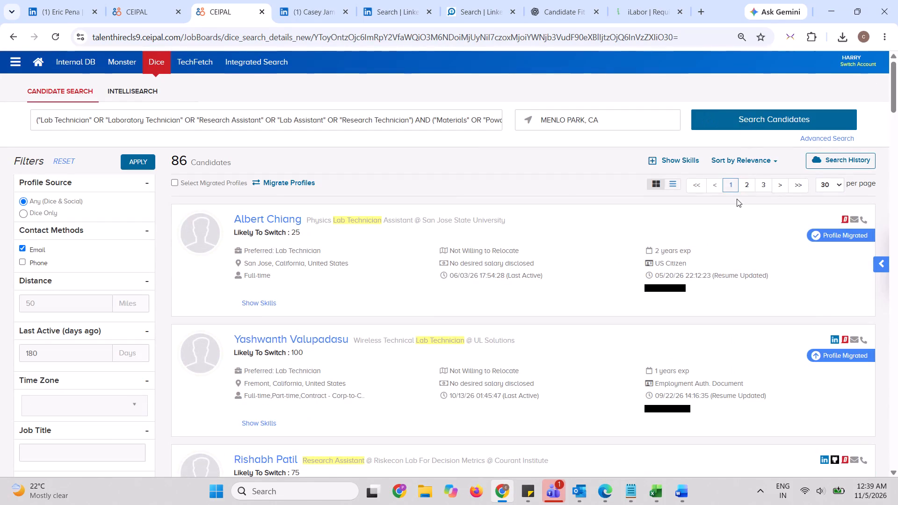
{"action": "left_click", "coordinate": [746, 189]}
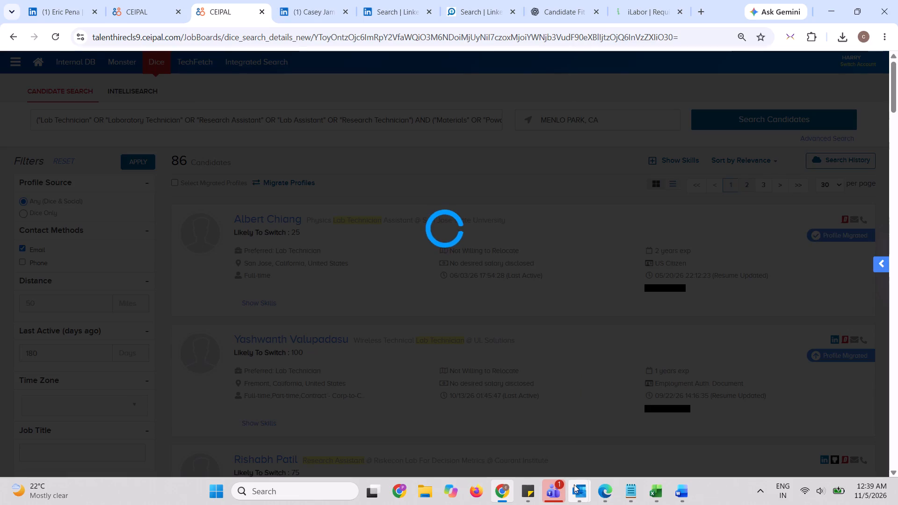
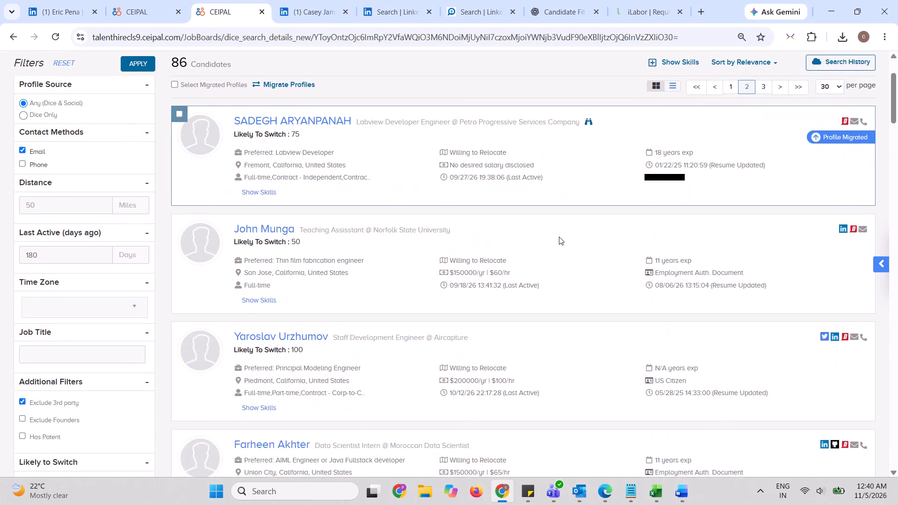
Examine the candidates' preferred roles, locations and work authorization on the second page of the Dice results.
{"action": "scroll", "coordinate": [559, 237], "scroll_direction": "down", "scroll_amount": 2}
{"action": "scroll", "coordinate": [556, 240], "scroll_direction": "up", "scroll_amount": 1}
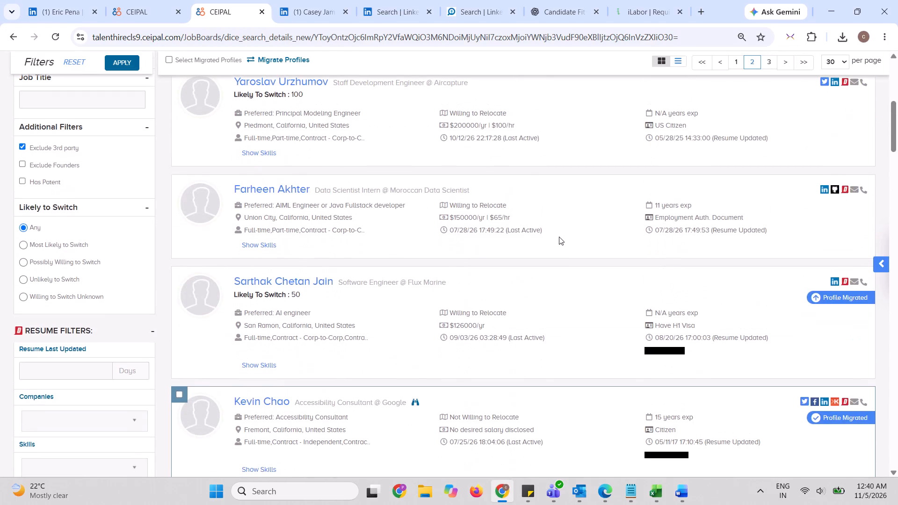
{"action": "scroll", "coordinate": [559, 237], "scroll_direction": "up", "scroll_amount": 1}
{"action": "scroll", "coordinate": [556, 240], "scroll_direction": "down", "scroll_amount": 1}
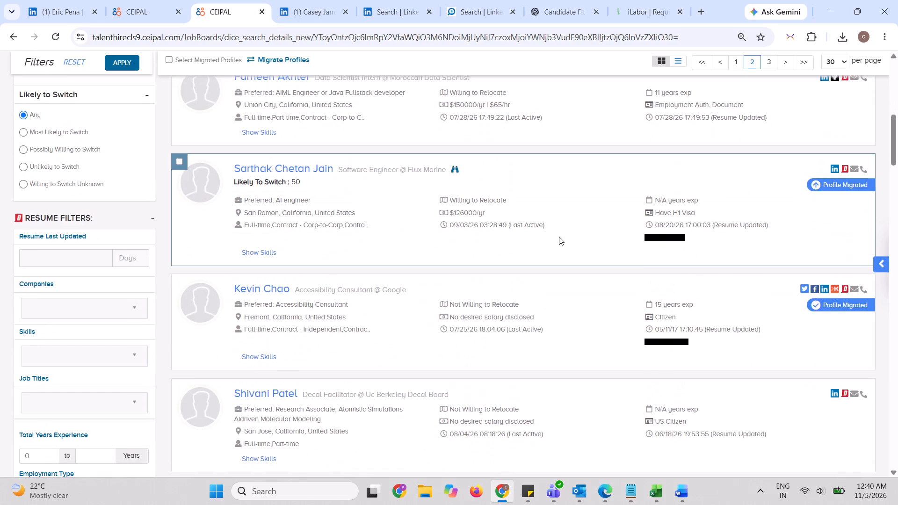
{"action": "scroll", "coordinate": [556, 240], "scroll_direction": "down", "scroll_amount": 2}
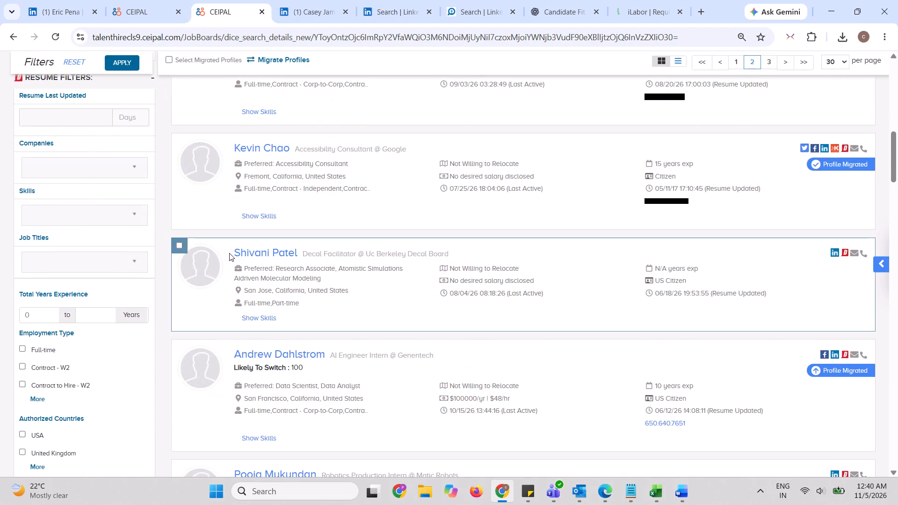
Examine the candidates on page 2 of the Dice results for preferred roles, current titles, locations and work authorization.
{"action": "scroll", "coordinate": [229, 253], "scroll_direction": "down", "scroll_amount": 5}
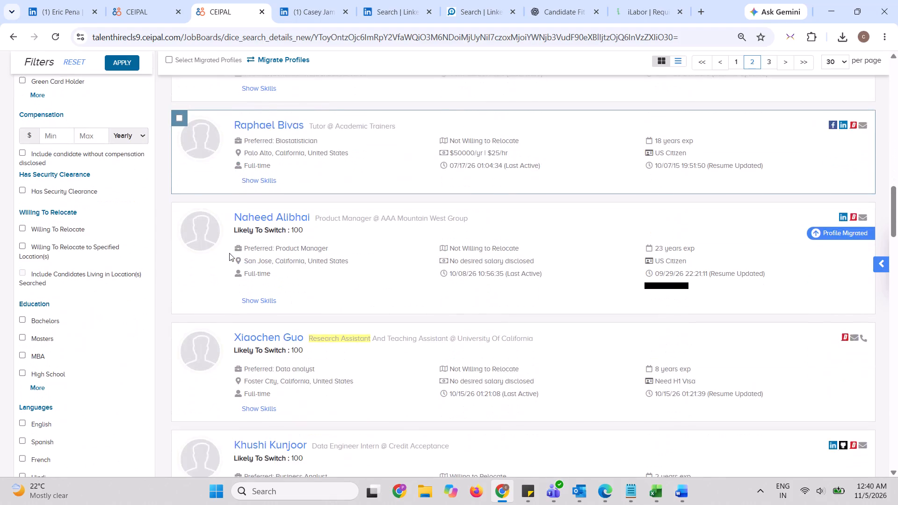
{"action": "scroll", "coordinate": [229, 253], "scroll_direction": "down", "scroll_amount": 3}
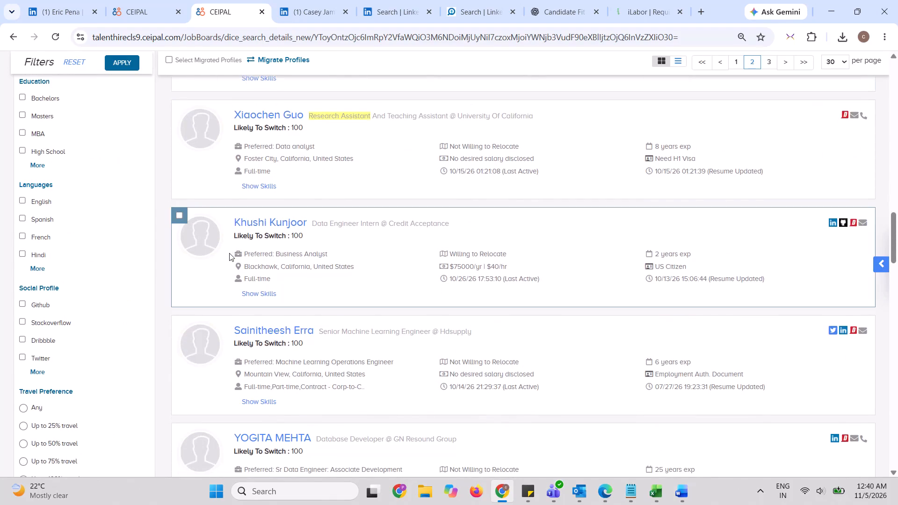
{"action": "scroll", "coordinate": [229, 253], "scroll_direction": "down", "scroll_amount": 3}
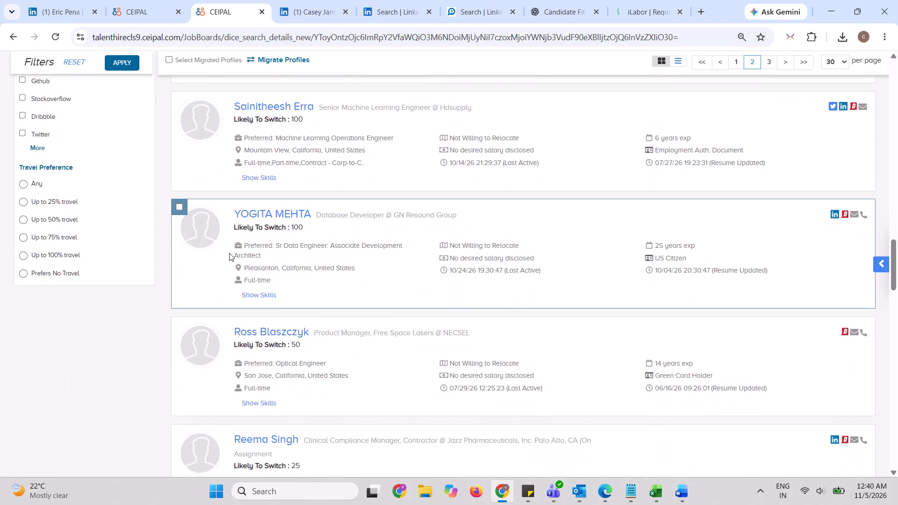
{"action": "scroll", "coordinate": [229, 253], "scroll_direction": "down", "scroll_amount": 3}
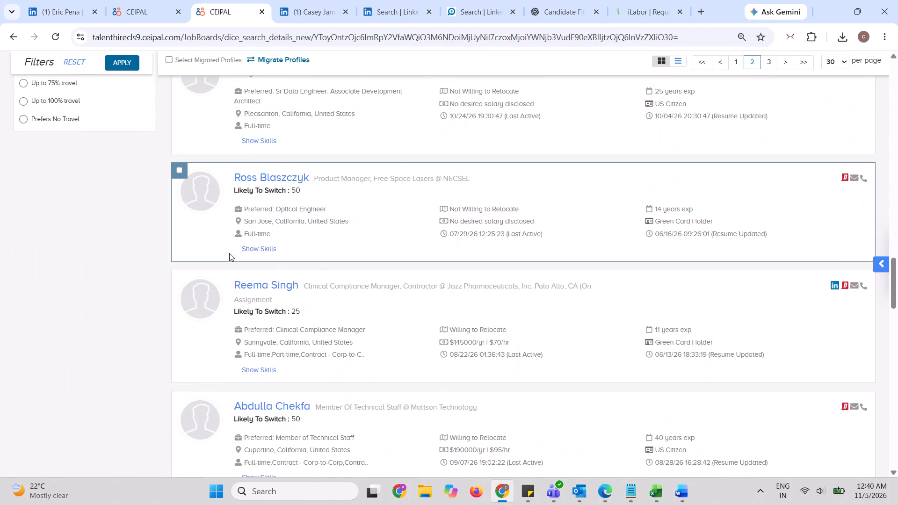
{"action": "scroll", "coordinate": [229, 253], "scroll_direction": "down", "scroll_amount": 3}
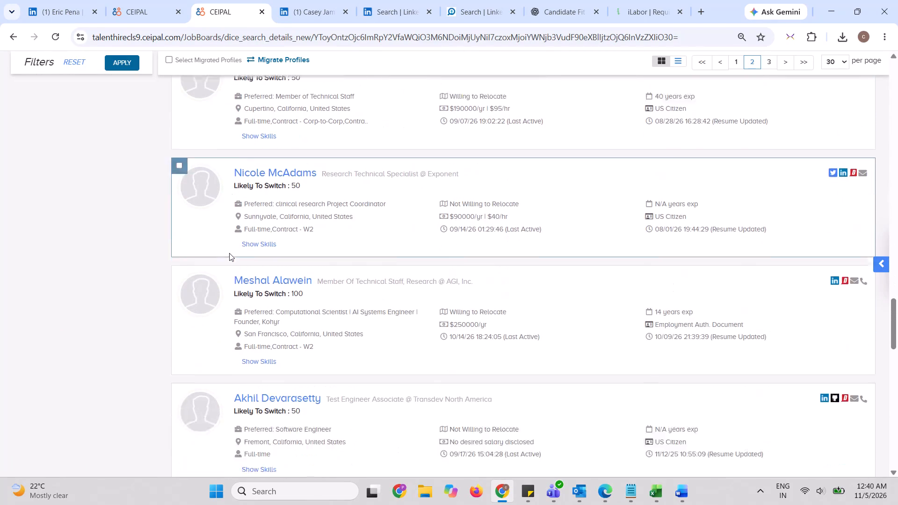
{"action": "scroll", "coordinate": [229, 253], "scroll_direction": "down", "scroll_amount": 3}
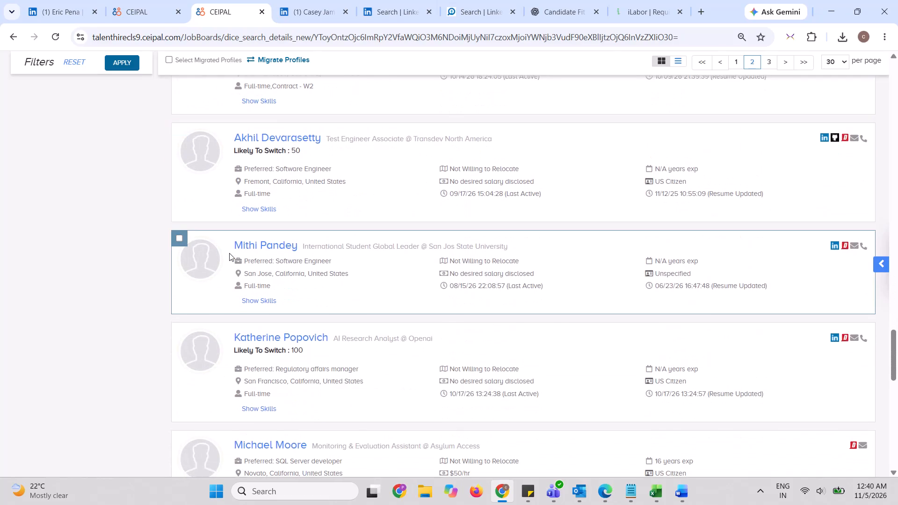
{"action": "scroll", "coordinate": [229, 253], "scroll_direction": "down", "scroll_amount": 2}
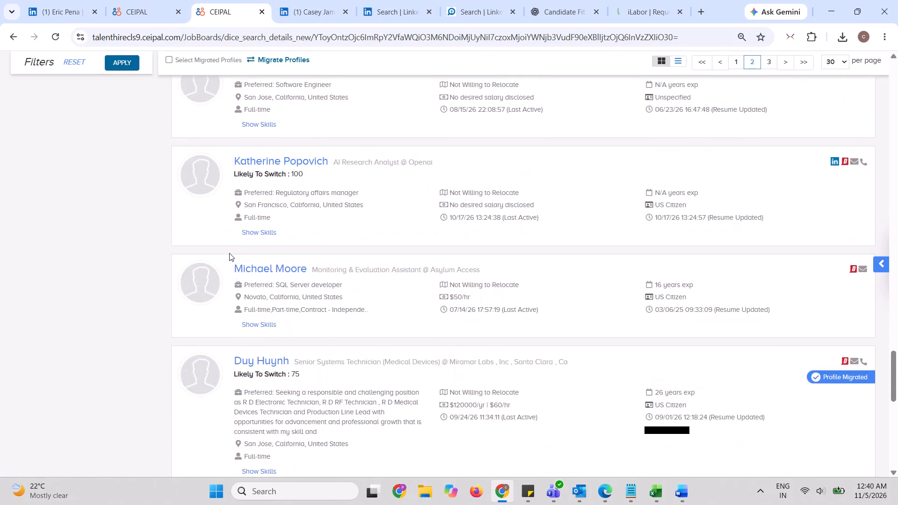
{"action": "scroll", "coordinate": [229, 253], "scroll_direction": "down", "scroll_amount": 5}
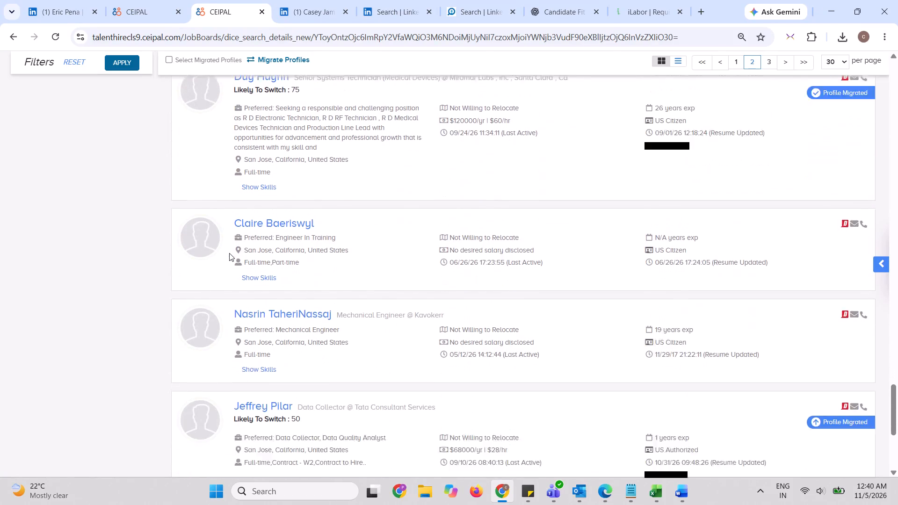
{"action": "scroll", "coordinate": [229, 253], "scroll_direction": "down", "scroll_amount": 4}
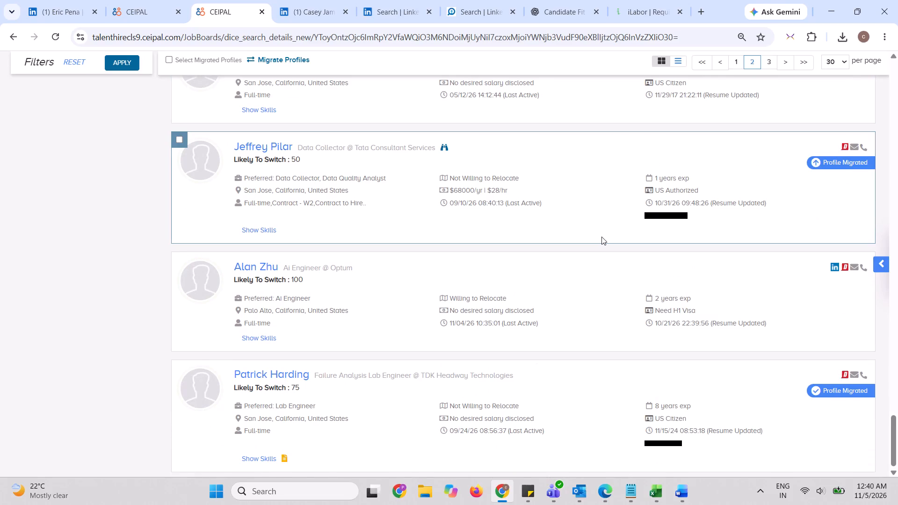
Open page 3 of the Dice results and examine its candidates' preferred roles, locations and work authorization.
{"action": "left_click", "coordinate": [774, 62]}
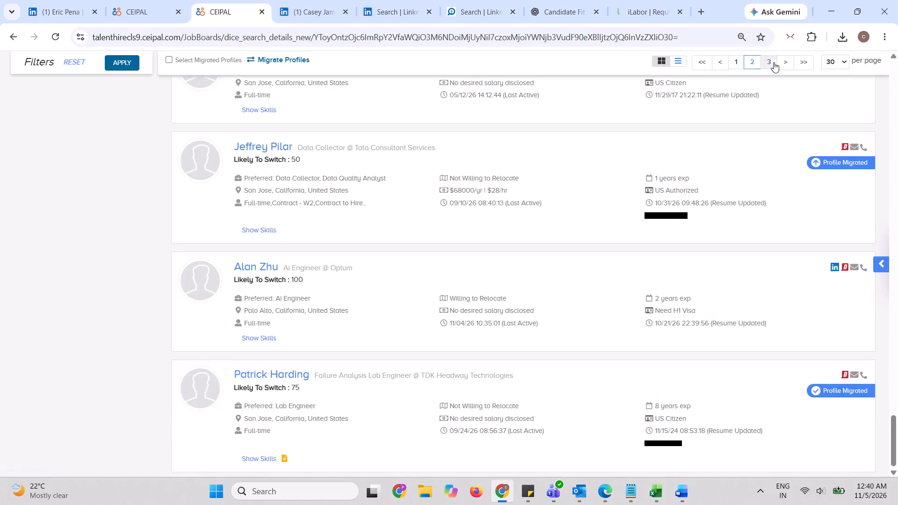
{"action": "left_click", "coordinate": [340, 0]}
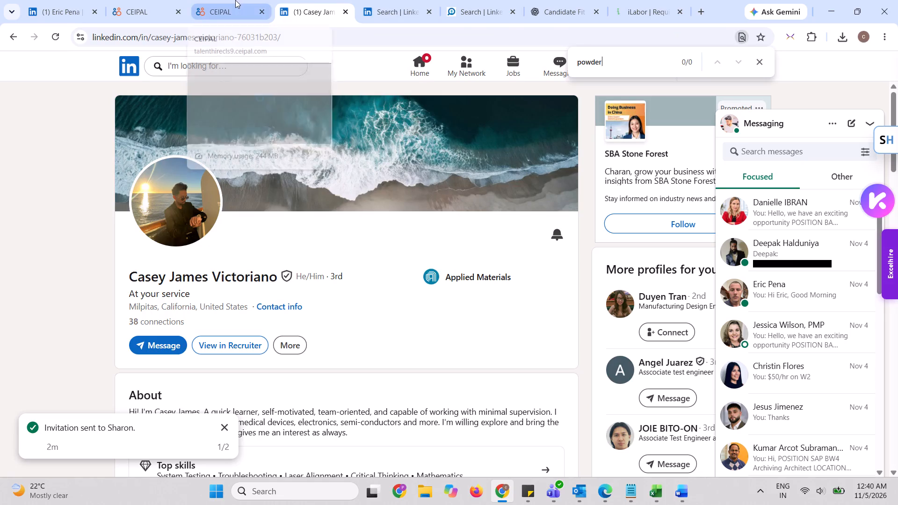
{"action": "left_click", "coordinate": [235, 0]}
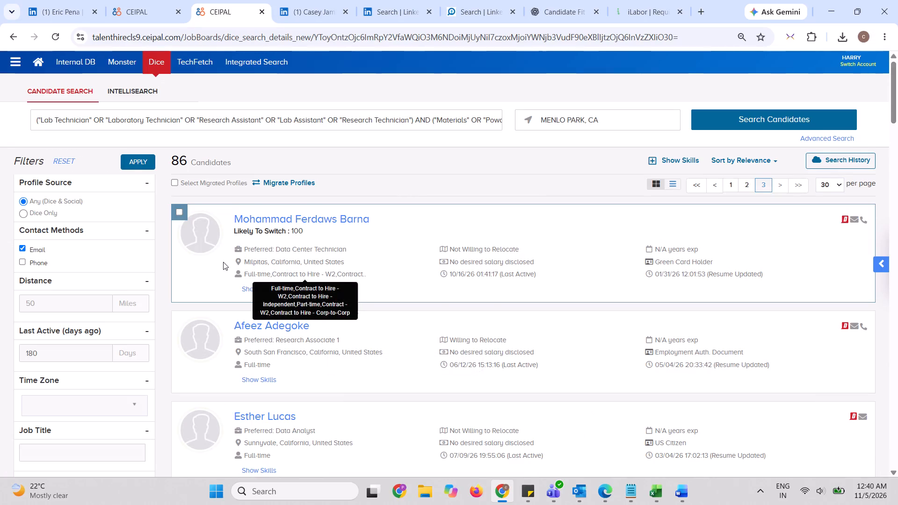
{"action": "scroll", "coordinate": [223, 262], "scroll_direction": "down", "scroll_amount": 1}
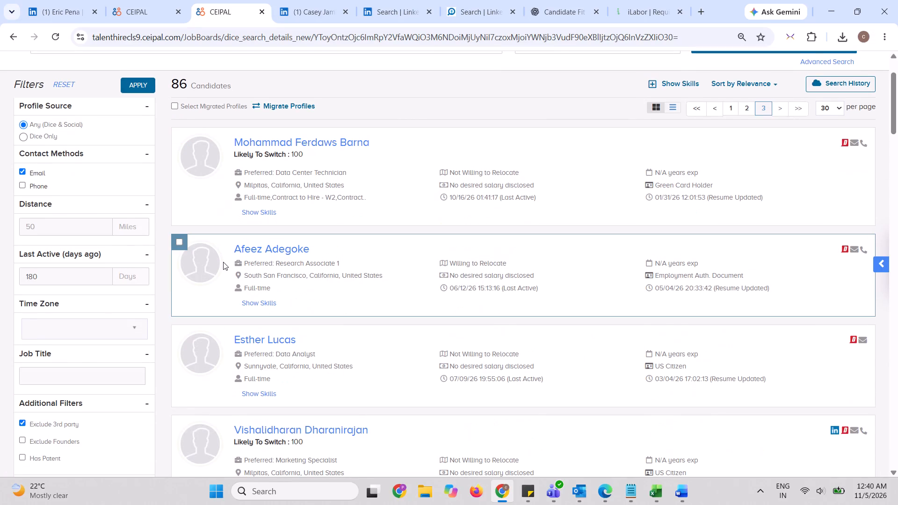
{"action": "scroll", "coordinate": [223, 262], "scroll_direction": "down", "scroll_amount": 1}
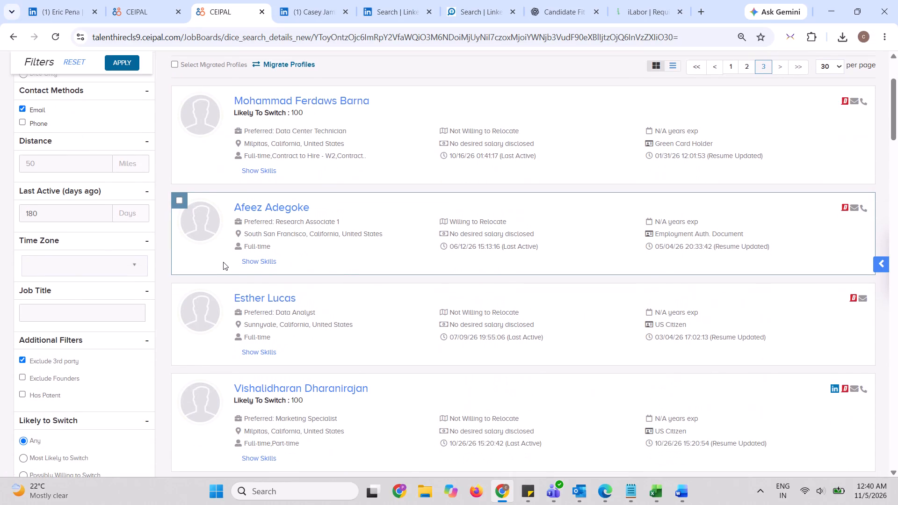
{"action": "scroll", "coordinate": [223, 262], "scroll_direction": "down", "scroll_amount": 4}
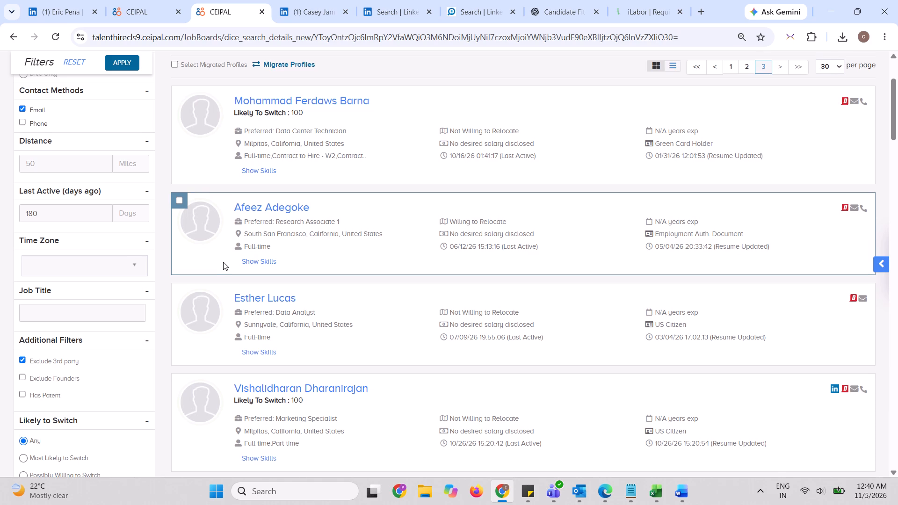
{"action": "scroll", "coordinate": [223, 262], "scroll_direction": "down", "scroll_amount": 5}
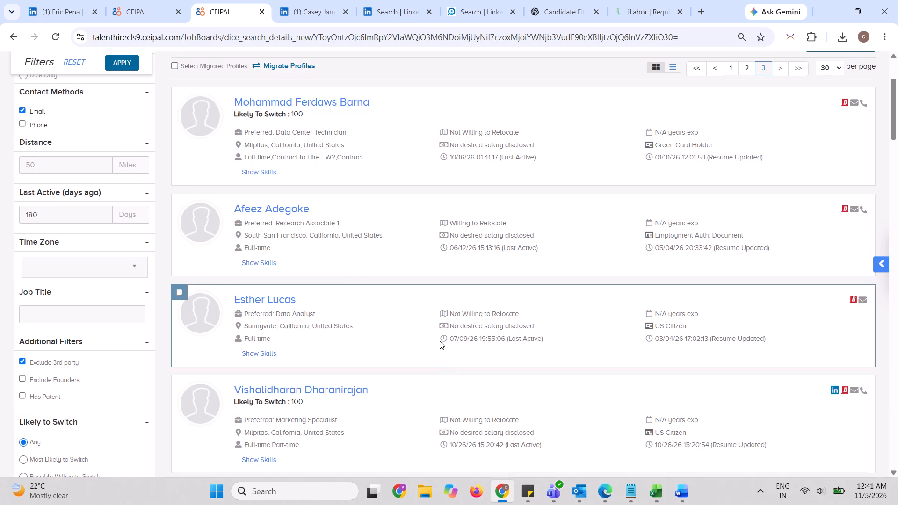
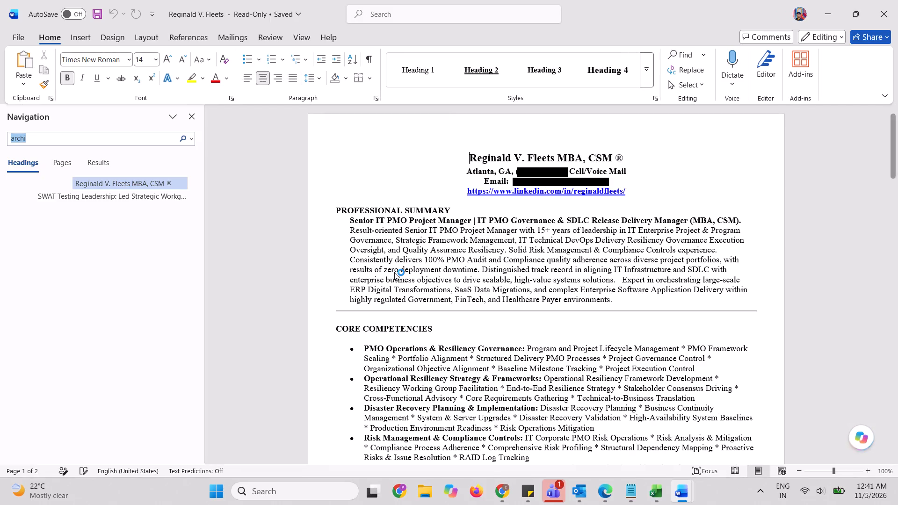
Search the Atlanta IT PMO project manager's resume in Word for the keywords "MDM" and "Master".
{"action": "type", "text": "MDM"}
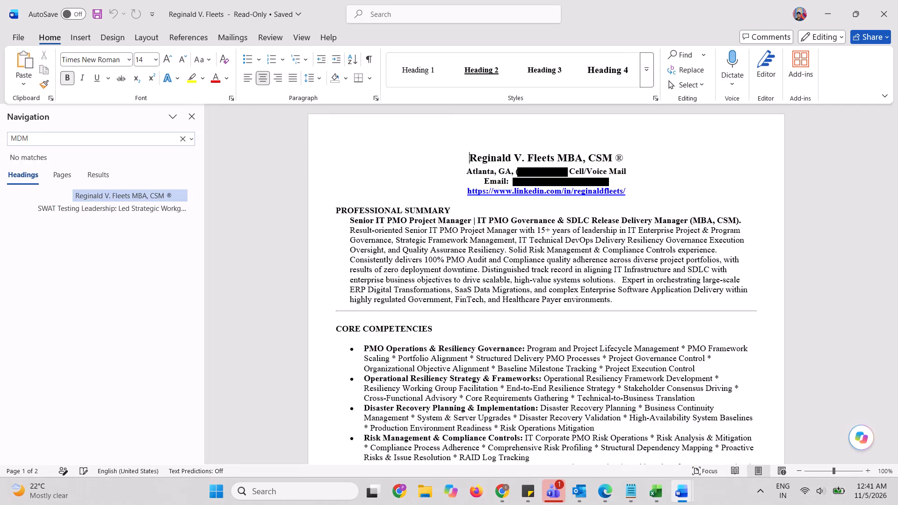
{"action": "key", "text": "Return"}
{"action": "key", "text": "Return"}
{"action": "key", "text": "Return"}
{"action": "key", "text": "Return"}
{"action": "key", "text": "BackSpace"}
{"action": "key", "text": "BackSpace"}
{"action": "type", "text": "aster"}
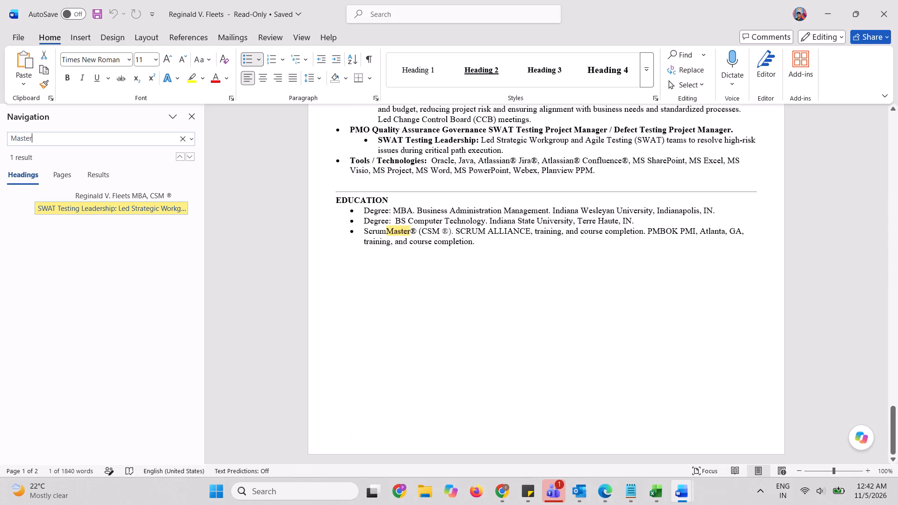
Search the resume for "MDM" again and examine its core competencies and professional work experience.
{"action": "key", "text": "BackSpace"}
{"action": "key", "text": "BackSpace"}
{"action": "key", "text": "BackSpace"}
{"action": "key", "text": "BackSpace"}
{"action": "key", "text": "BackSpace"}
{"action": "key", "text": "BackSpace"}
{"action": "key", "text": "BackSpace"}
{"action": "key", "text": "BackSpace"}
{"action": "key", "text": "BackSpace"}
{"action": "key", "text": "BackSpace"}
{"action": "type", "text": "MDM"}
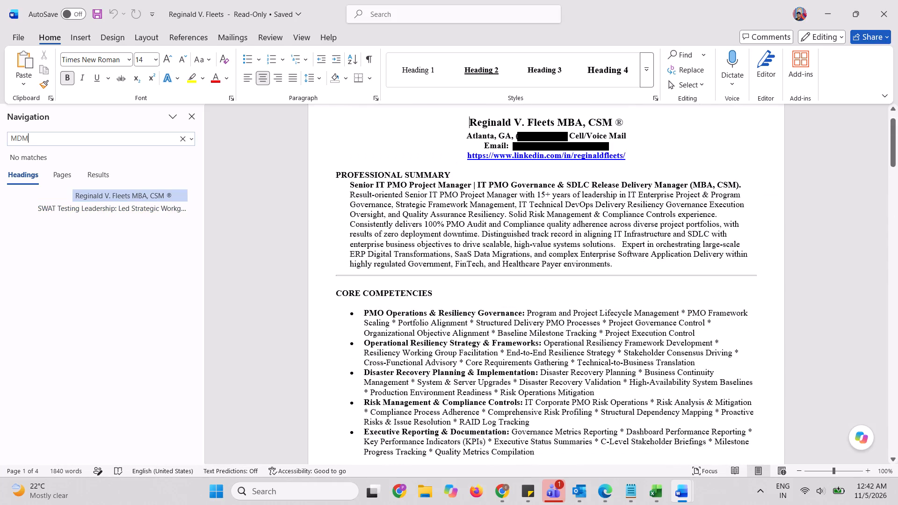
{"action": "scroll", "coordinate": [542, 315], "scroll_direction": "down", "scroll_amount": 2}
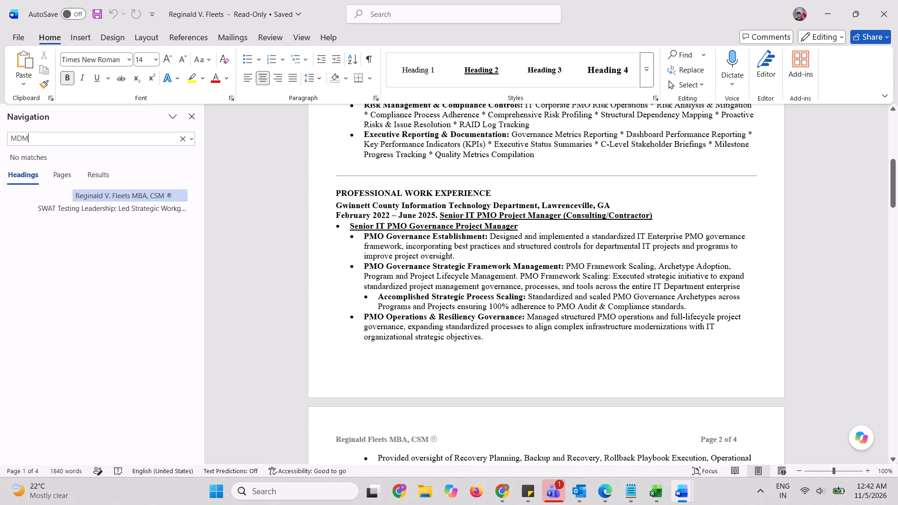
{"action": "scroll", "coordinate": [542, 315], "scroll_direction": "down", "scroll_amount": 2}
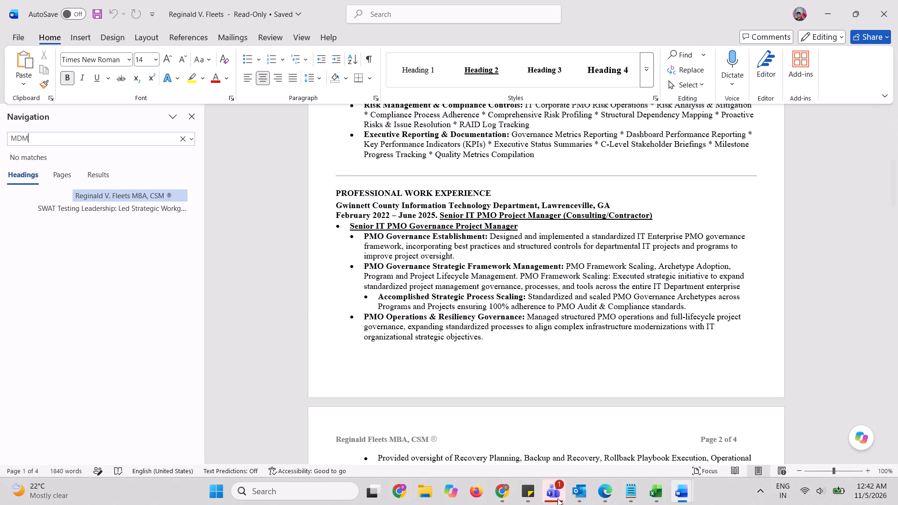
Switch to Chrome and open a keyword search on the same candidate's LinkedIn profile page.
{"action": "left_click", "coordinate": [503, 497]}
{"action": "key", "text": "ctrl+f"}
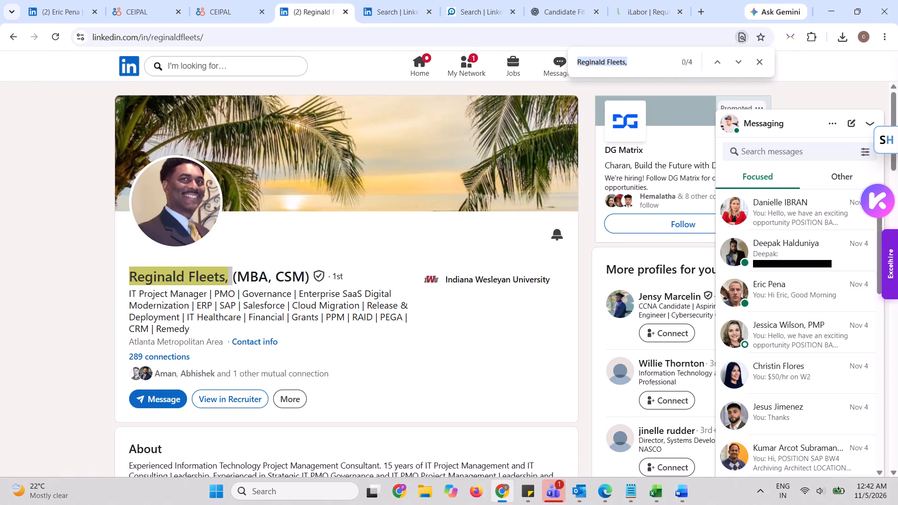
Search the open IT project manager's profile for MDM.
{"action": "type", "text": "MDM"}
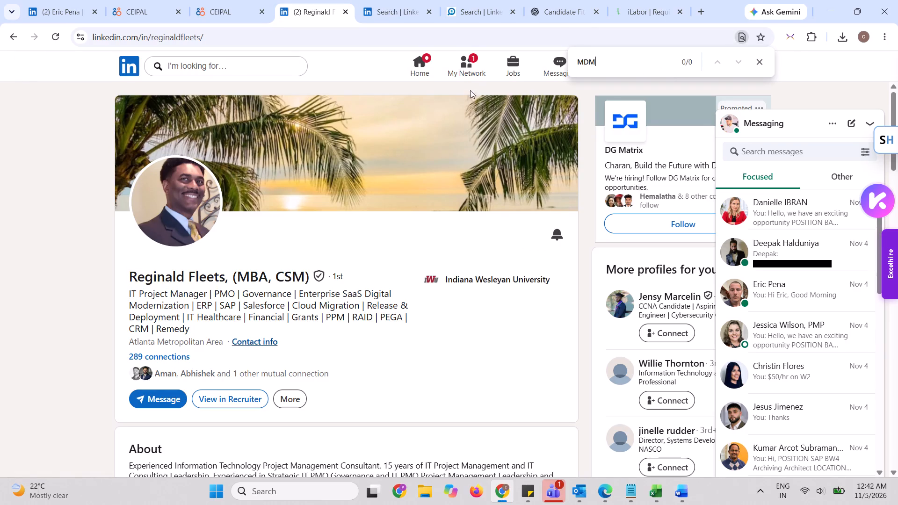
Open the most recently added connection's profile from the LinkedIn connections list and examine the About and Experience sections.
{"action": "left_click", "coordinate": [464, 66]}
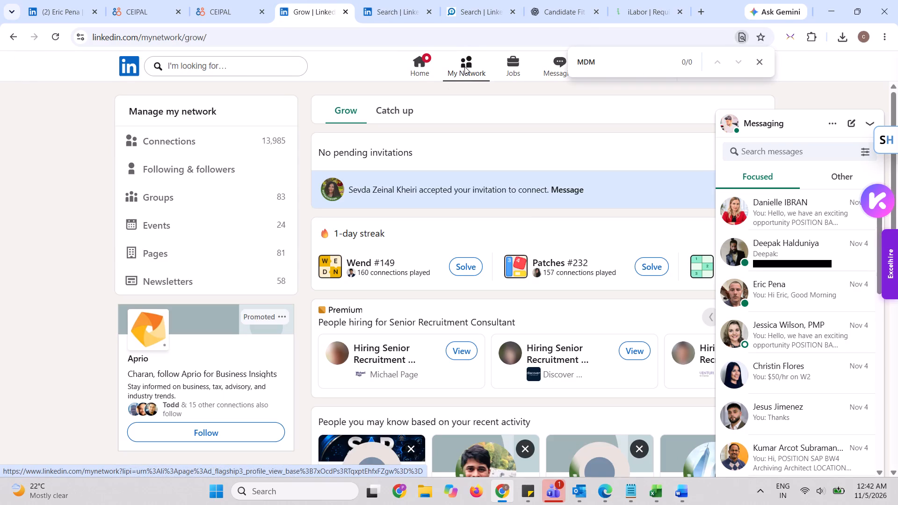
{"action": "left_click", "coordinate": [240, 139]}
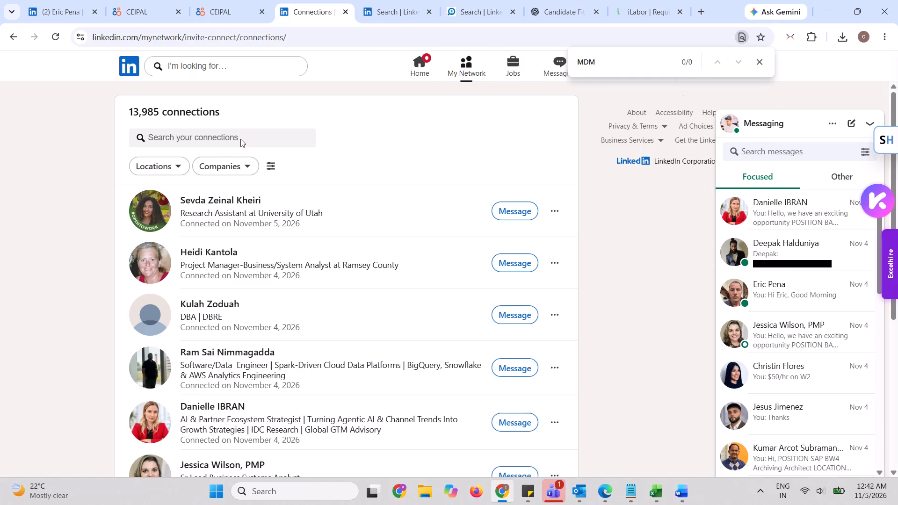
{"action": "left_click", "coordinate": [212, 195]}
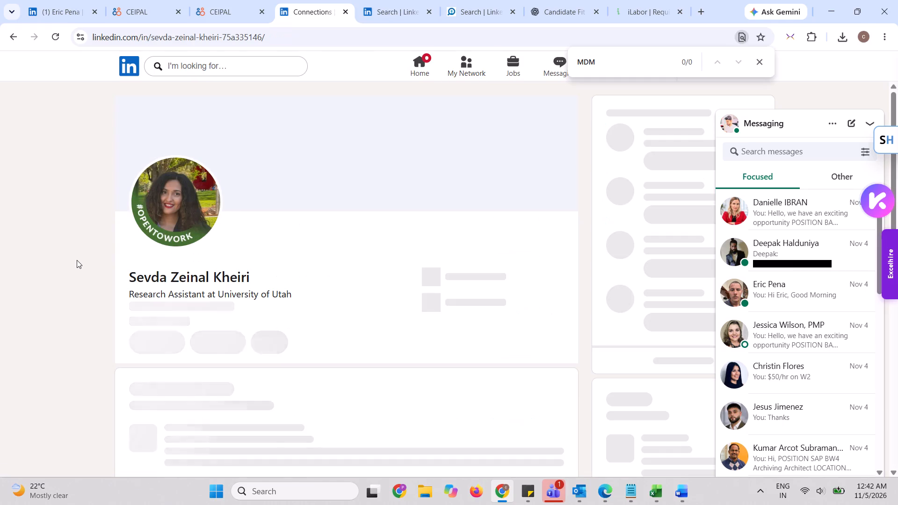
{"action": "left_click", "coordinate": [76, 261]}
{"action": "scroll", "coordinate": [76, 261], "scroll_direction": "down", "scroll_amount": 2}
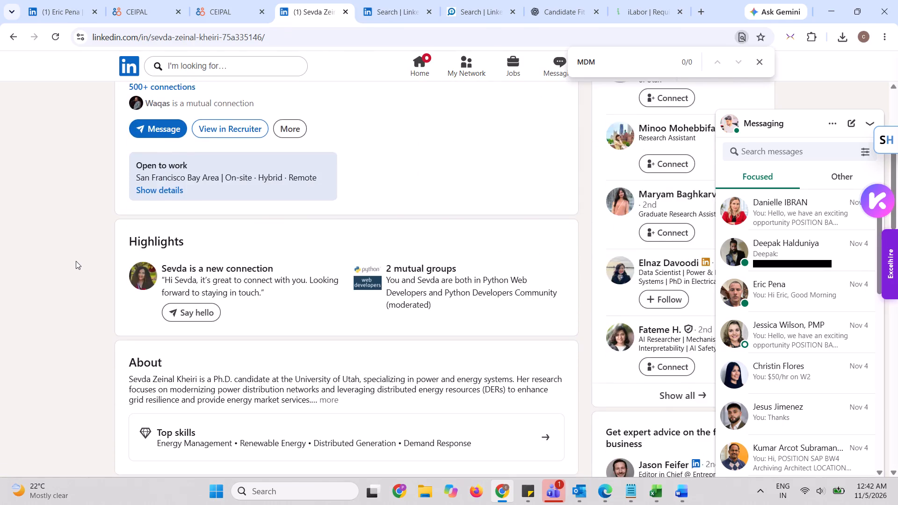
{"action": "scroll", "coordinate": [76, 261], "scroll_direction": "down", "scroll_amount": 5}
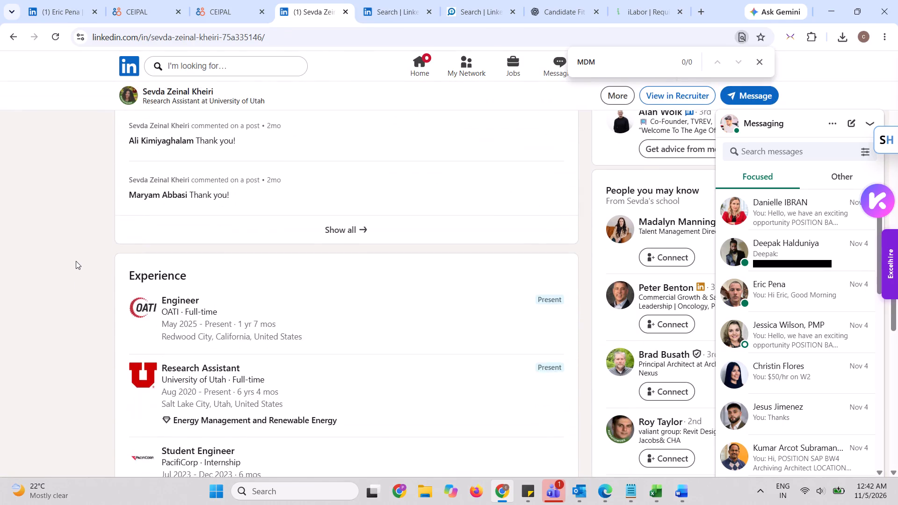
{"action": "scroll", "coordinate": [76, 261], "scroll_direction": "down", "scroll_amount": 1}
{"action": "scroll", "coordinate": [76, 261], "scroll_direction": "up", "scroll_amount": 9}
Start a message to this connection and copy the Laboratory Technician role summary, from title through 12-month contract-to-hire, from the chat with Jesus.
{"action": "left_click", "coordinate": [158, 361]}
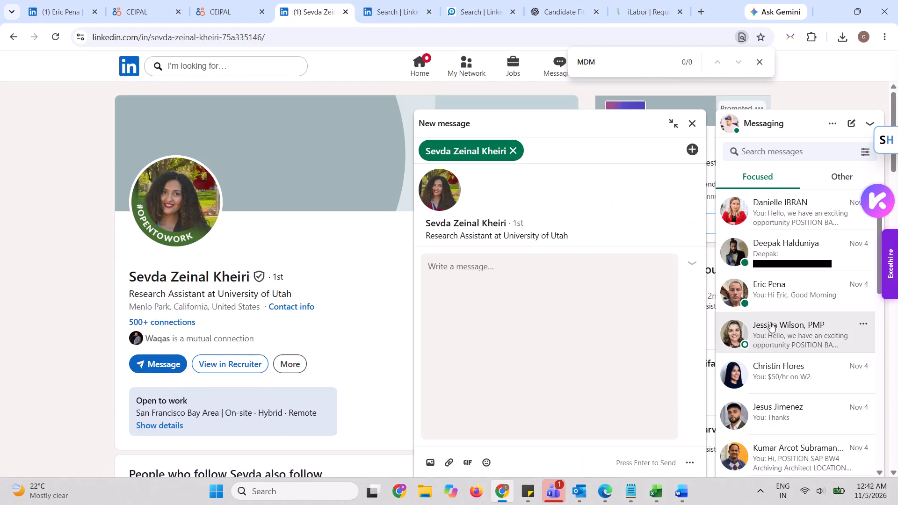
{"action": "left_click", "coordinate": [785, 403]}
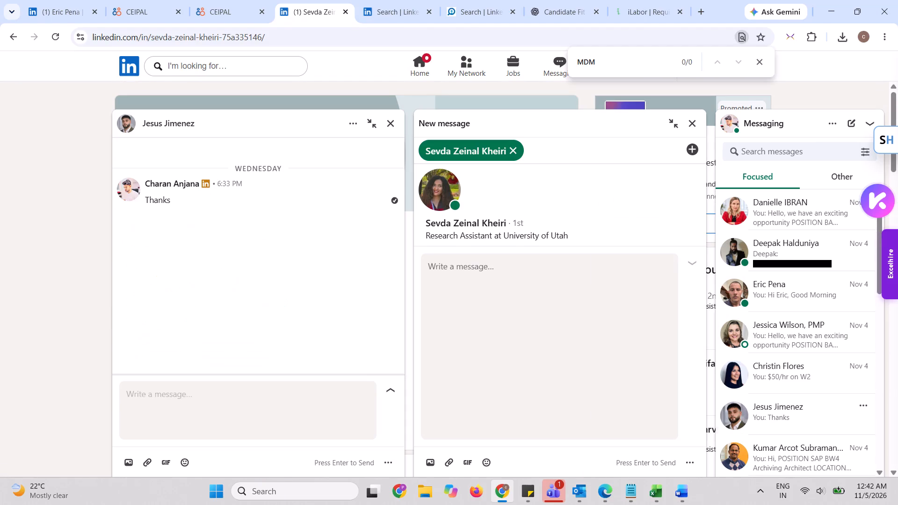
{"action": "scroll", "coordinate": [260, 317], "scroll_direction": "up", "scroll_amount": 5}
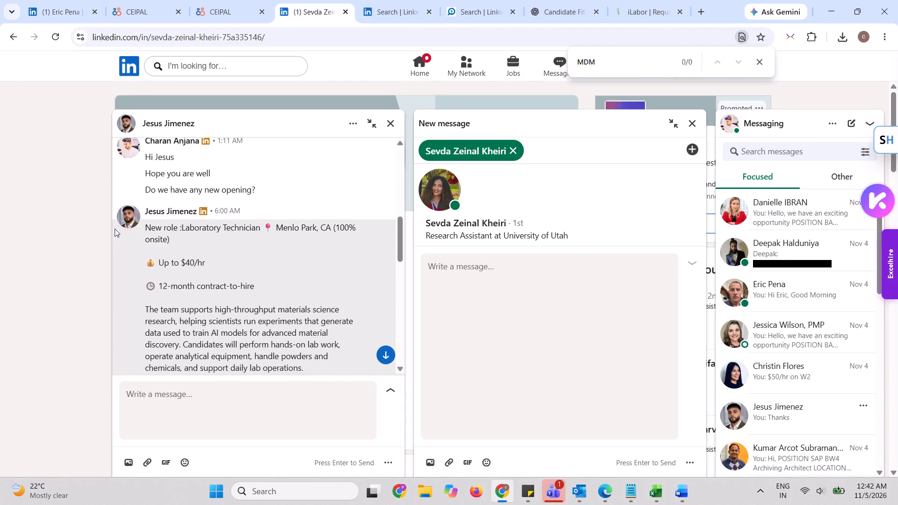
{"action": "left_click_drag", "start_coordinate": [140, 225], "coordinate": [291, 283]}
{"action": "key", "text": "ctrl+c"}
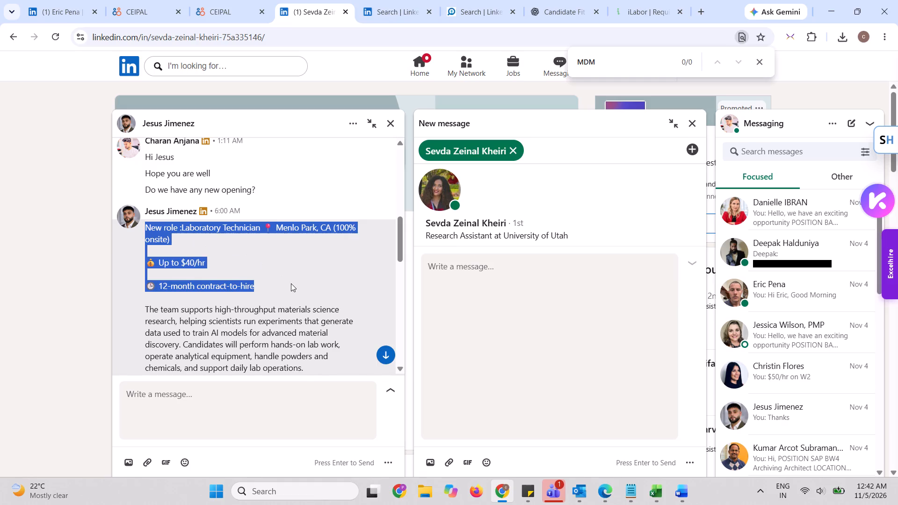
Begin the new message to the connection with "Hi" and her first name.
{"action": "left_click", "coordinate": [513, 303]}
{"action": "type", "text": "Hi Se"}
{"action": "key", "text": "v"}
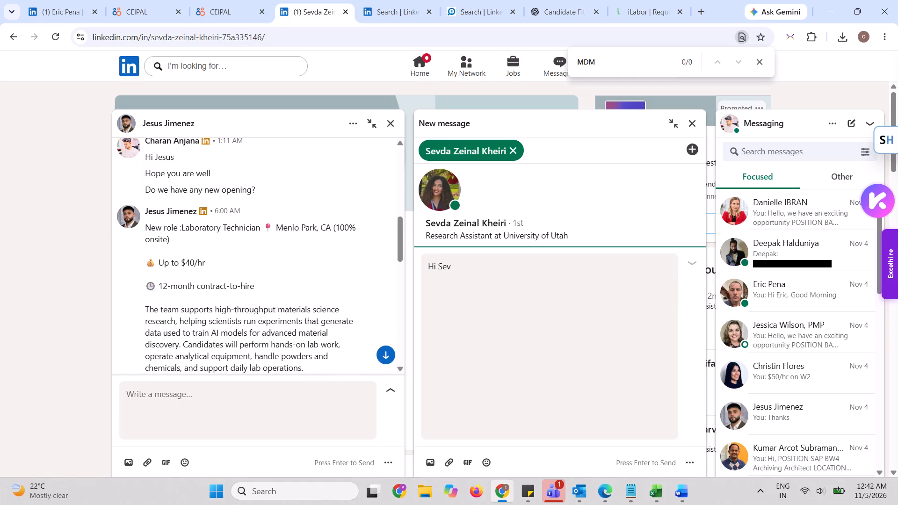
Finish the greeting, add "Hope you are well," and "Are you open for new role?", and insert the copied Laboratory Technician role summary below.
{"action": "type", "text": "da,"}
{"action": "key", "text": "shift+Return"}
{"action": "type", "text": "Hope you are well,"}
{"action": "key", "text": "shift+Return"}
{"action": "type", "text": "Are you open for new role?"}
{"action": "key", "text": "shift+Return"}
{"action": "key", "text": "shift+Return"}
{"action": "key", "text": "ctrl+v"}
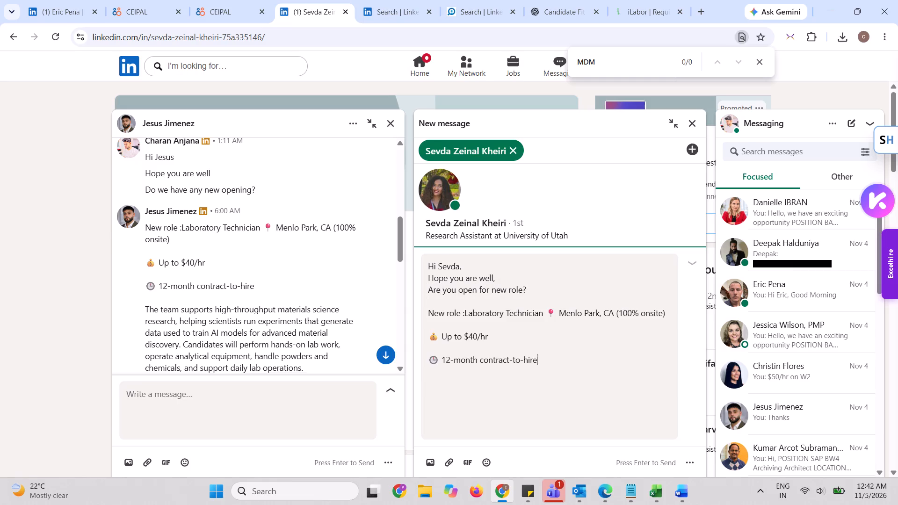
Remove the "Up to $40/hr" pay line and its extra blank line from the message draft.
{"action": "left_click_drag", "start_coordinate": [497, 342], "coordinate": [423, 339]}
{"action": "key", "text": "BackSpace"}
{"action": "key", "text": "BackSpace"}
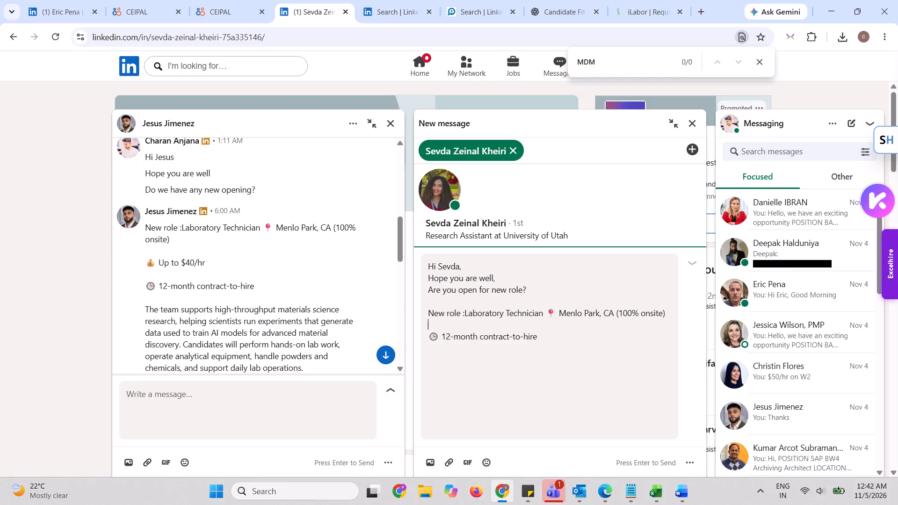
Place the text cursor just before "Menlo Park, CA" in the draft's role line.
{"action": "left_click", "coordinate": [558, 314]}
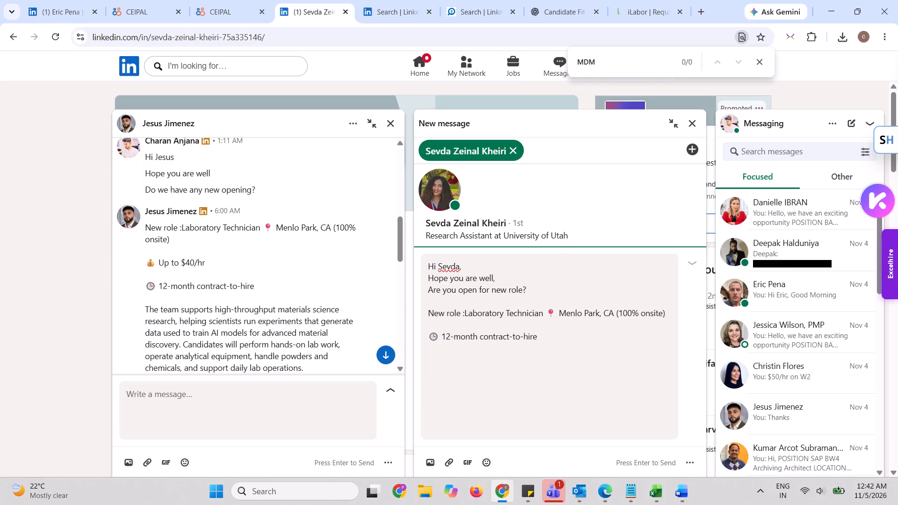
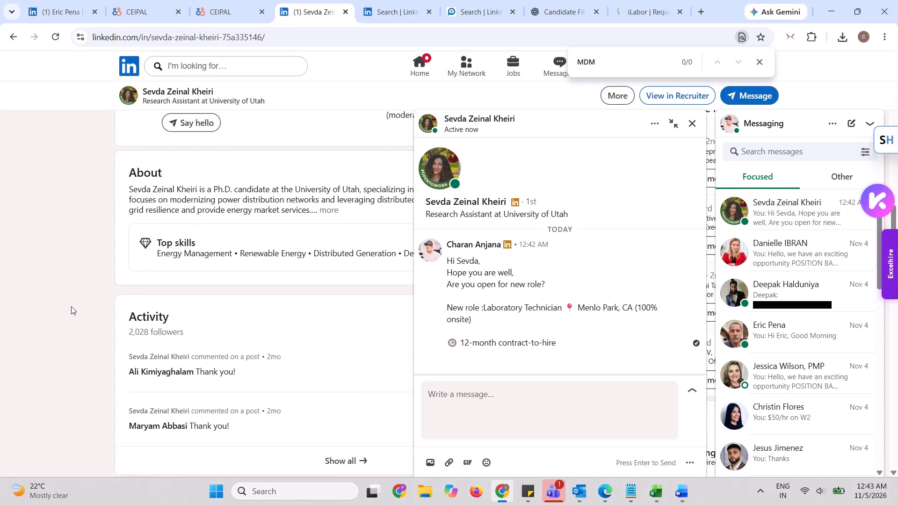
Examine the Experience, Education, Skills and About sections of the messaged connection's LinkedIn profile.
{"action": "scroll", "coordinate": [71, 306], "scroll_direction": "down", "scroll_amount": 6}
{"action": "scroll", "coordinate": [71, 306], "scroll_direction": "left", "scroll_amount": 1}
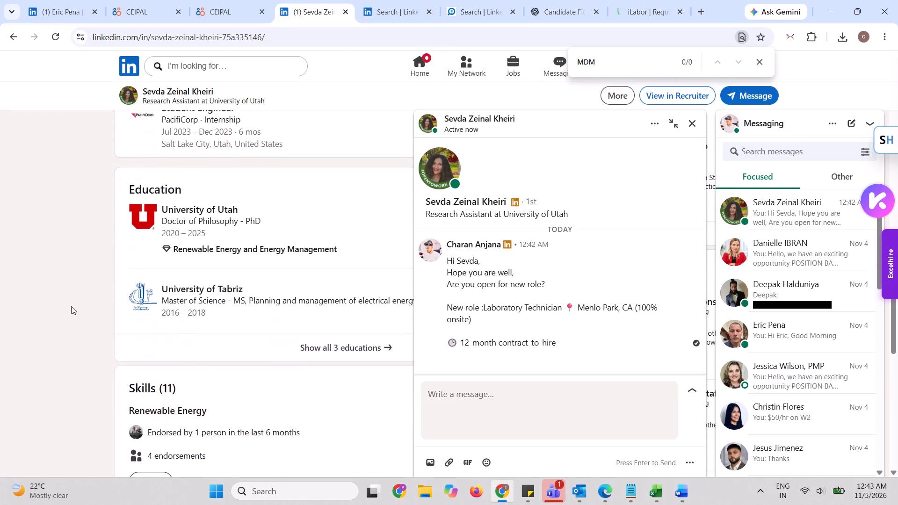
{"action": "scroll", "coordinate": [71, 306], "scroll_direction": "left", "scroll_amount": 1}
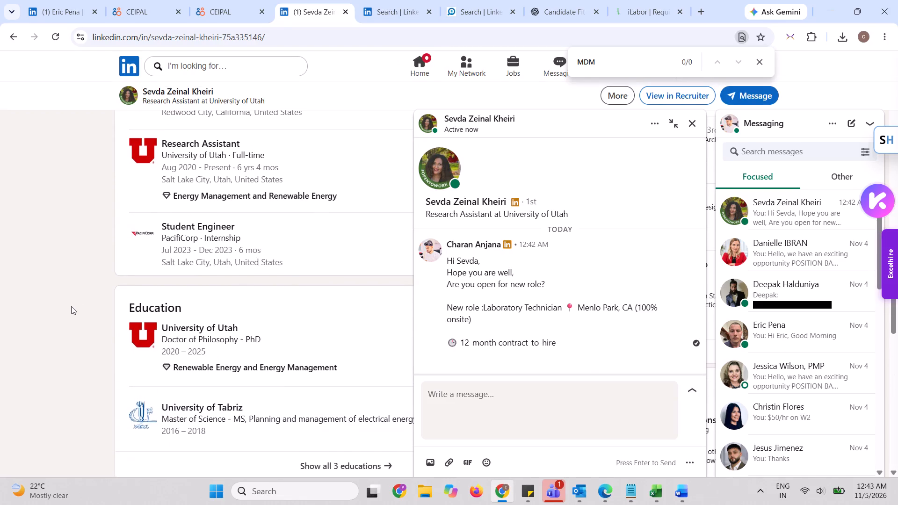
{"action": "scroll", "coordinate": [71, 306], "scroll_direction": "up", "scroll_amount": 4}
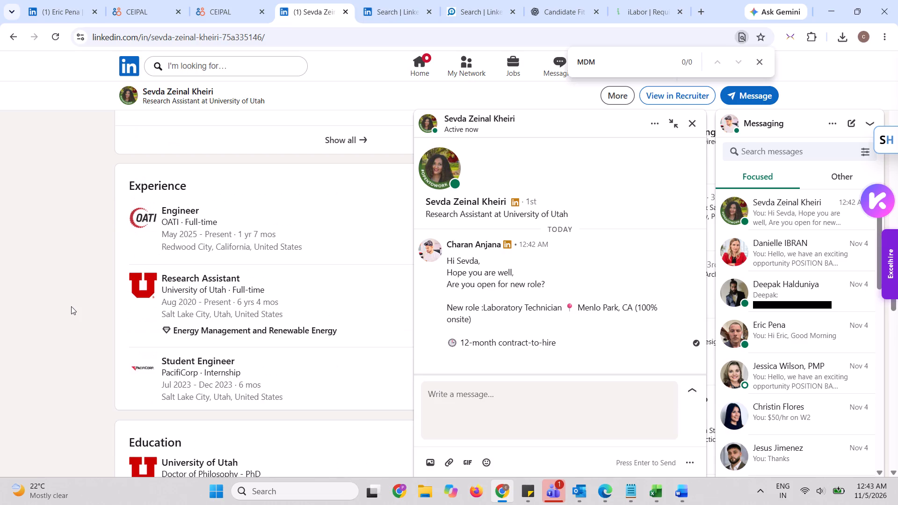
{"action": "scroll", "coordinate": [71, 306], "scroll_direction": "up", "scroll_amount": 7}
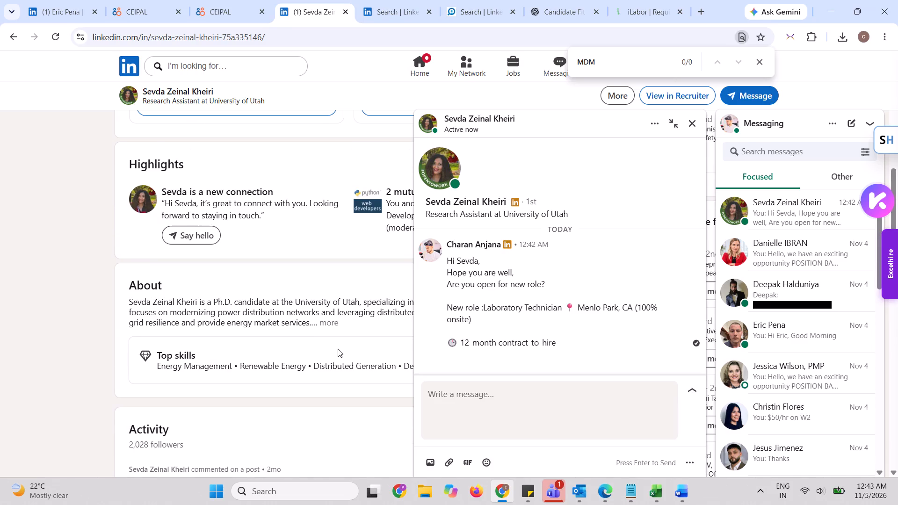
Expand the connection's full About section, search the profile for "powder", and clear the search term.
{"action": "left_click", "coordinate": [327, 338]}
{"action": "key", "text": "ctrl+f"}
{"action": "type", "text": "powder"}
{"action": "key", "text": "BackSpace"}
{"action": "key", "text": "BackSpace"}
{"action": "key", "text": "BackSpace"}
{"action": "key", "text": "BackSpace"}
{"action": "key", "text": "BackSpace"}
{"action": "key", "text": "BackSpace"}
{"action": "key", "text": "BackSpace"}
{"action": "key", "text": "BackSpace"}
{"action": "key", "text": "BackSpace"}
{"action": "key", "text": "BackSpace"}
{"action": "key", "text": "BackSpace"}
{"action": "key", "text": "BackSpace"}
{"action": "key", "text": "BackSpace"}
{"action": "key", "text": "BackSpace"}
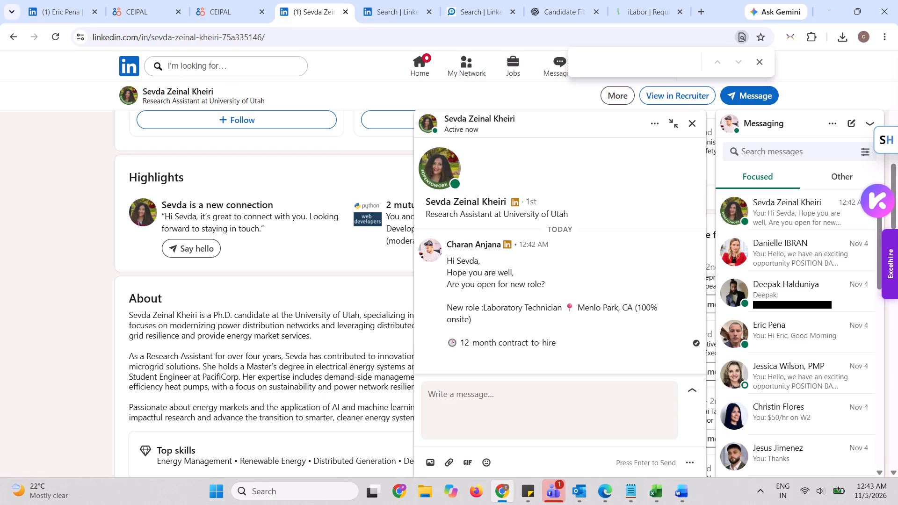
{"action": "scroll", "coordinate": [320, 371], "scroll_direction": "down", "scroll_amount": 1}
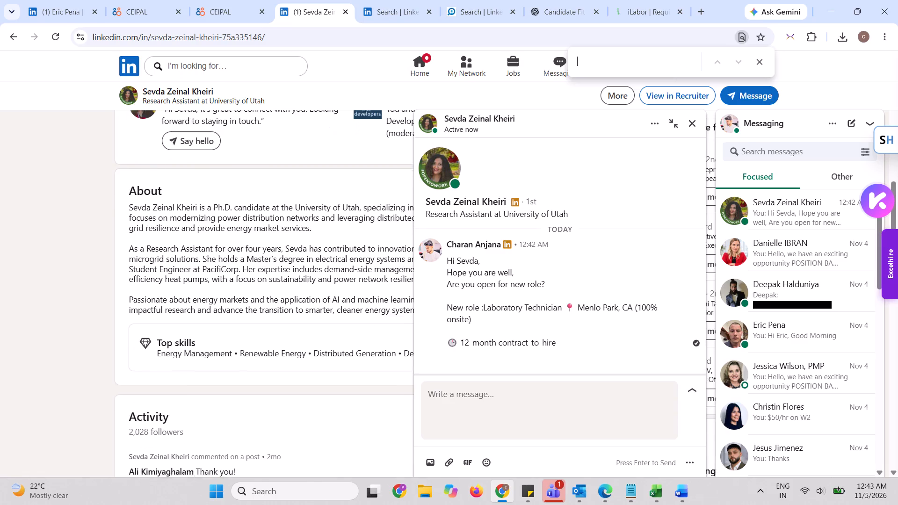
{"action": "scroll", "coordinate": [320, 371], "scroll_direction": "down", "scroll_amount": 1}
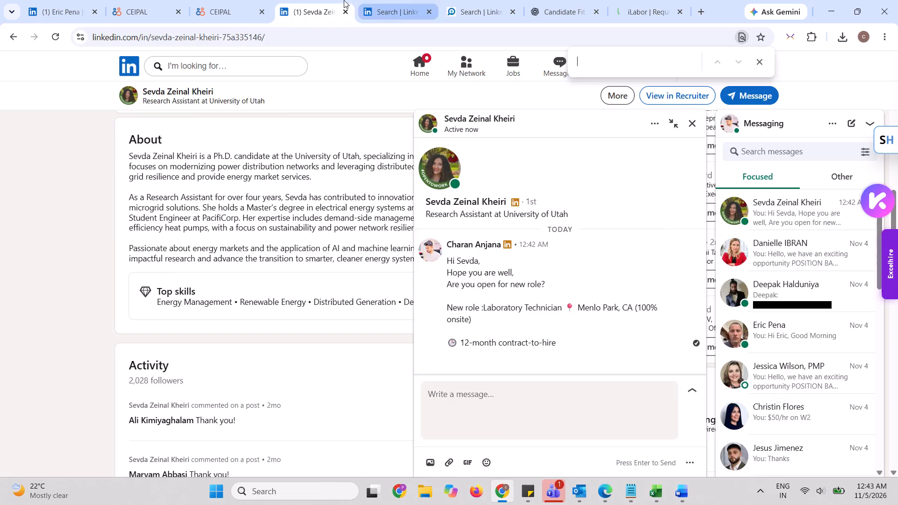
Switch to the CEIPAL Dice search results and examine the candidates' preferred roles, locations and work permits on page 3.
{"action": "left_click", "coordinate": [214, 0]}
{"action": "scroll", "coordinate": [369, 304], "scroll_direction": "down", "scroll_amount": 2}
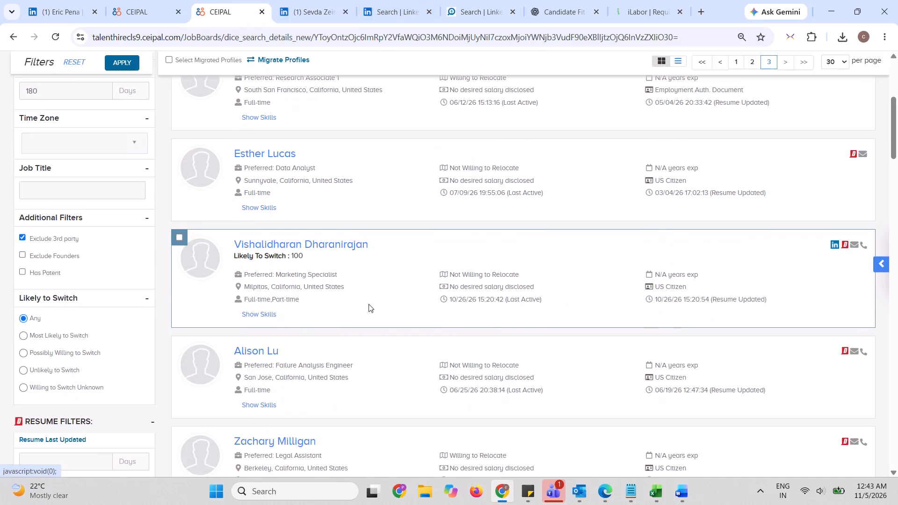
{"action": "scroll", "coordinate": [369, 304], "scroll_direction": "down", "scroll_amount": 3}
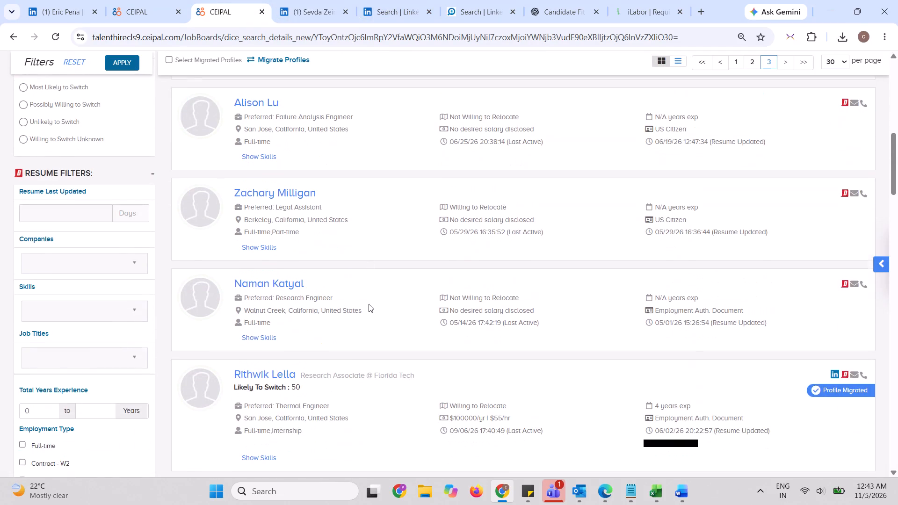
{"action": "scroll", "coordinate": [369, 304], "scroll_direction": "down", "scroll_amount": 4}
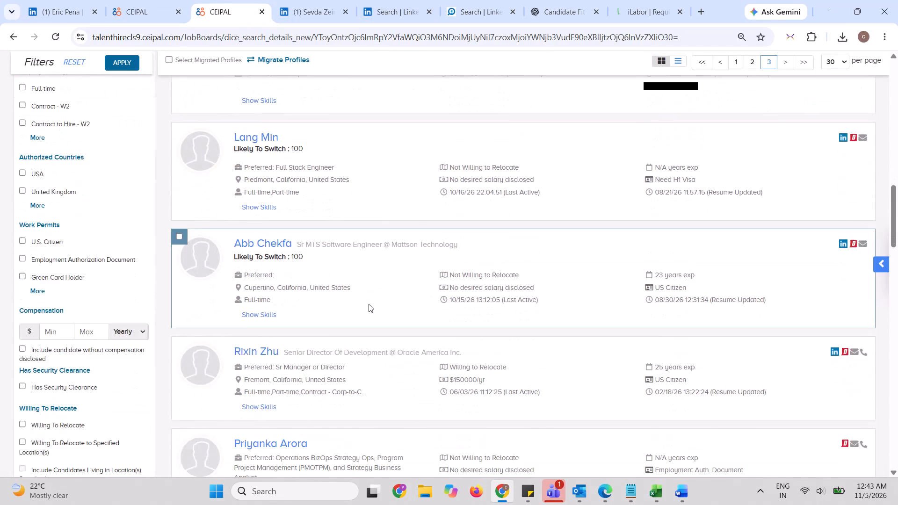
Examine the remaining candidates on page 3 of the Dice results for preferred role, location, experience, work permit and relocation willingness.
{"action": "scroll", "coordinate": [369, 304], "scroll_direction": "down", "scroll_amount": 2}
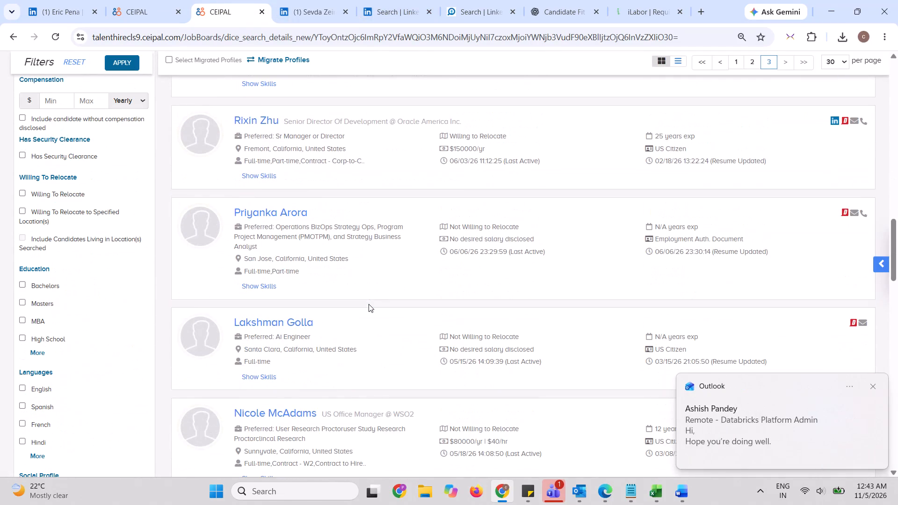
{"action": "scroll", "coordinate": [369, 304], "scroll_direction": "down", "scroll_amount": 2}
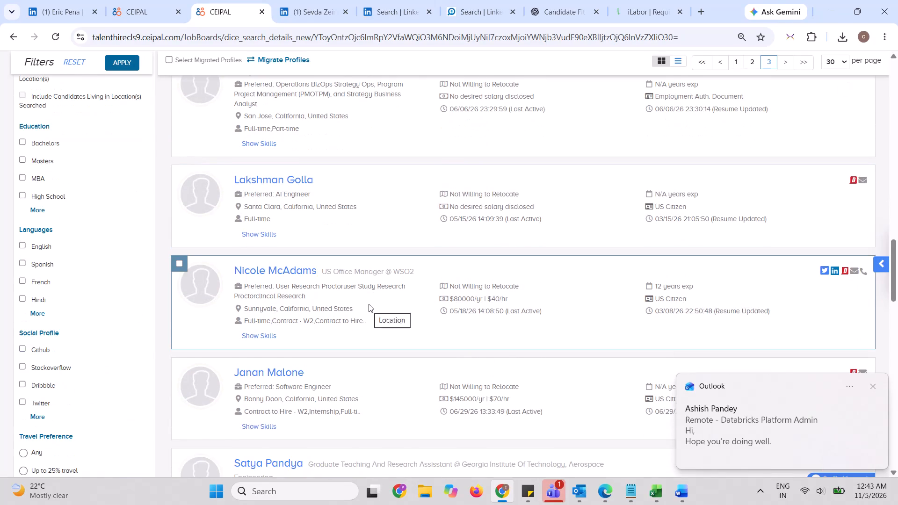
{"action": "scroll", "coordinate": [369, 304], "scroll_direction": "down", "scroll_amount": 4}
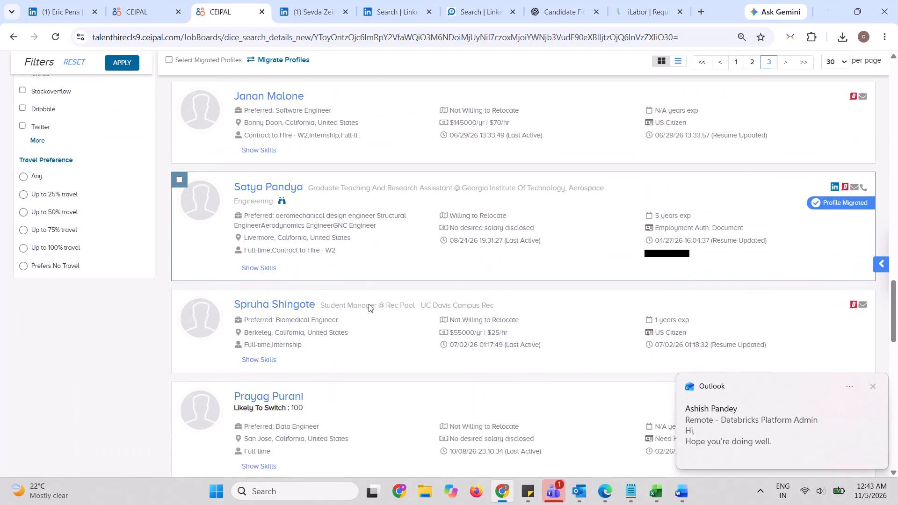
{"action": "scroll", "coordinate": [369, 304], "scroll_direction": "down", "scroll_amount": 3}
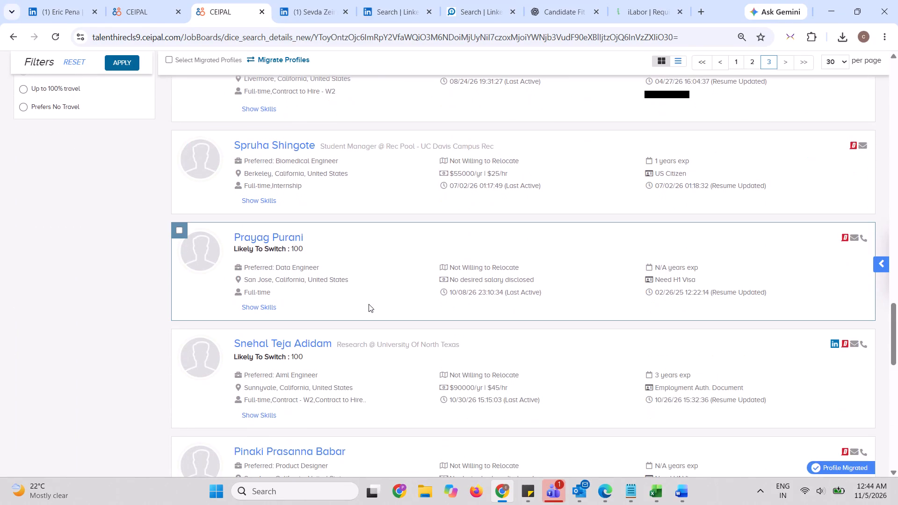
{"action": "scroll", "coordinate": [369, 304], "scroll_direction": "down", "scroll_amount": 2}
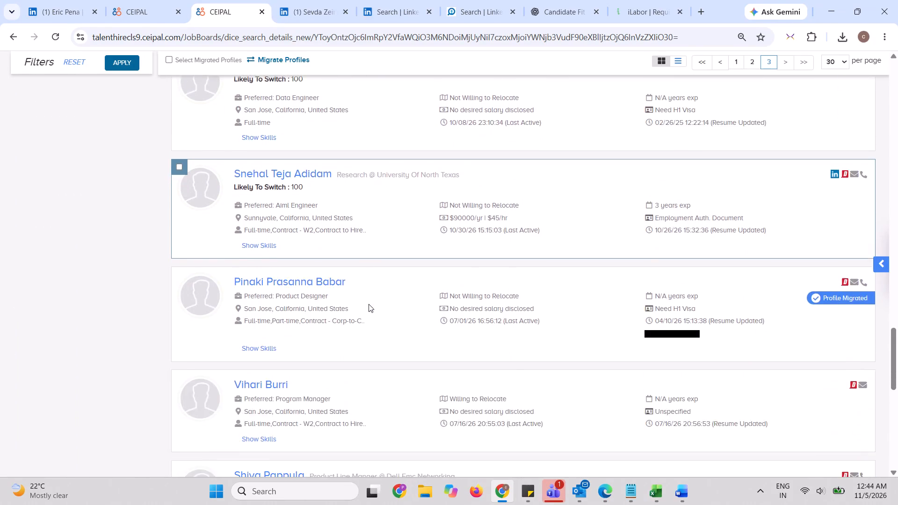
{"action": "scroll", "coordinate": [369, 304], "scroll_direction": "down", "scroll_amount": 3}
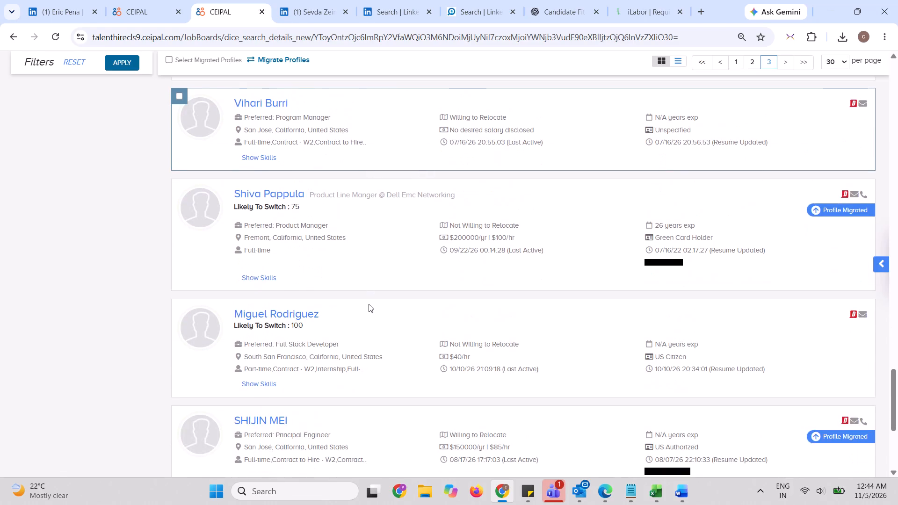
{"action": "scroll", "coordinate": [369, 304], "scroll_direction": "down", "scroll_amount": 2}
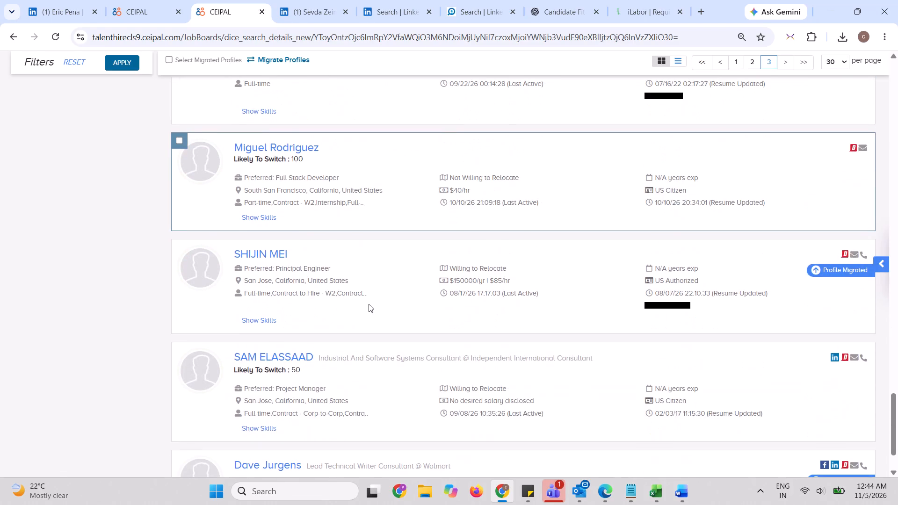
{"action": "scroll", "coordinate": [369, 304], "scroll_direction": "down", "scroll_amount": 3}
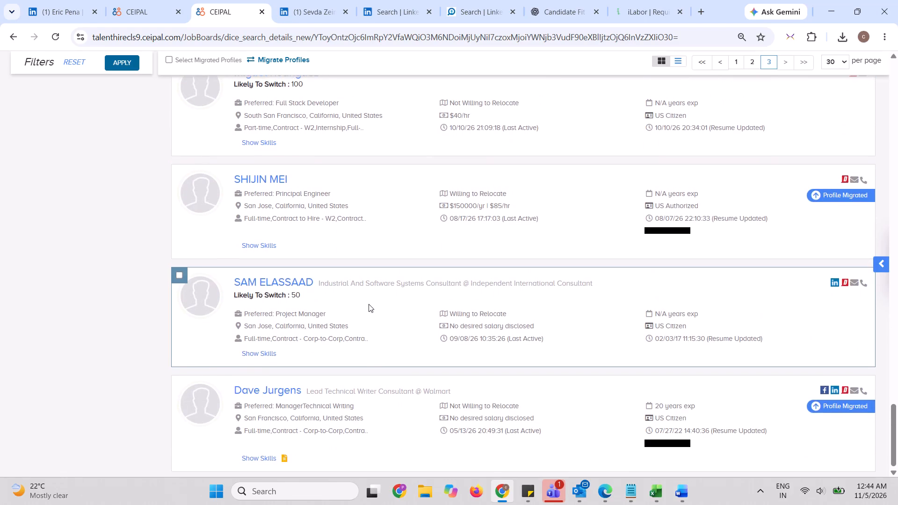
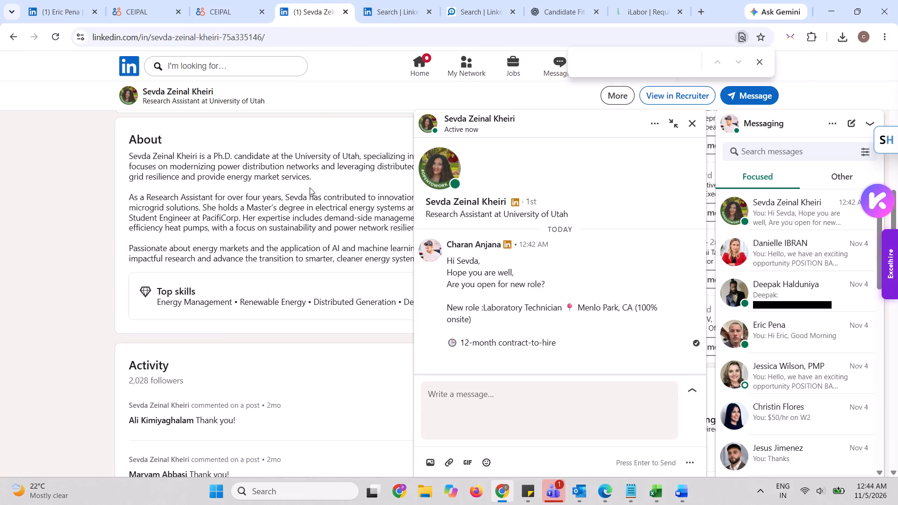
Switch to the CEIPAL Dice results and cut the entire Boolean keyword string out of the candidate search.
{"action": "scroll", "coordinate": [310, 188], "scroll_direction": "up", "scroll_amount": 12}
{"action": "left_click", "coordinate": [211, 0]}
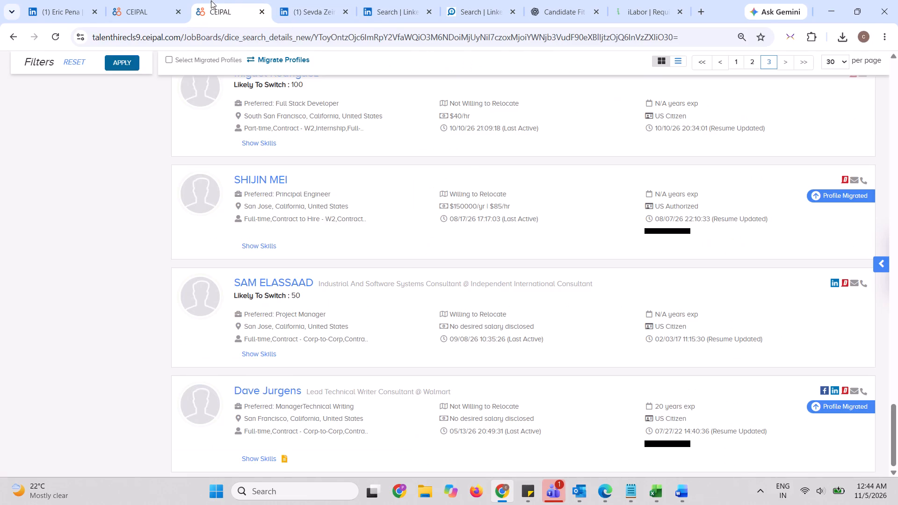
{"action": "scroll", "coordinate": [123, 193], "scroll_direction": "up", "scroll_amount": 20}
{"action": "scroll", "coordinate": [123, 193], "scroll_direction": "up", "scroll_amount": 15}
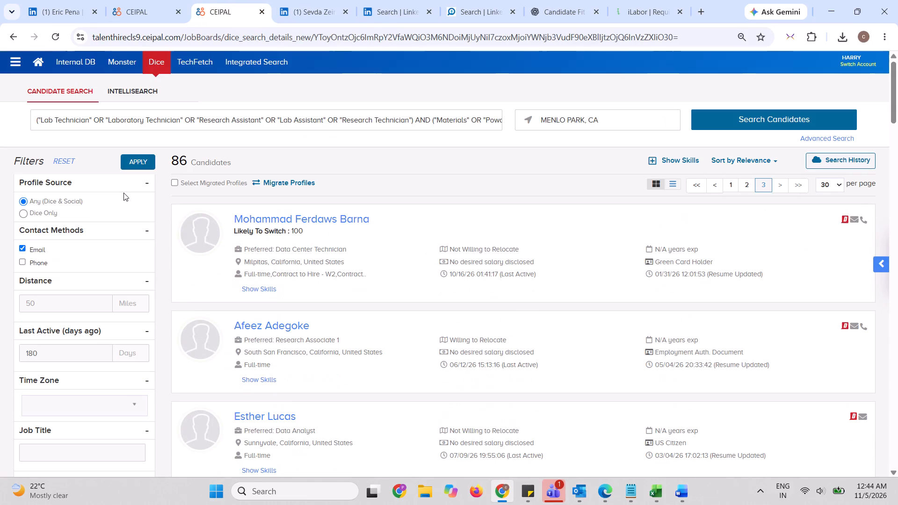
{"action": "left_click", "coordinate": [205, 140]}
{"action": "left_click", "coordinate": [213, 127]}
{"action": "key", "text": "ctrl+a"}
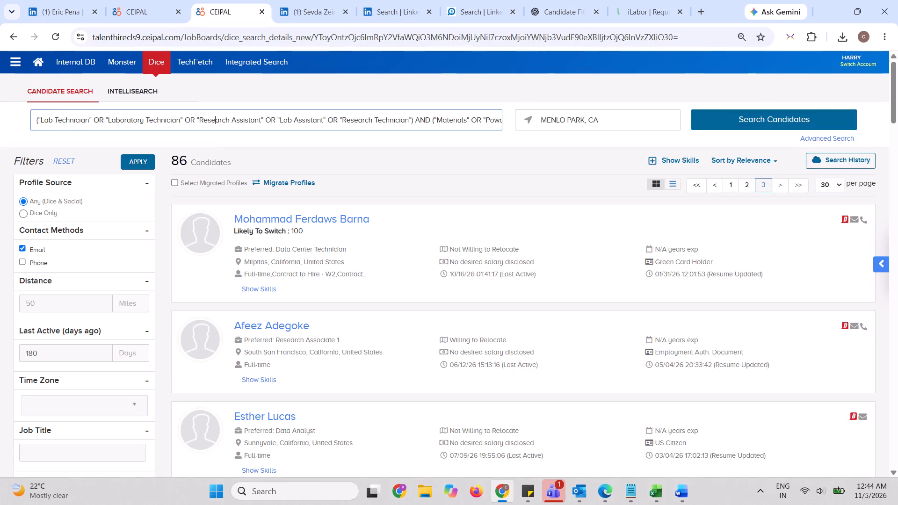
{"action": "key", "text": "ctrl+x"}
Run a Monster resume search using the cut Boolean string as the keyword and 94028-Menlo Pk as the ZIP code/city.
{"action": "left_click", "coordinate": [117, 65]}
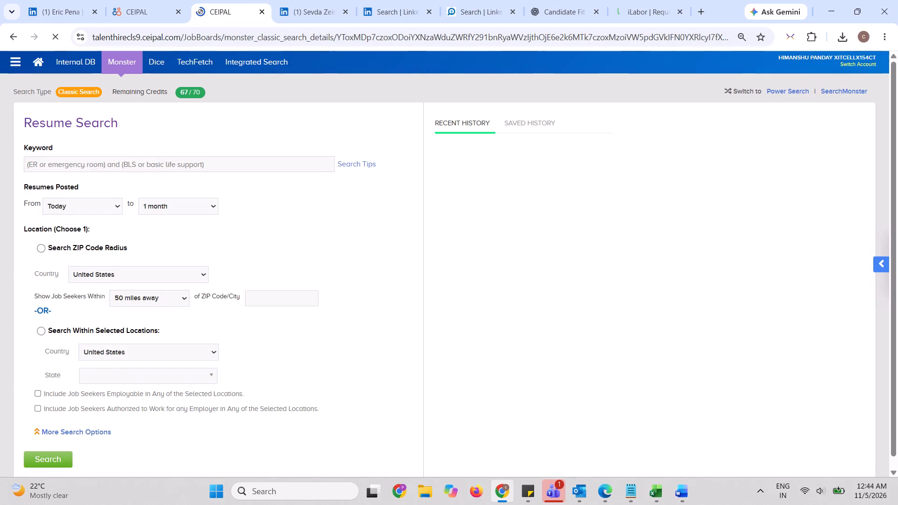
{"action": "left_click", "coordinate": [180, 159]}
{"action": "key", "text": "ctrl+v"}
{"action": "left_click", "coordinate": [282, 301]}
{"action": "type", "text": "menlo"}
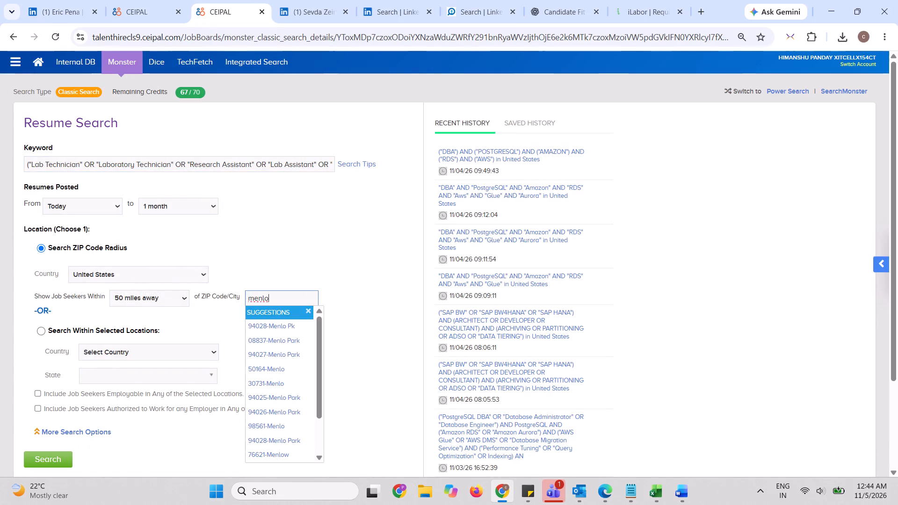
{"action": "left_click", "coordinate": [270, 326]}
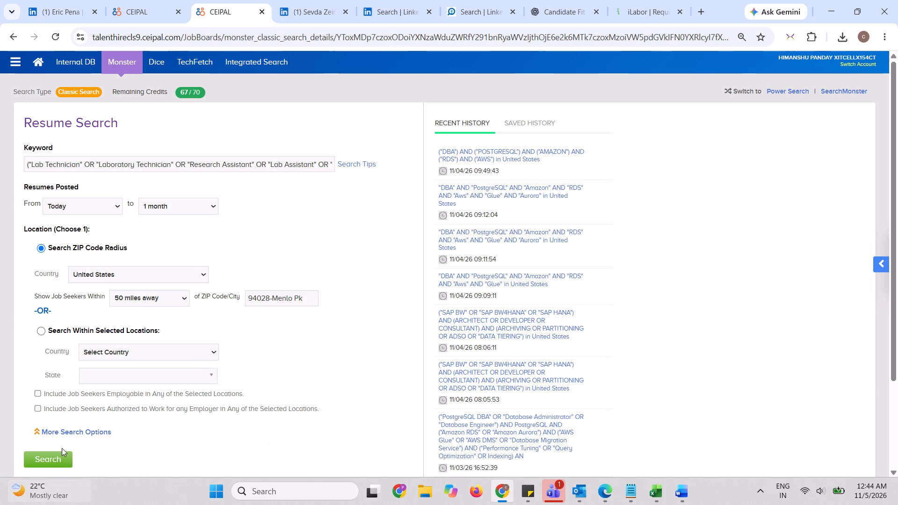
{"action": "left_click", "coordinate": [62, 449]}
{"action": "left_click", "coordinate": [50, 456]}
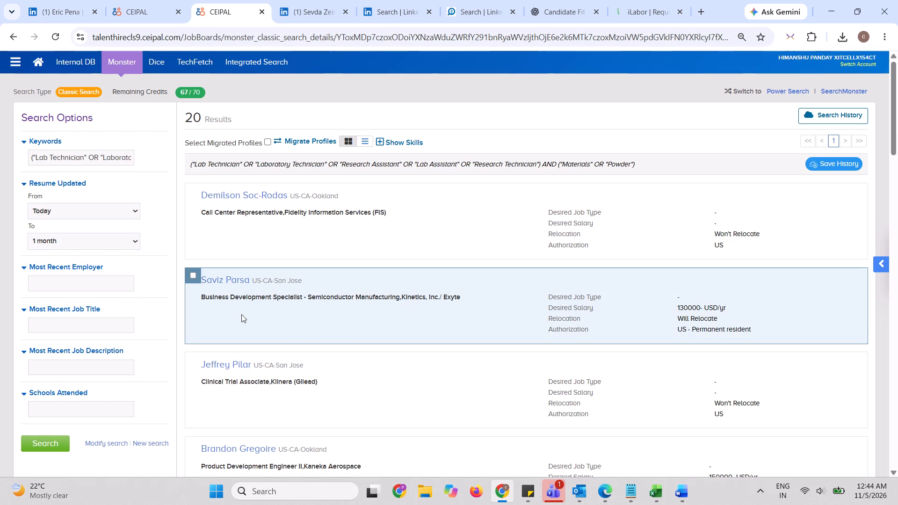
Copy the name of the San Jose Clinical Trial Associate from the Monster results and open that person's LinkedIn profile.
{"action": "scroll", "coordinate": [241, 314], "scroll_direction": "down", "scroll_amount": 1}
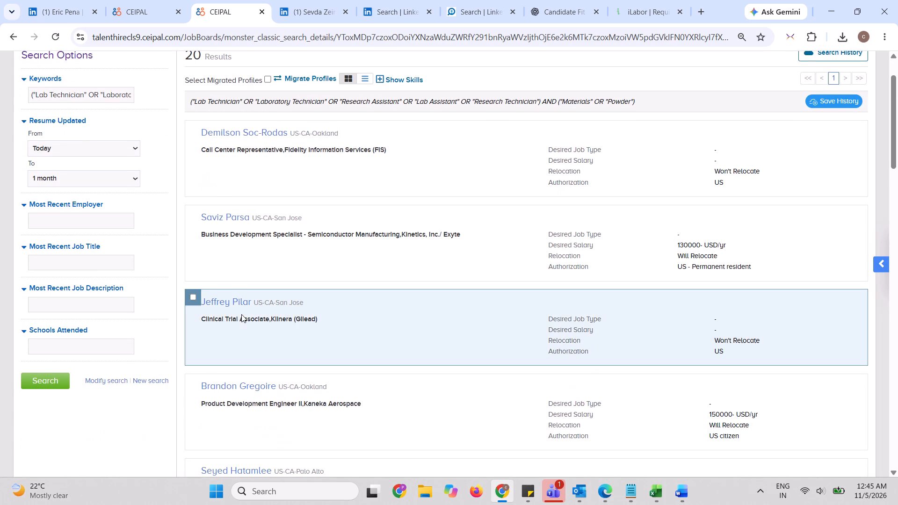
{"action": "left_click_drag", "start_coordinate": [201, 303], "coordinate": [255, 301]}
{"action": "key", "text": "ctrl+c"}
{"action": "left_click", "coordinate": [292, 0]}
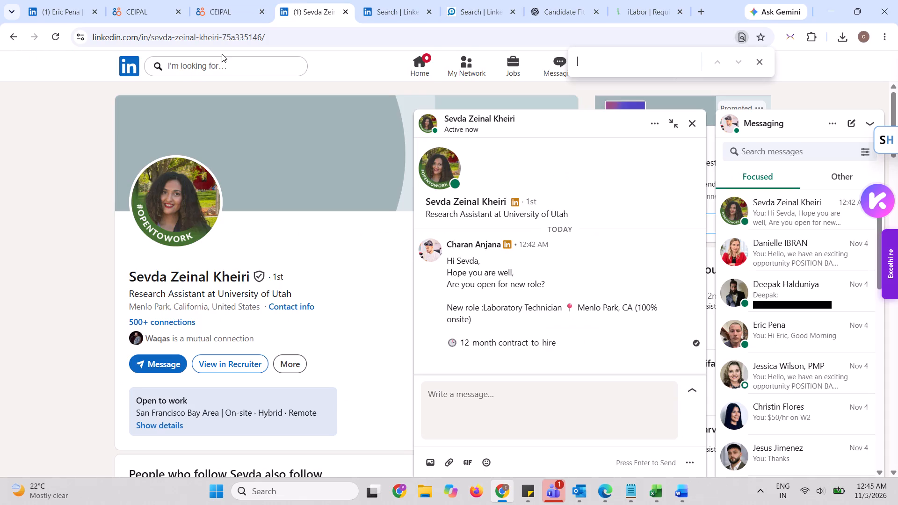
{"action": "left_click", "coordinate": [222, 64]}
{"action": "key", "text": "ctrl+v"}
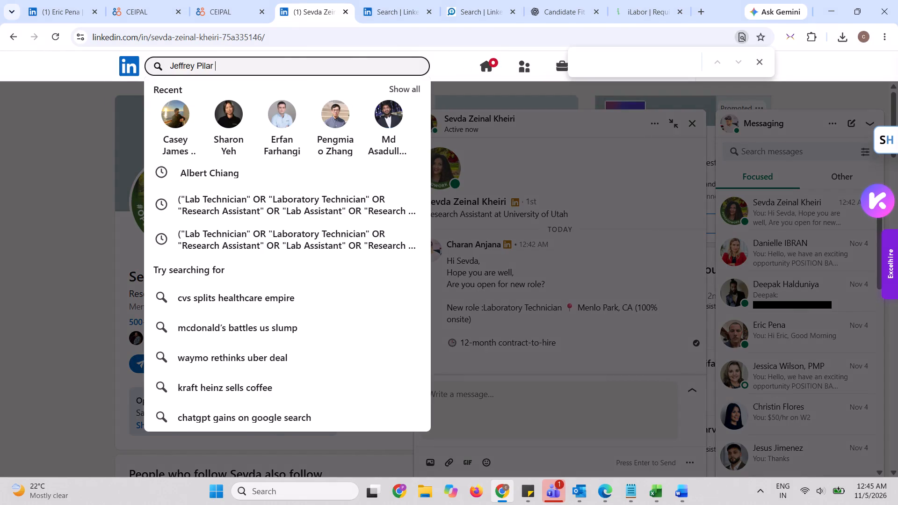
{"action": "left_click", "coordinate": [232, 90]}
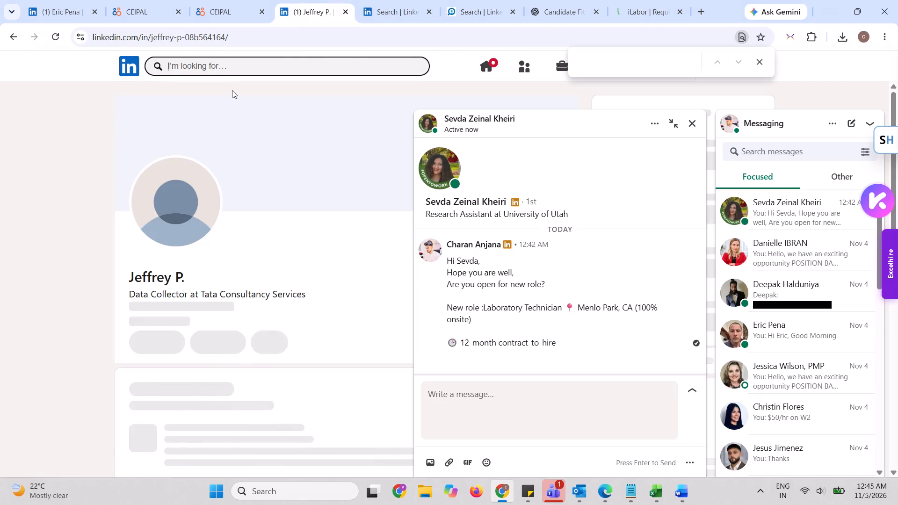
Copy the Hayward Clinical Lab Associate's name, location and job line from the Monster results into the LinkedIn search.
{"action": "left_click", "coordinate": [220, 0]}
{"action": "scroll", "coordinate": [173, 228], "scroll_direction": "down", "scroll_amount": 1}
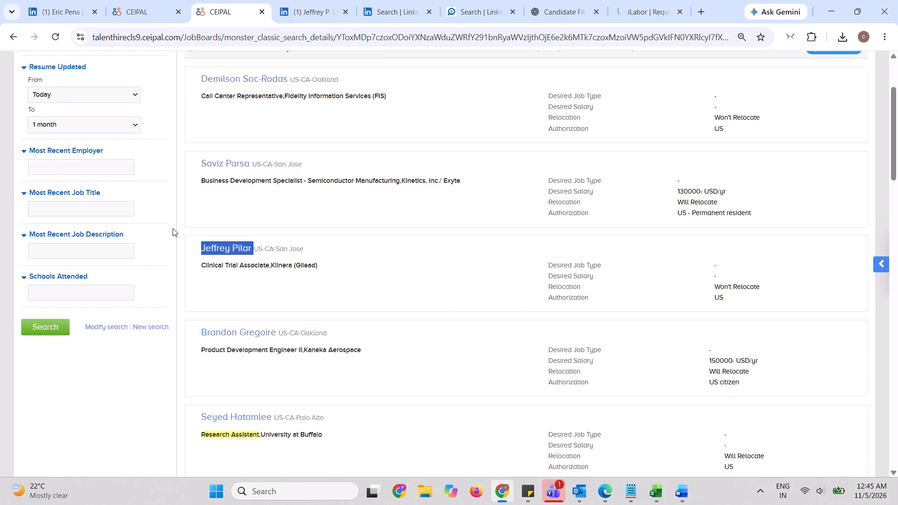
{"action": "scroll", "coordinate": [173, 228], "scroll_direction": "down", "scroll_amount": 2}
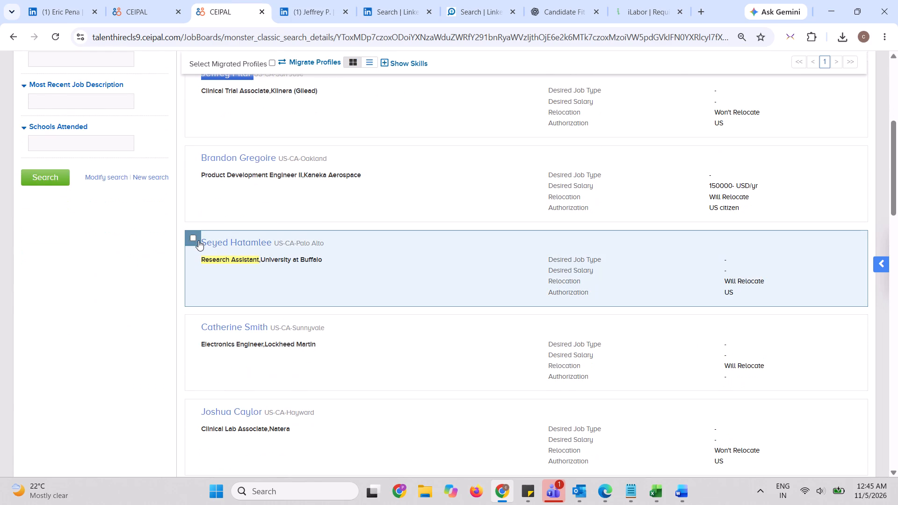
{"action": "scroll", "coordinate": [145, 307], "scroll_direction": "down", "scroll_amount": 2}
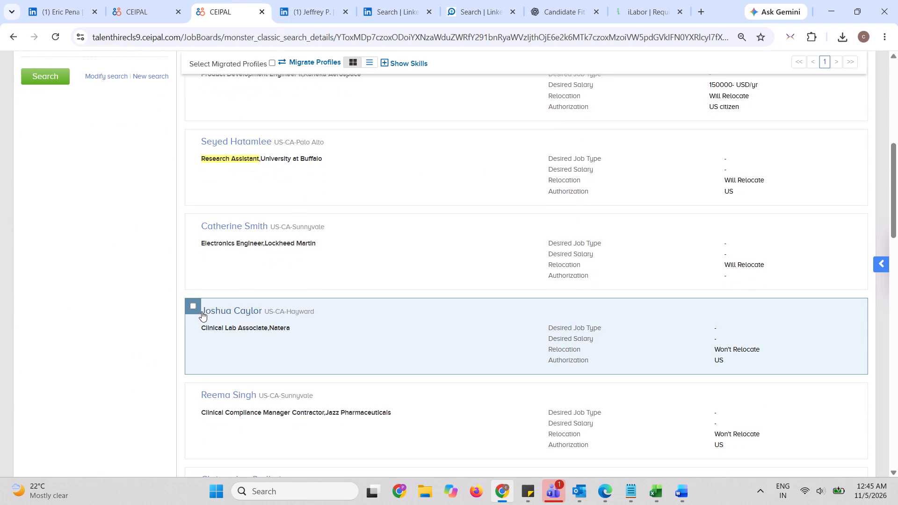
{"action": "left_click_drag", "start_coordinate": [203, 311], "coordinate": [239, 312]}
{"action": "left_click_drag", "start_coordinate": [239, 312], "coordinate": [246, 315]}
{"action": "left_click_drag", "start_coordinate": [304, 331], "coordinate": [201, 312]}
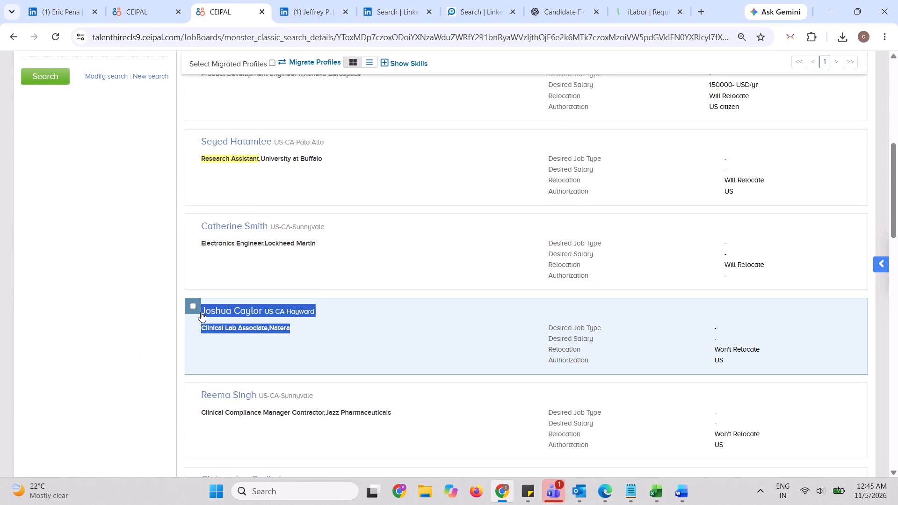
{"action": "left_click_drag", "start_coordinate": [201, 312], "coordinate": [201, 311]}
{"action": "key", "text": "ctrl+c"}
{"action": "left_click", "coordinate": [297, 0]}
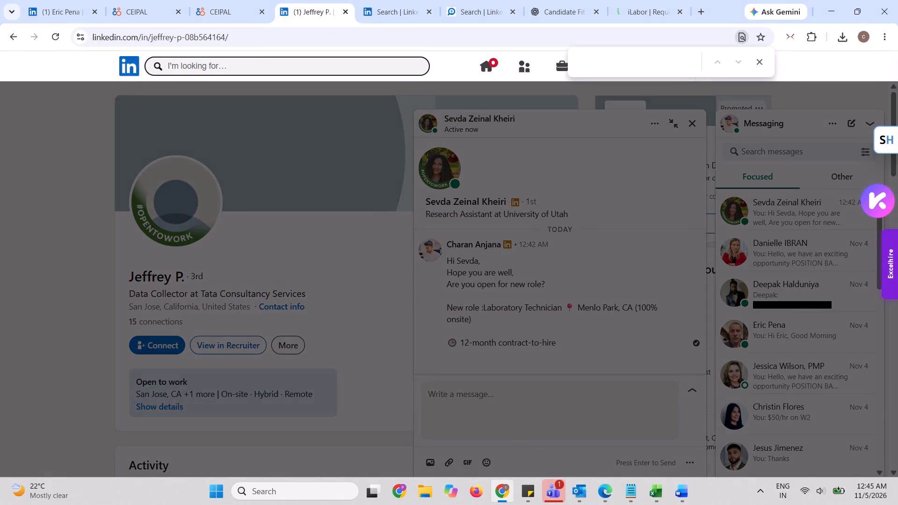
{"action": "left_click", "coordinate": [219, 67]}
{"action": "key", "text": "ctrl+v"}
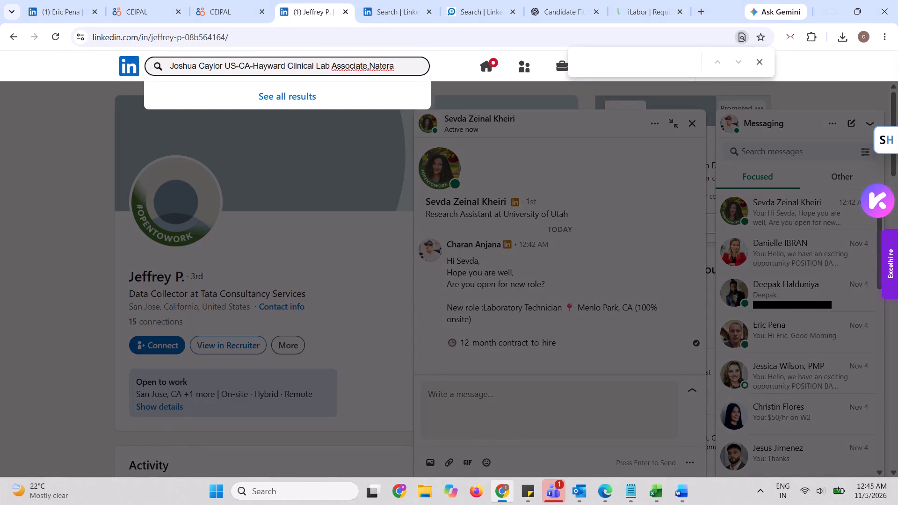
Trim the location and job title out of the LinkedIn search text, keeping the candidate's name and the employer Natera.
{"action": "left_click", "coordinate": [368, 67]}
{"action": "key", "text": "BackSpace"}
{"action": "key", "text": "BackSpace"}
{"action": "key", "text": "BackSpace"}
{"action": "key", "text": "BackSpace"}
{"action": "key", "text": "BackSpace"}
{"action": "key", "text": "BackSpace"}
{"action": "key", "text": "BackSpace"}
{"action": "key", "text": "BackSpace"}
{"action": "key", "text": "BackSpace"}
{"action": "key", "text": "BackSpace"}
{"action": "key", "text": "BackSpace"}
{"action": "key", "text": "BackSpace"}
{"action": "key", "text": "BackSpace"}
{"action": "key", "text": "BackSpace"}
{"action": "key", "text": "BackSpace"}
{"action": "key", "text": "BackSpace"}
{"action": "key", "text": "BackSpace"}
{"action": "key", "text": "BackSpace"}
{"action": "key", "text": "BackSpace"}
{"action": "key", "text": "BackSpace"}
{"action": "key", "text": "BackSpace"}
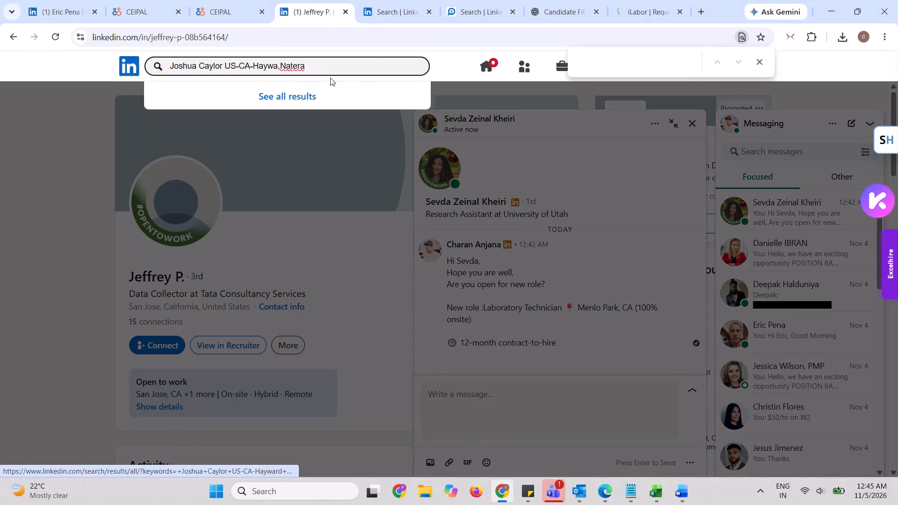
{"action": "key", "text": "ctrl+z"}
{"action": "key", "text": "BackSpace"}
{"action": "key", "text": "BackSpace"}
{"action": "key", "text": "BackSpace"}
{"action": "key", "text": "BackSpace"}
{"action": "key", "text": "BackSpace"}
{"action": "key", "text": "BackSpace"}
{"action": "key", "text": "BackSpace"}
{"action": "key", "text": "BackSpace"}
{"action": "key", "text": "BackSpace"}
{"action": "key", "text": "BackSpace"}
{"action": "key", "text": "BackSpace"}
{"action": "key", "text": "BackSpace"}
{"action": "key", "text": "BackSpace"}
{"action": "key", "text": "BackSpace"}
{"action": "key", "text": "BackSpace"}
{"action": "key", "text": "BackSpace"}
{"action": "key", "text": "BackSpace"}
{"action": "key", "text": "BackSpace"}
{"action": "key", "text": "BackSpace"}
{"action": "key", "text": "BackSpace"}
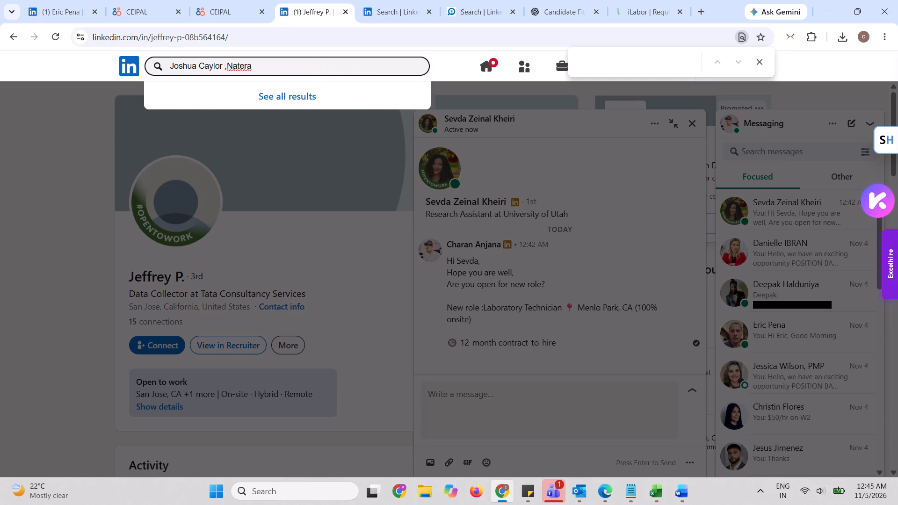
{"action": "key", "text": "Down"}
{"action": "key", "text": "Return"}
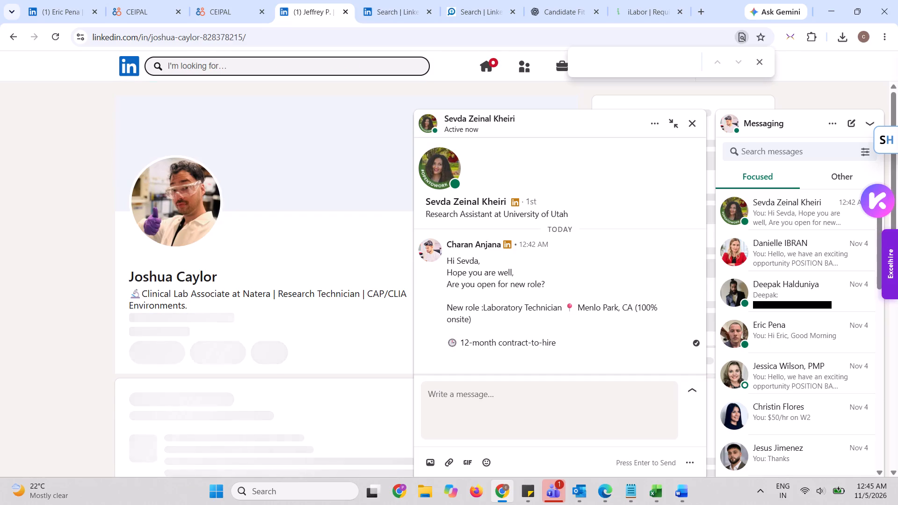
{"action": "left_click", "coordinate": [695, 122]}
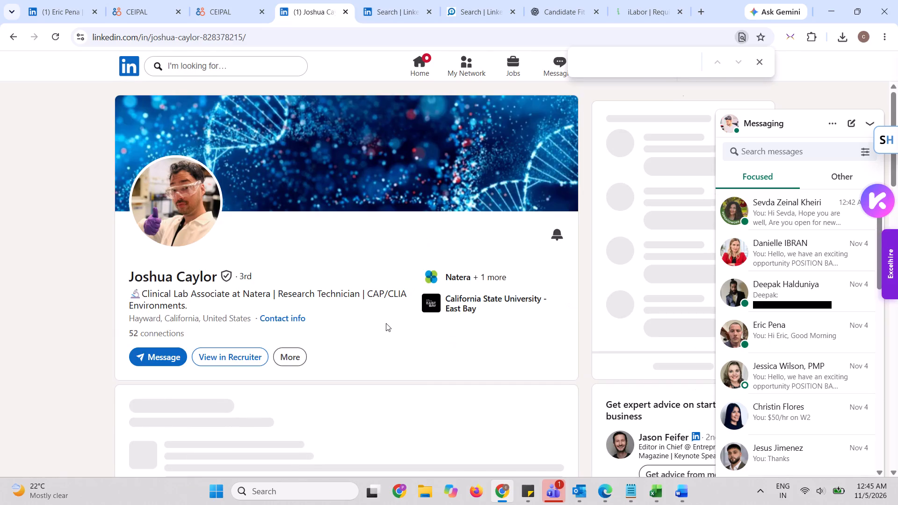
{"action": "scroll", "coordinate": [386, 323], "scroll_direction": "down", "scroll_amount": 5}
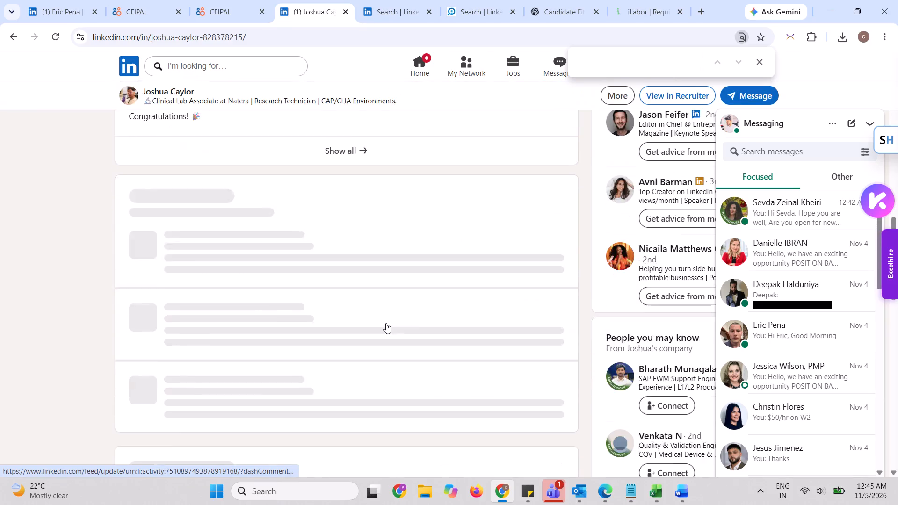
{"action": "scroll", "coordinate": [386, 323], "scroll_direction": "down", "scroll_amount": 4}
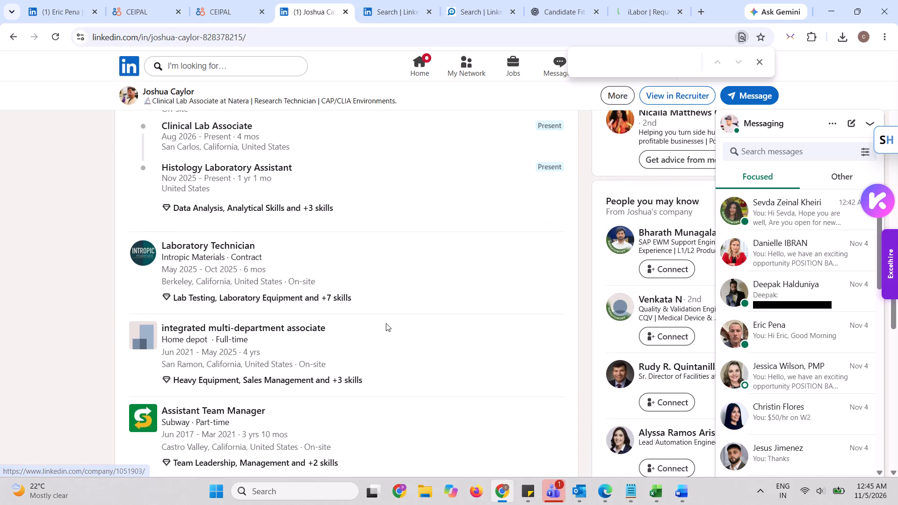
{"action": "scroll", "coordinate": [386, 323], "scroll_direction": "down", "scroll_amount": 1}
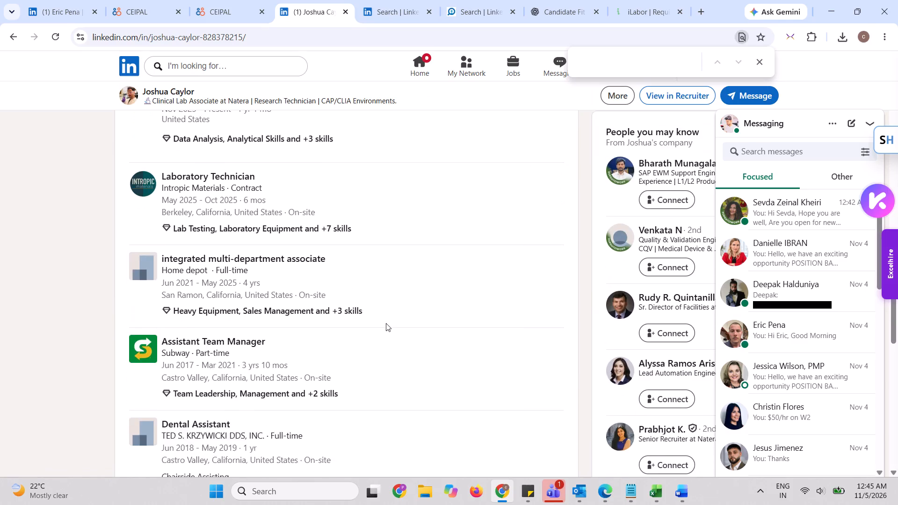